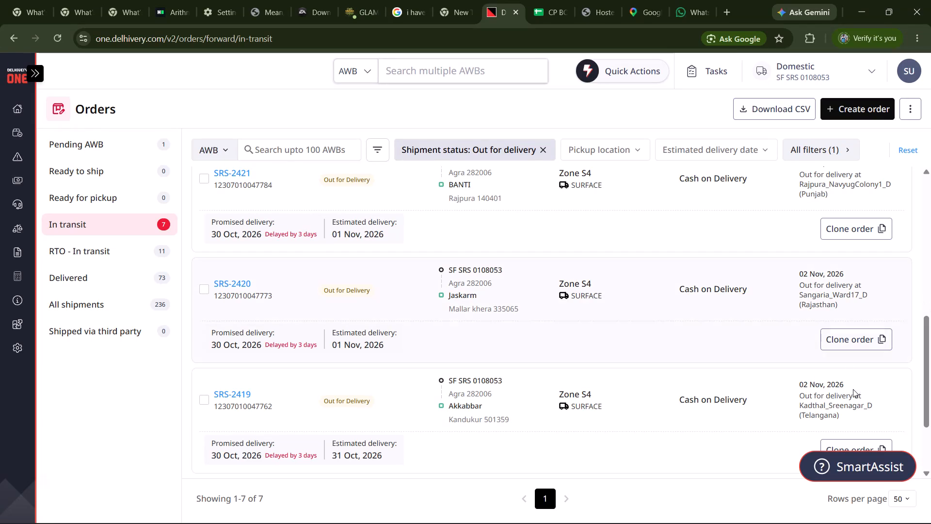
Switch past the CP BOOK sheet to the voice clearity portal and search for connected calls with the account ID blank.
click(539, 9)
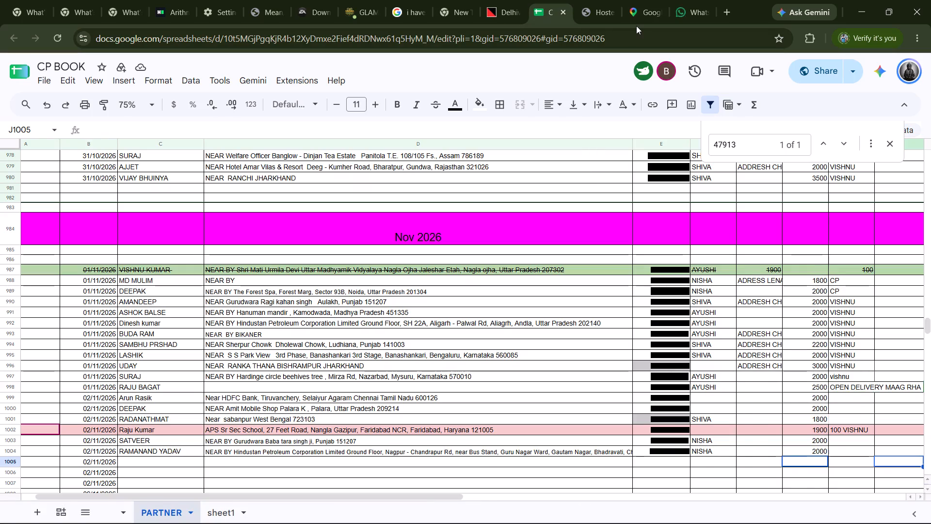
click(596, 3)
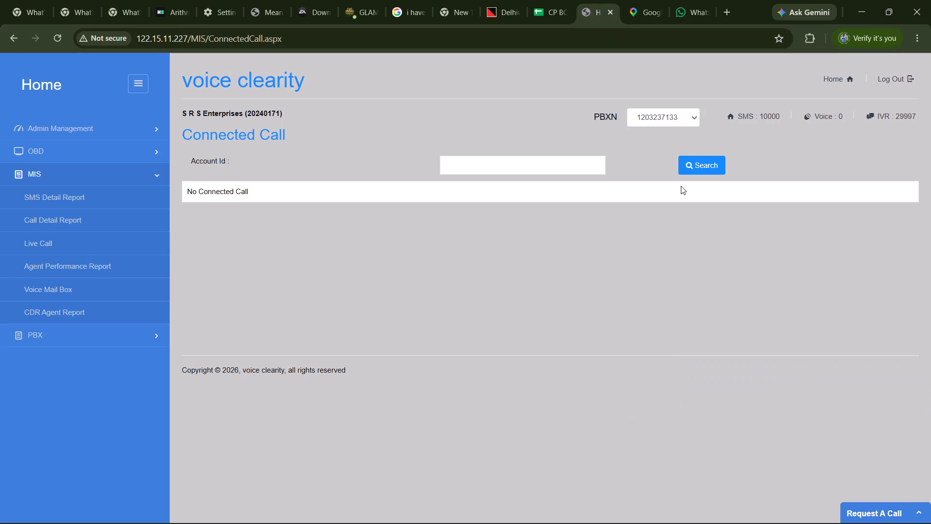
double_click(692, 167)
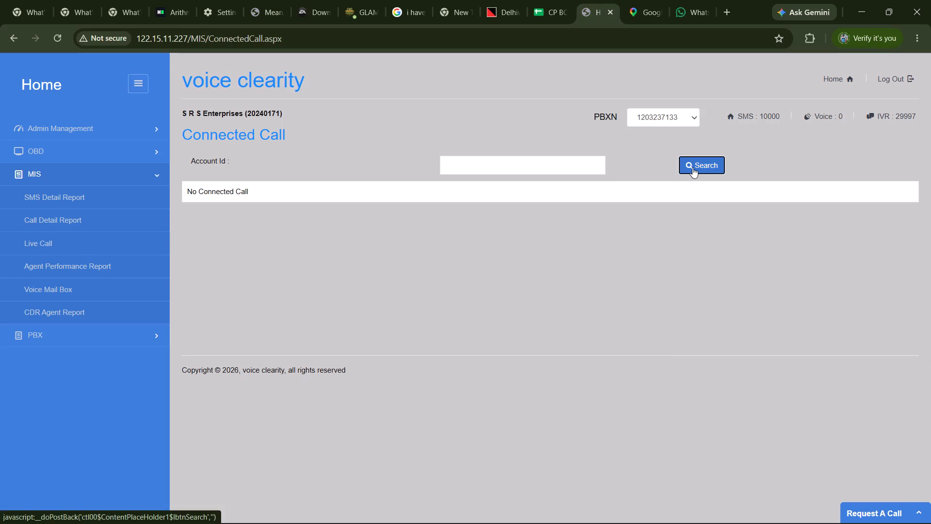
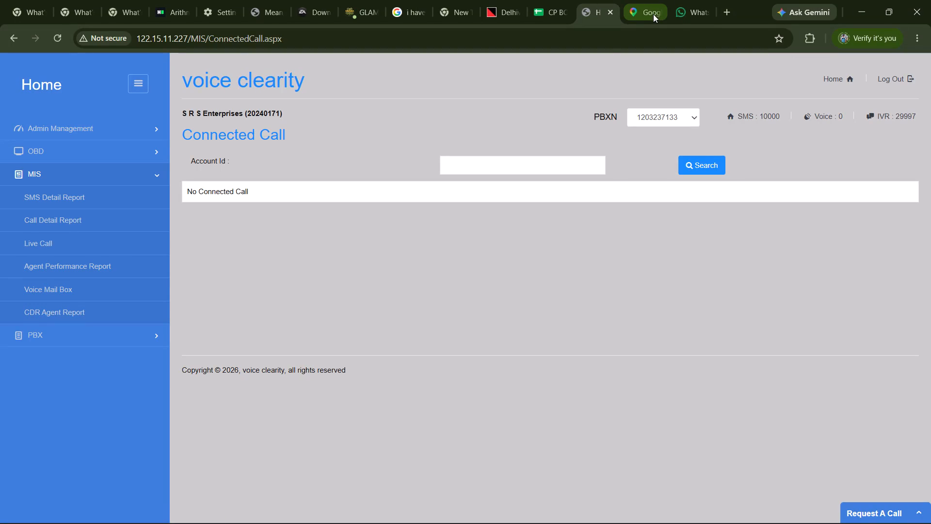
Look over the Google Maps view, CP BOOK sheet and Delhivery One out-for-delivery orders, ending back on the sheet.
click(637, 11)
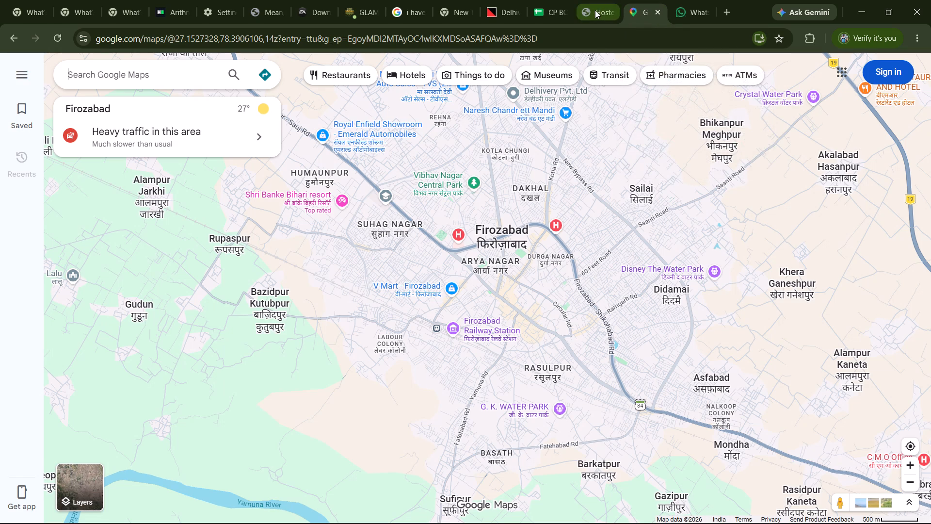
click(595, 10)
click(546, 15)
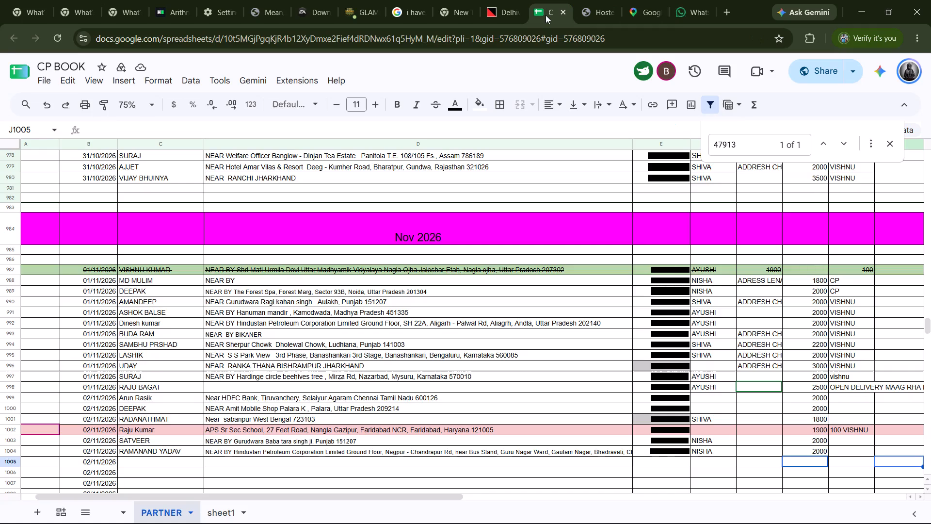
click(504, 7)
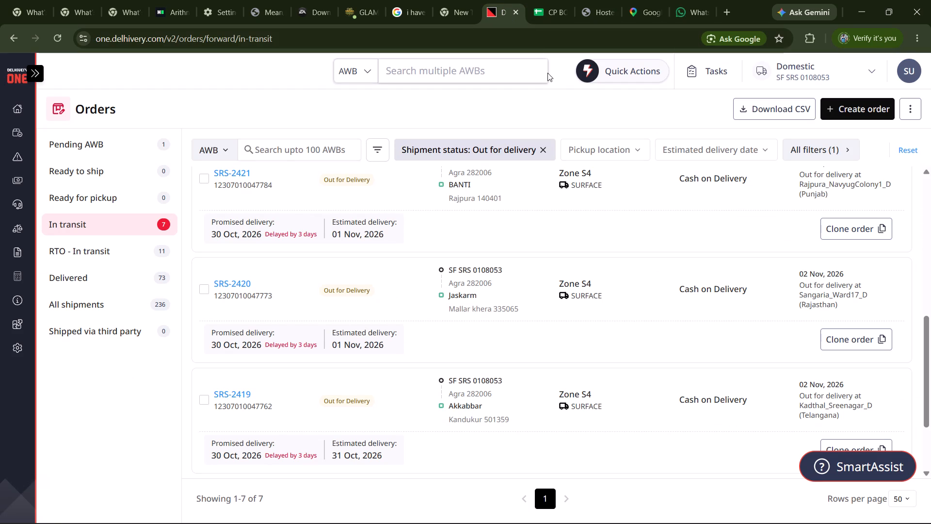
click(537, 14)
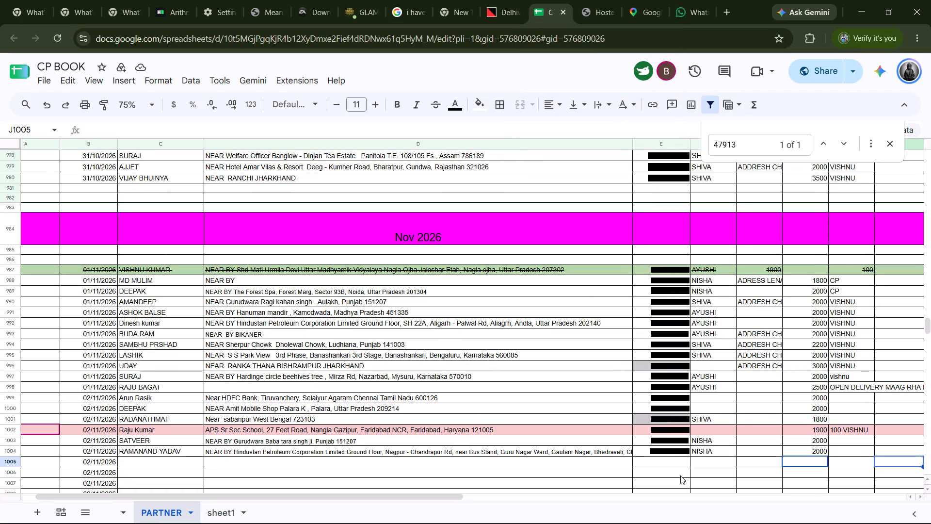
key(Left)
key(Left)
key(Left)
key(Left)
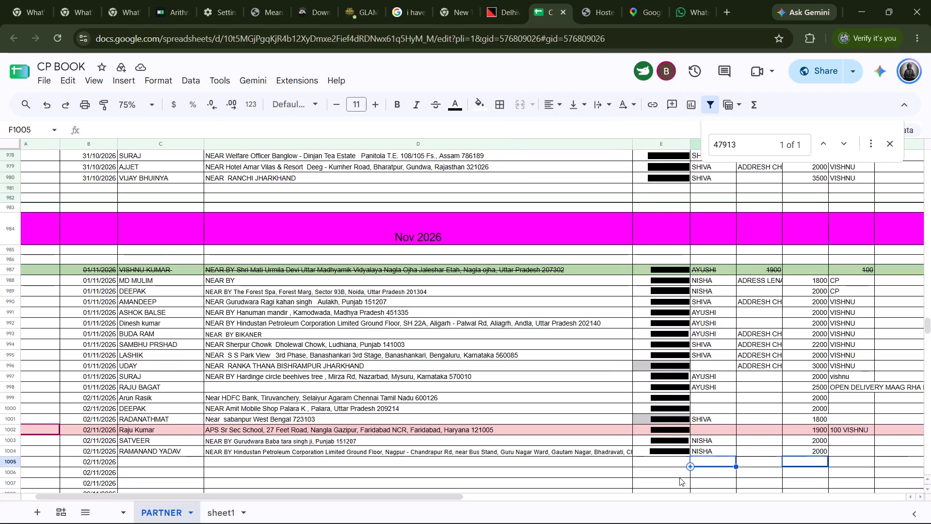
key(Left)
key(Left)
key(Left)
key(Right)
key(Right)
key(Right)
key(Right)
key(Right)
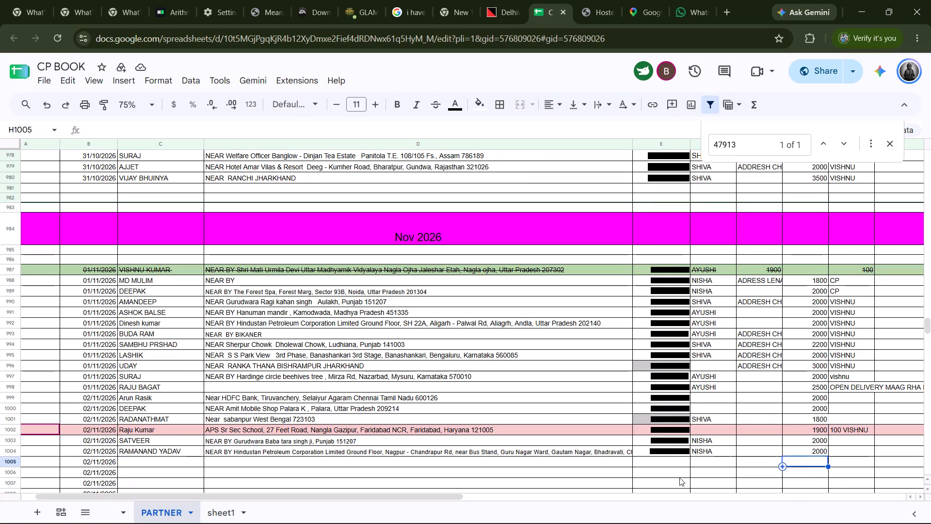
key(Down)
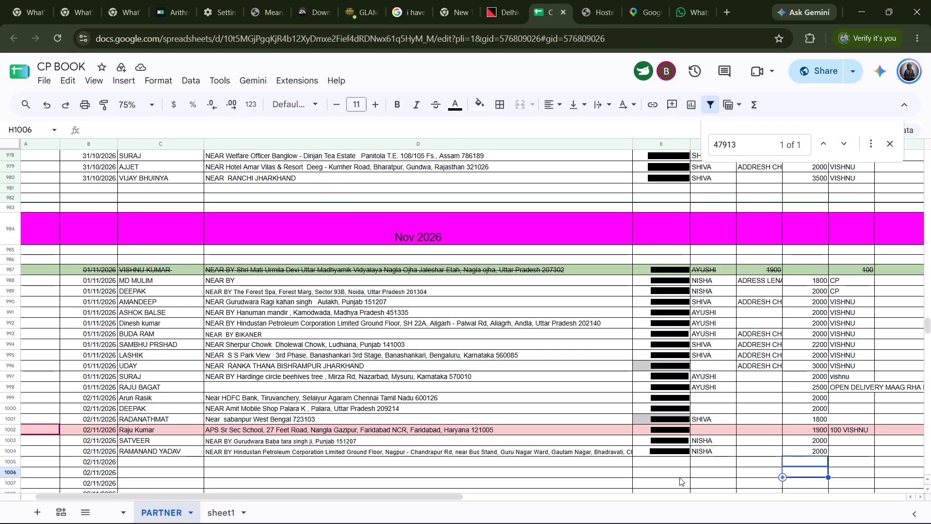
Switch to the voice clearity portal and search again for connected calls with the account ID blank.
click(602, 15)
click(705, 157)
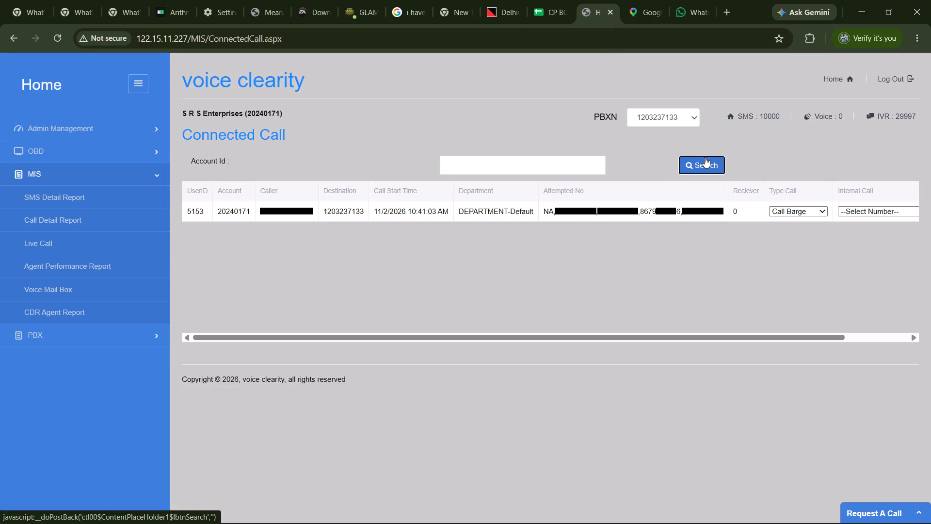
Open the Call Detail Report in the voice clearity portal.
click(90, 216)
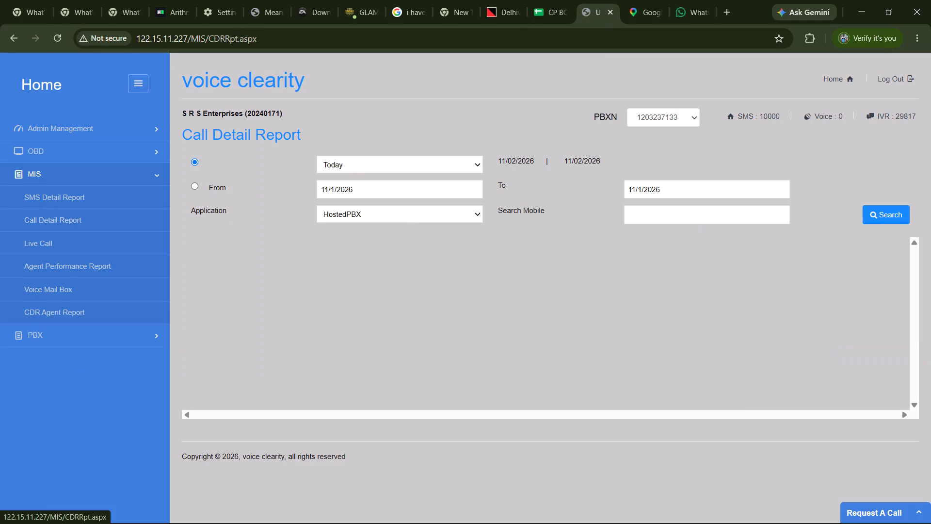
Search the Call Detail Report for today's HostedPBX calls.
click(894, 214)
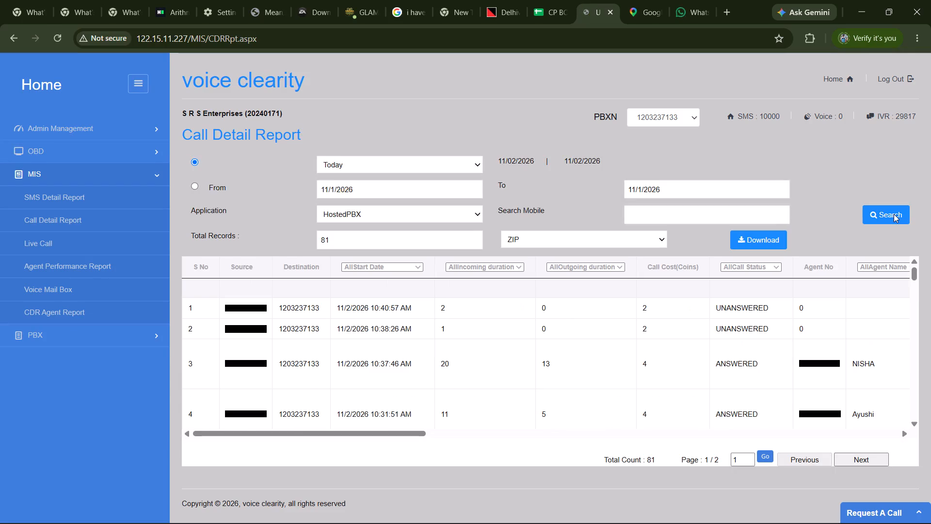
Look through today's call records, checking the start times, durations, call statuses and agent names, and return to the first records.
click(917, 274)
key(Down)
key(Down)
key(Down)
key(Right)
key(Right)
key(Right)
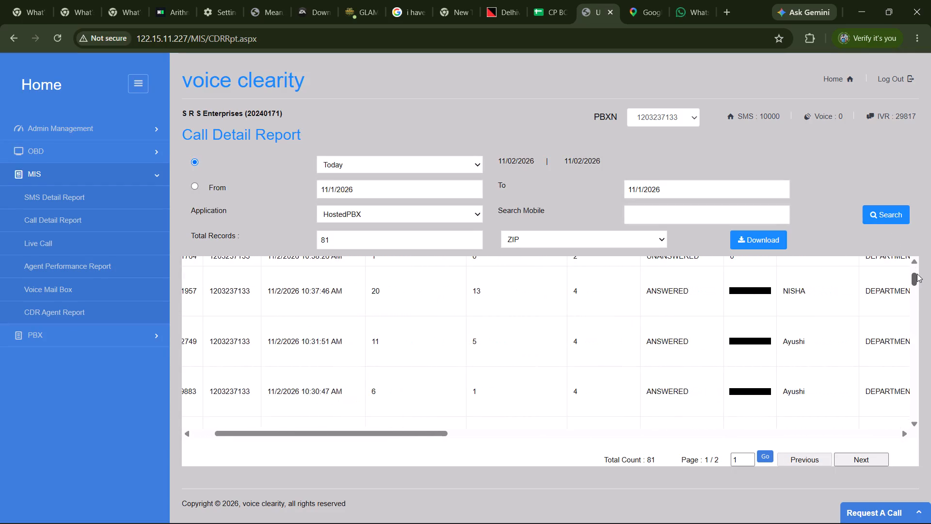
key(Down)
key(Down)
key(Down)
key(Down)
key(Down)
key(Down)
key(Down)
key(Down)
key(Down)
key(Up)
key(Up)
key(Up)
key(Up)
key(Up)
key(Up)
key(Up)
key(Up)
key(Up)
key(Up)
key(Up)
key(Up)
key(Up)
key(Up)
key(Up)
key(Up)
key(Up)
key(Up)
key(Up)
key(Up)
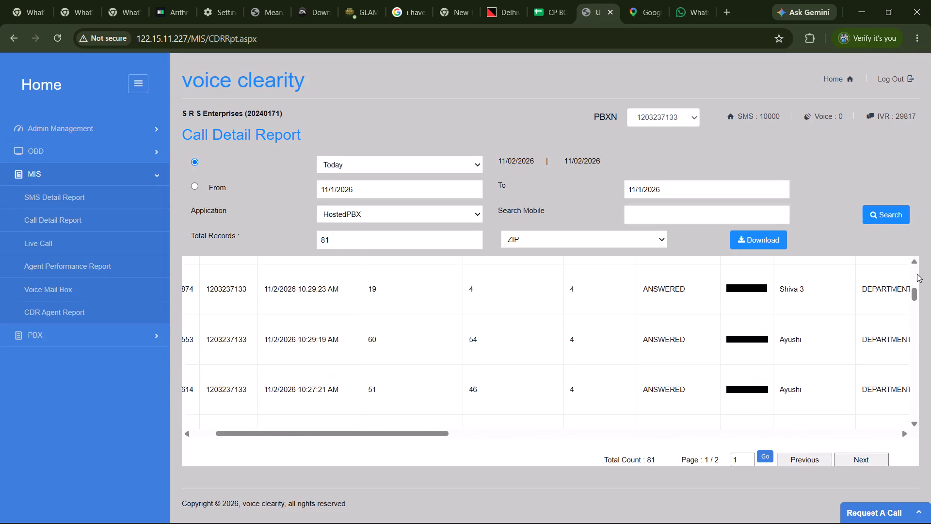
key(Left)
key(Left)
key(Left)
key(Left)
key(Left)
key(Left)
key(Left)
key(Left)
key(Left)
key(Left)
key(Left)
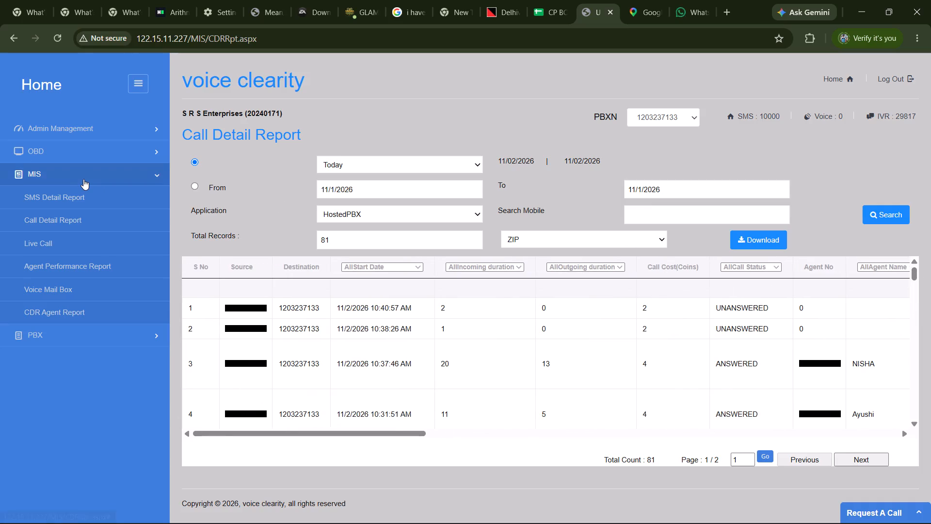
Open the Live Call page in the MIS section.
click(83, 244)
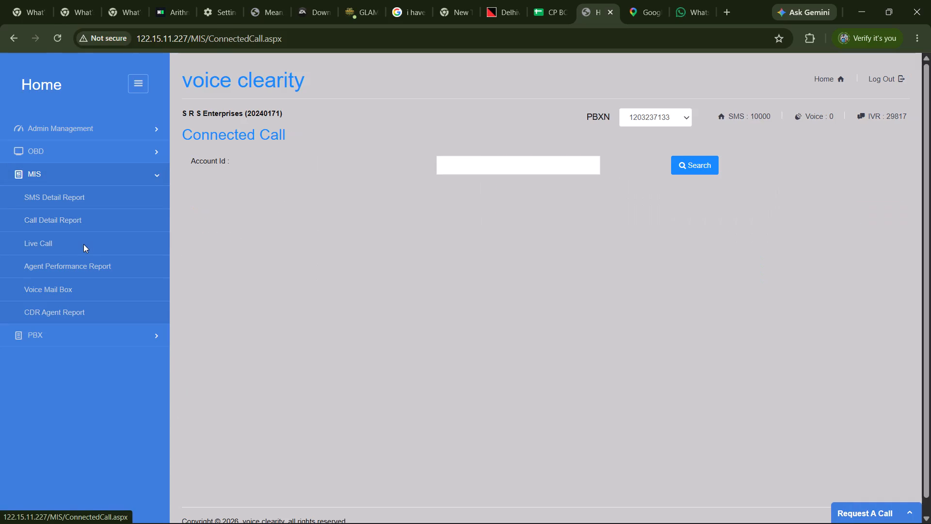
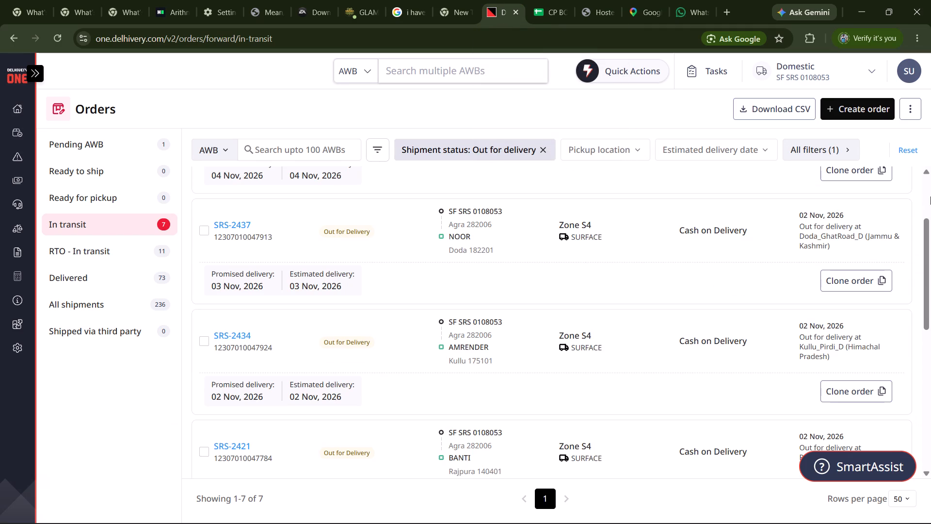
Review the out-for-delivery shipments from the start of the In transit orders list.
click(930, 196)
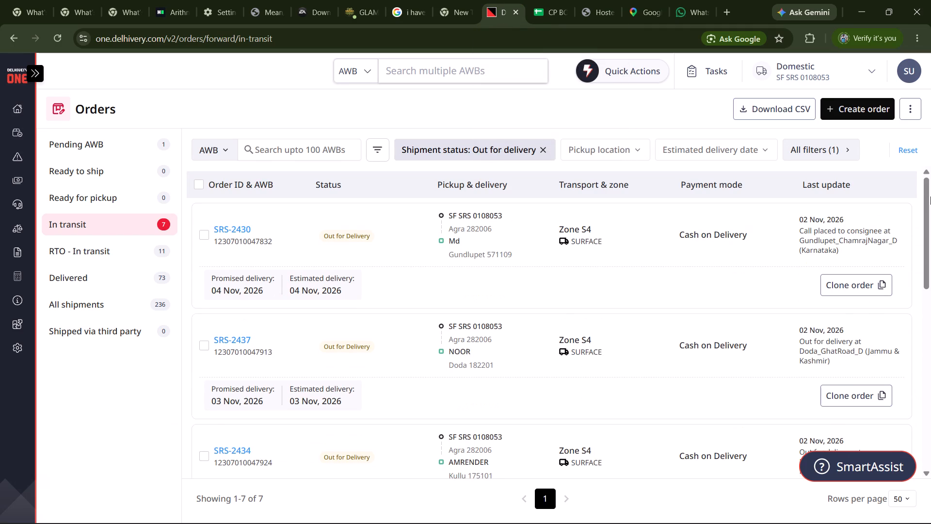
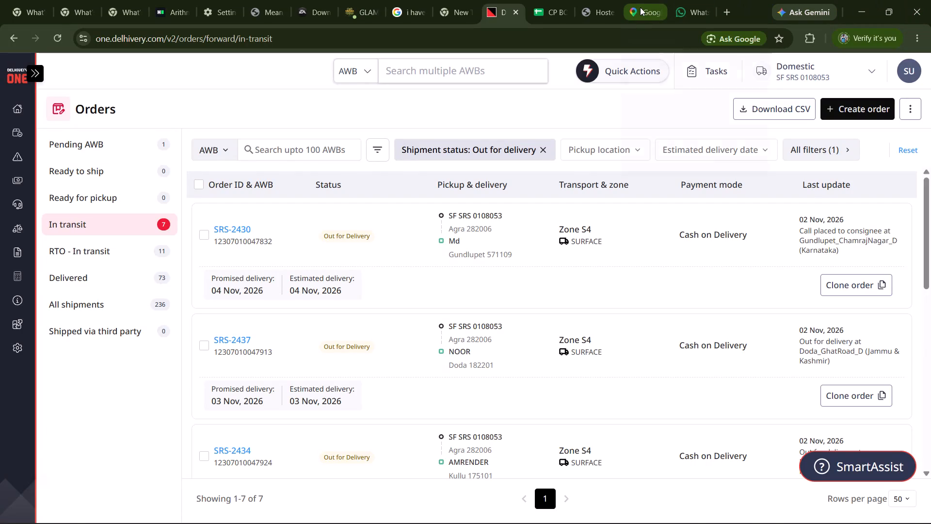
Glance over the Google Maps and CP BOOK pages, ending on the Connected Call list in the voice clearity portal.
click(640, 7)
click(597, 16)
click(546, 14)
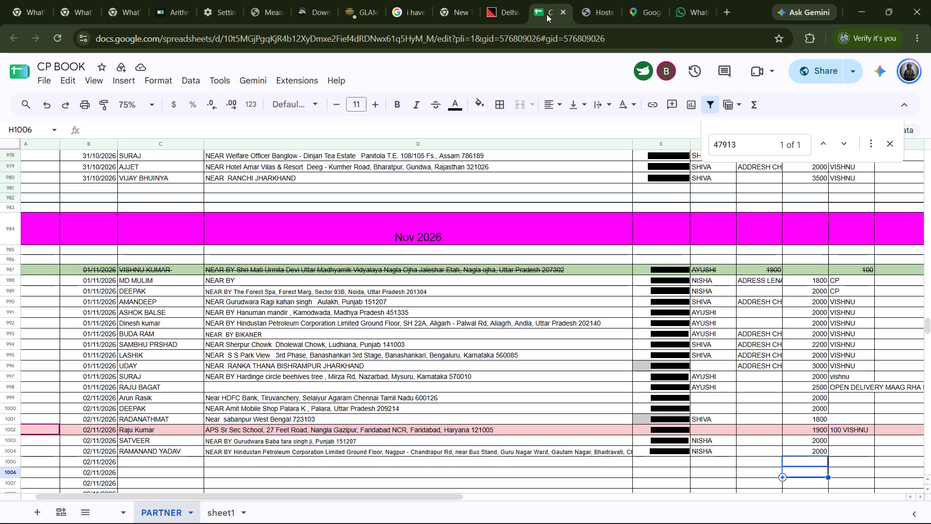
click(597, 7)
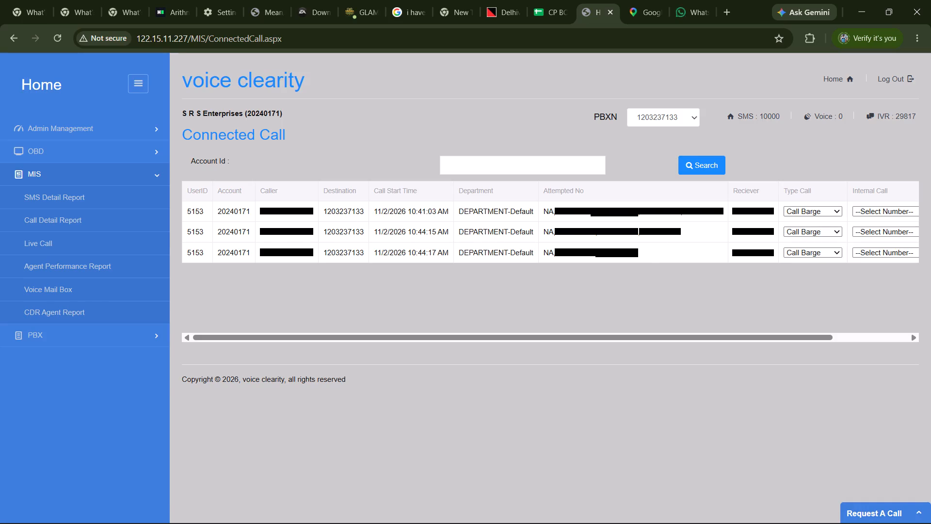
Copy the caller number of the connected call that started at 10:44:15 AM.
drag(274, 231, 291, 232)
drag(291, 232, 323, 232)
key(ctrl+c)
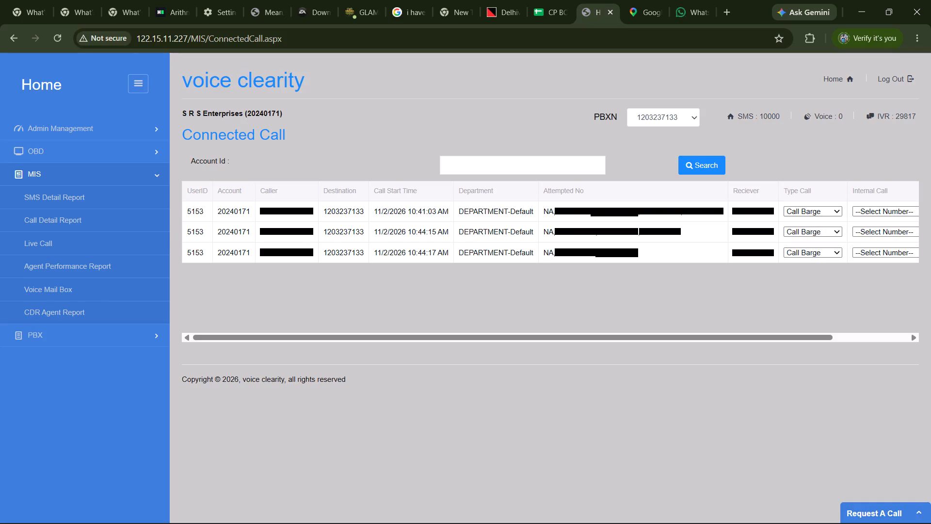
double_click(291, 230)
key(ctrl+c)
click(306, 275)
Switch to the CP BOOK sheet and select the phone number cell E1005 in the first unfilled row.
click(542, 11)
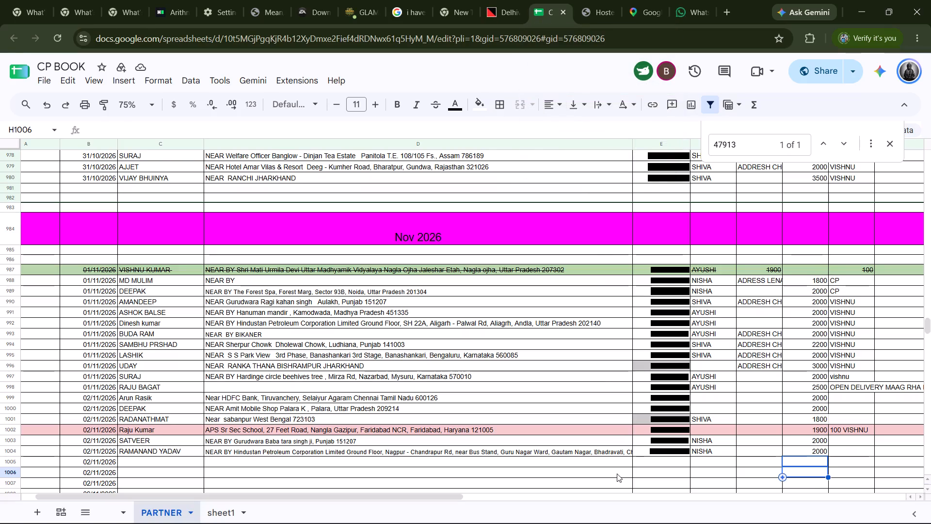
key(Up)
key(Left)
key(Left)
key(Left)
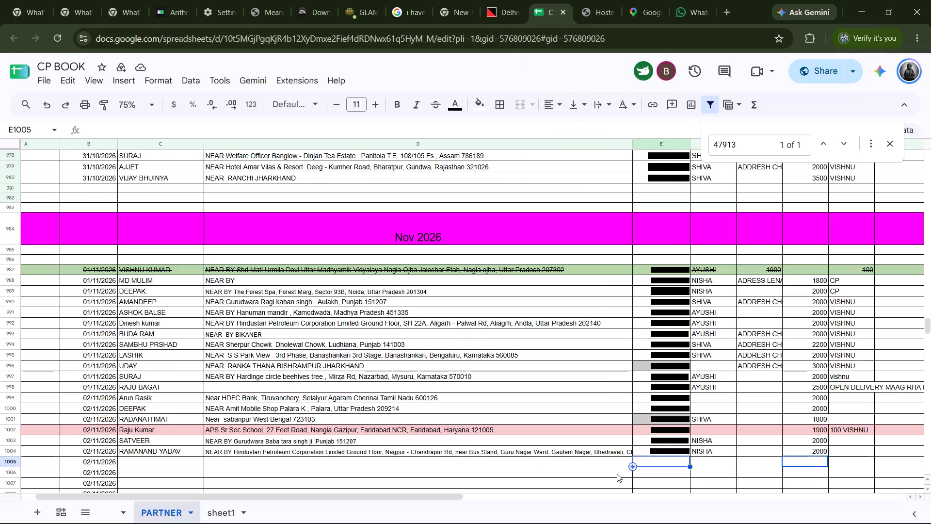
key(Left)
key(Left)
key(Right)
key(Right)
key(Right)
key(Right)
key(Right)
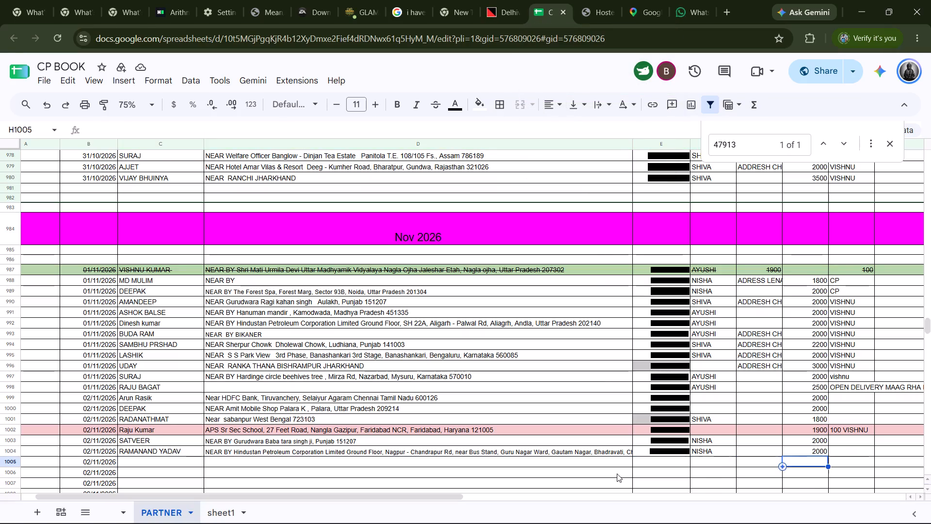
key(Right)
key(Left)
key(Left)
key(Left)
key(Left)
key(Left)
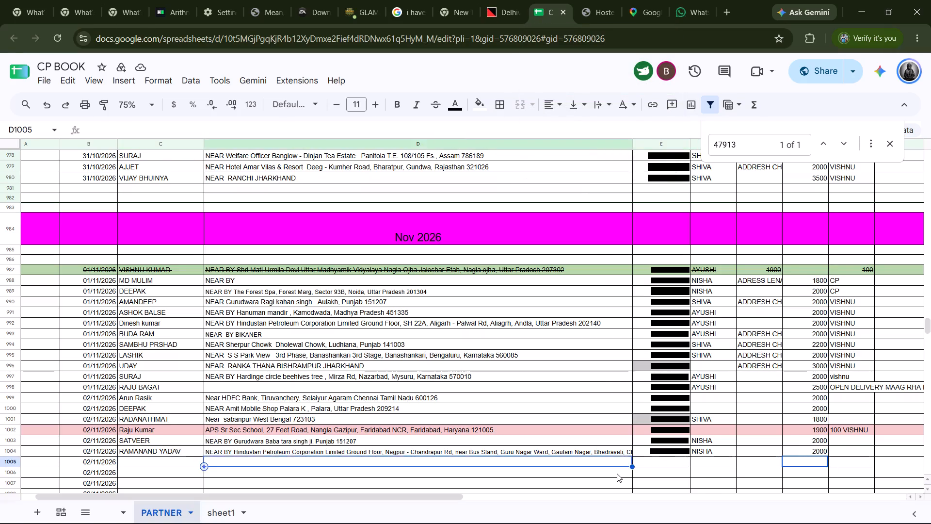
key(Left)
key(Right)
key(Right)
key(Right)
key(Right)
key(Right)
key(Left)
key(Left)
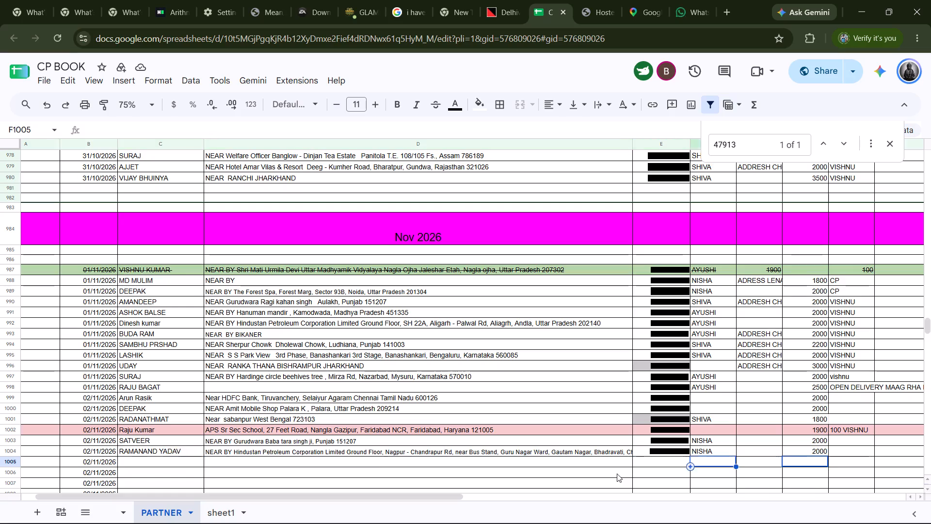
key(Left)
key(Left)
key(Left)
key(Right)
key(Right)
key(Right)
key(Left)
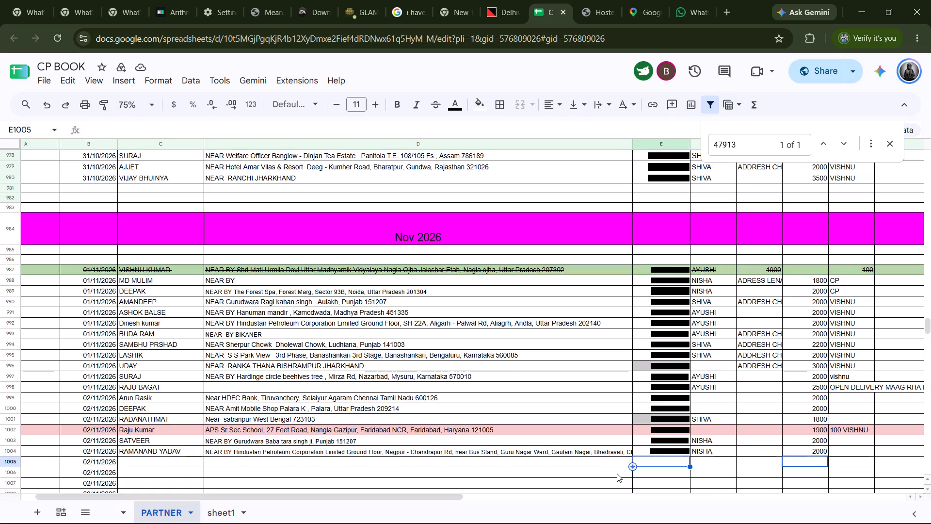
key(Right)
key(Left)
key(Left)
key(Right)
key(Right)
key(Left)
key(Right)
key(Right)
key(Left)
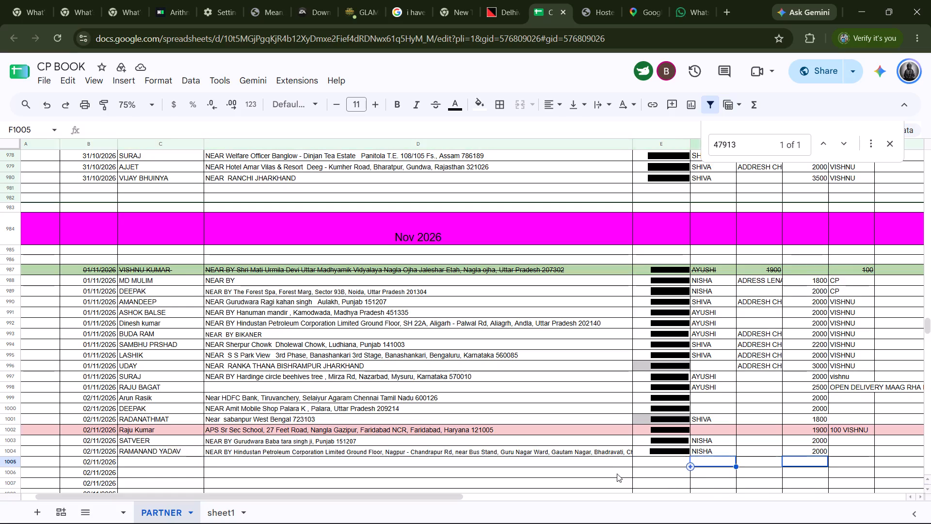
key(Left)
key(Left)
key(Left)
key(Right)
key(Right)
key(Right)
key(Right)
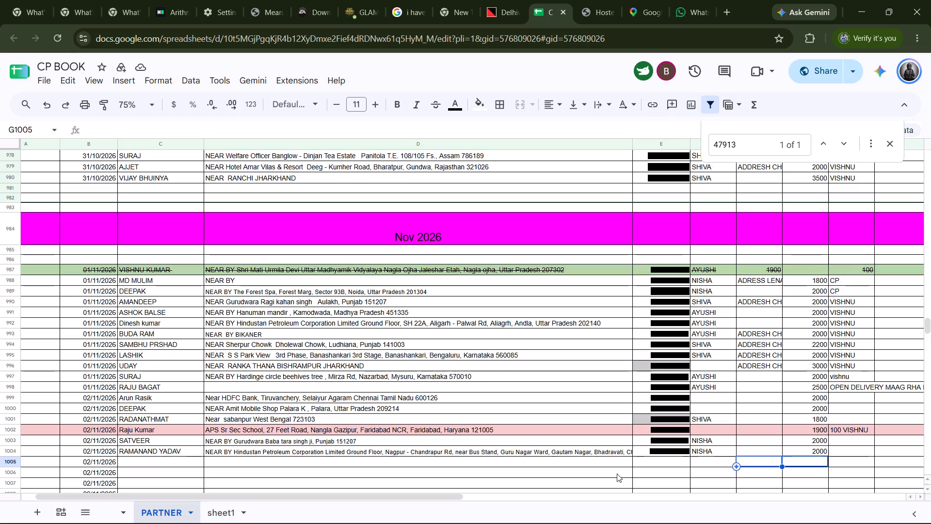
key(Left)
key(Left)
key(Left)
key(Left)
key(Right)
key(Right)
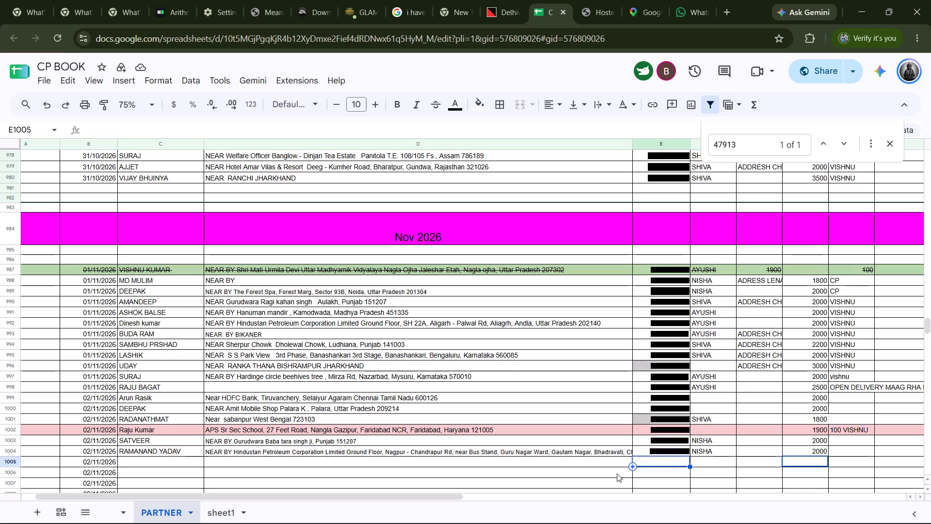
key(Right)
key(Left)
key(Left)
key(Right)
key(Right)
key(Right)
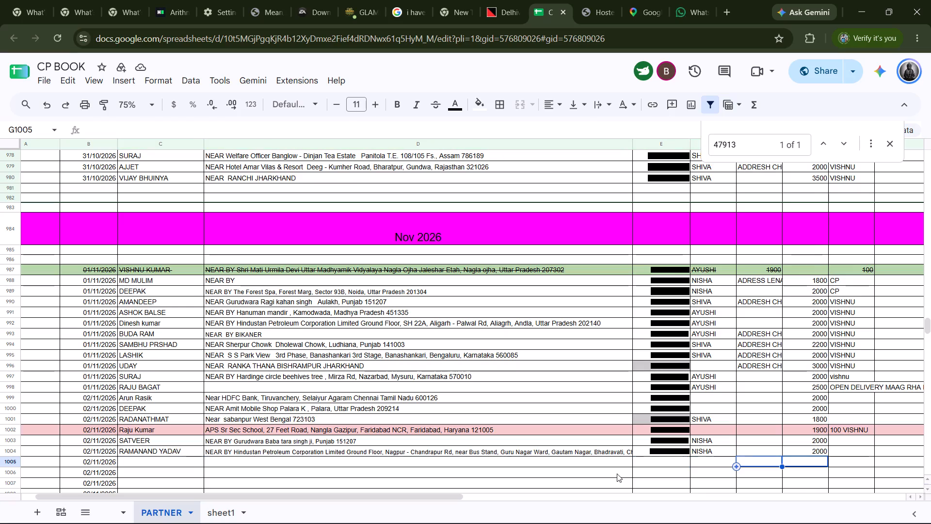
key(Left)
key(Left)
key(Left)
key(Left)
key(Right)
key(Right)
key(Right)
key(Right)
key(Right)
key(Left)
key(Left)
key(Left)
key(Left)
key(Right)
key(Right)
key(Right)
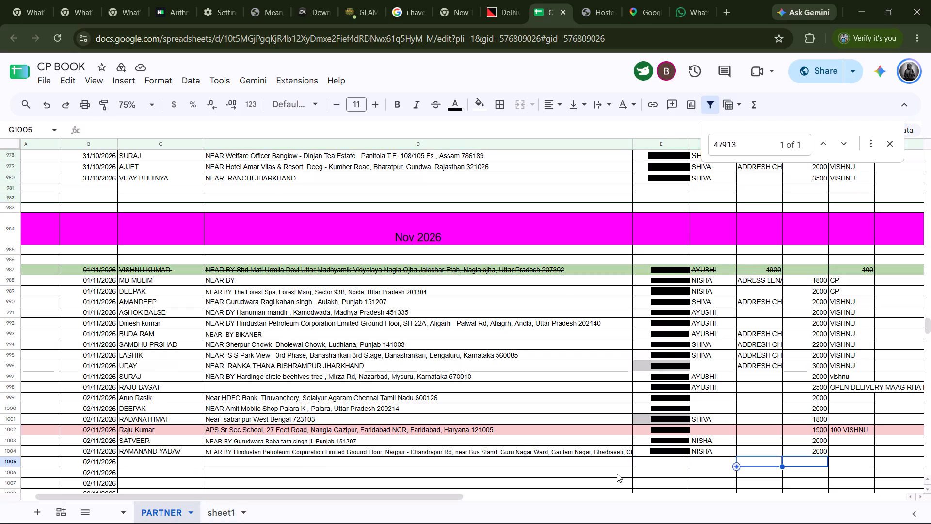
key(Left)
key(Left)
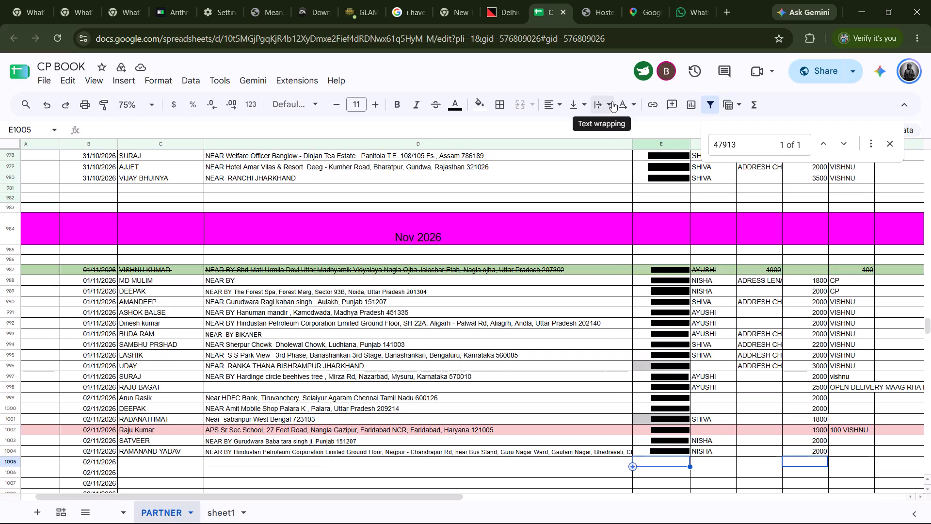
Return to the voice clearity portal and examine the connected calls across the table's columns, including attempted numbers and receivers.
click(594, 9)
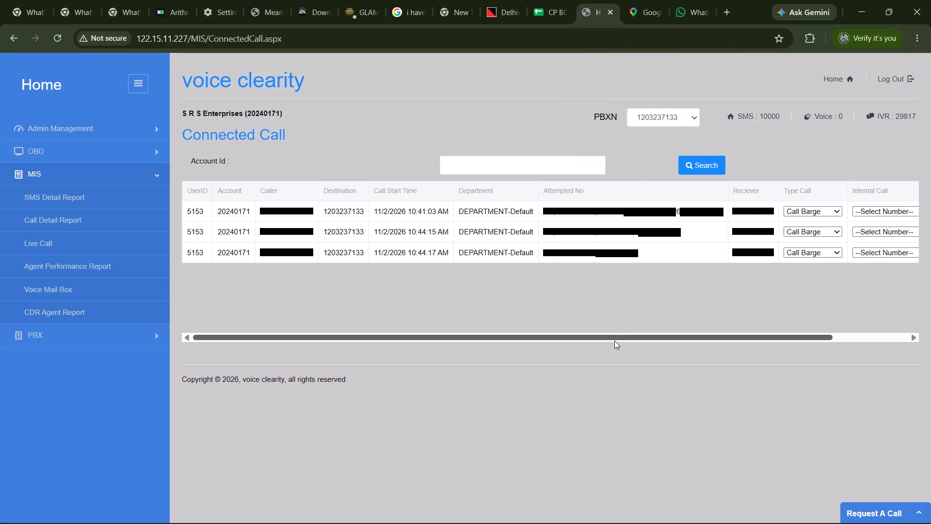
drag(614, 337, 634, 350)
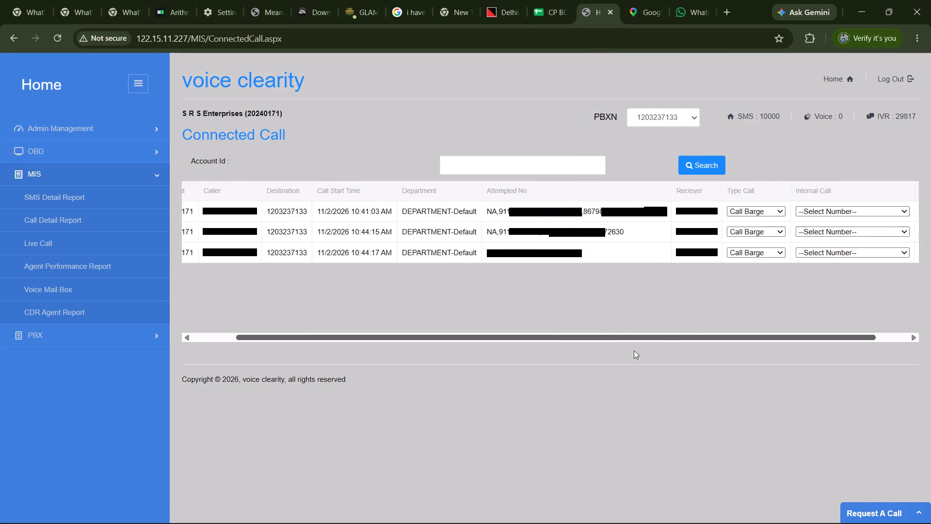
drag(634, 350, 621, 344)
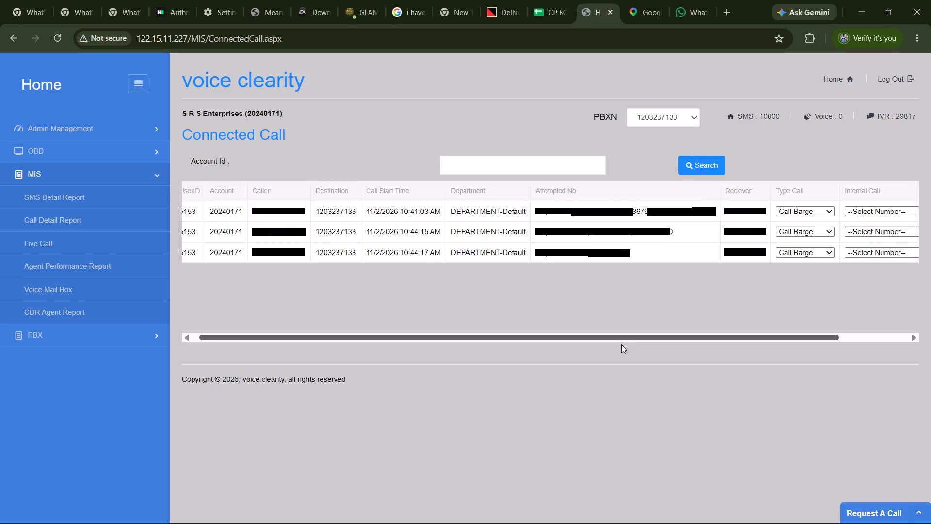
drag(621, 344, 602, 351)
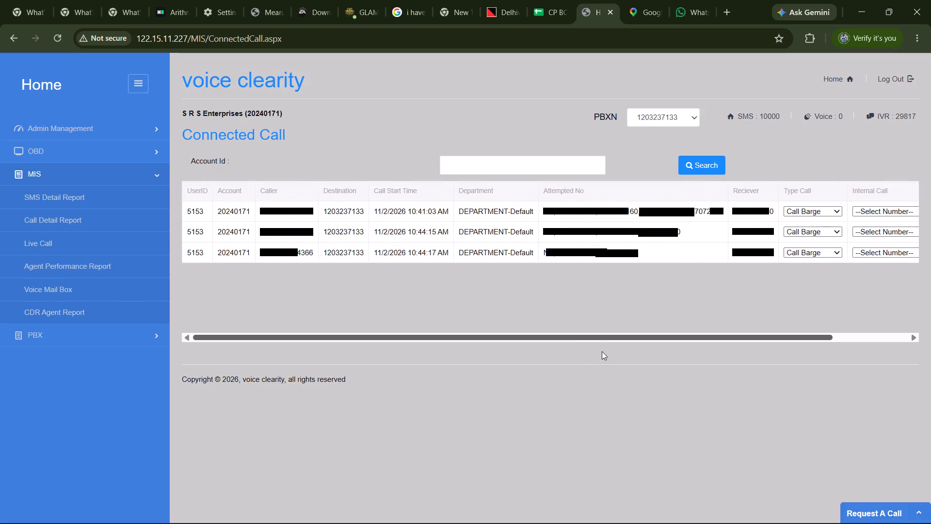
drag(602, 351, 602, 350)
scroll(602, 350, down, 1)
scroll(604, 293, left, 1)
scroll(454, 264, left, 1)
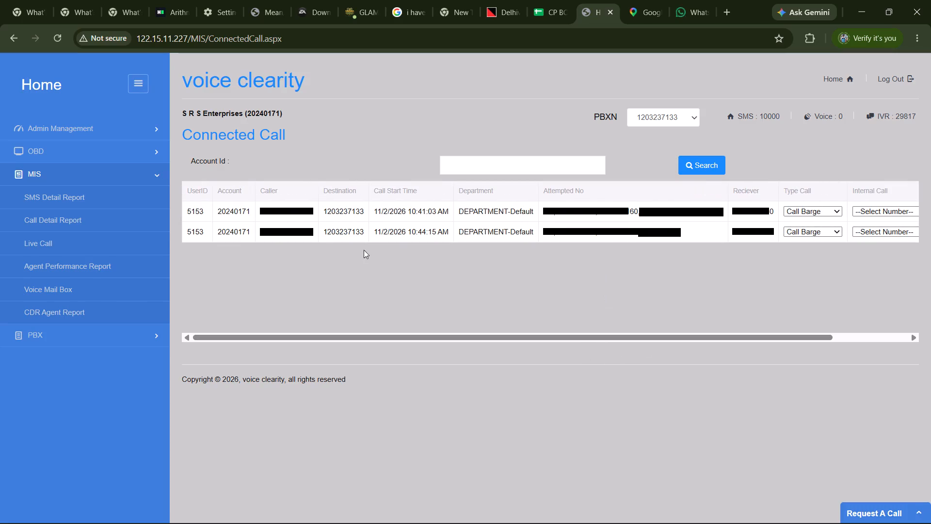
scroll(364, 250, left, 1)
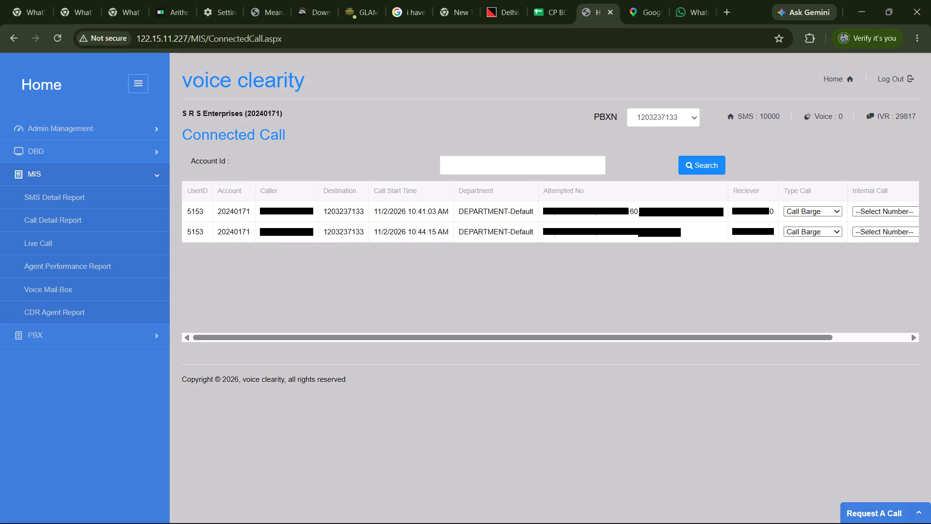
Copy the full caller number of the connected call that started at 10:44:15 AM.
drag(273, 231, 300, 231)
drag(300, 231, 312, 231)
key(ctrl+c)
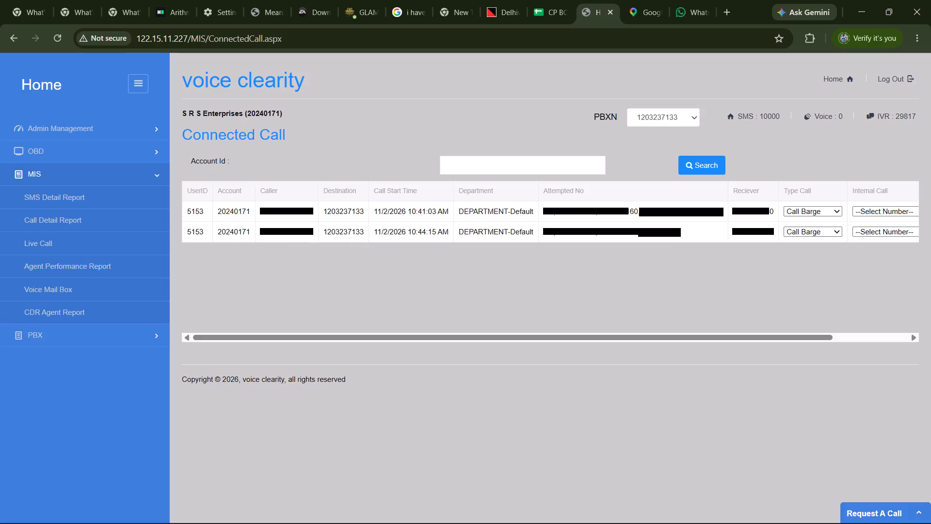
key(ctrl+c)
triple_click(312, 231)
key(ctrl+c)
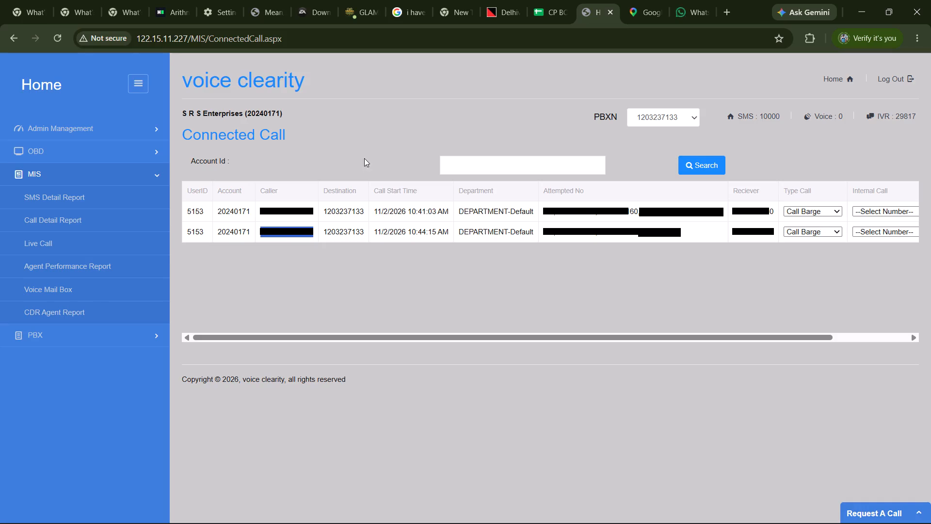
click(365, 158)
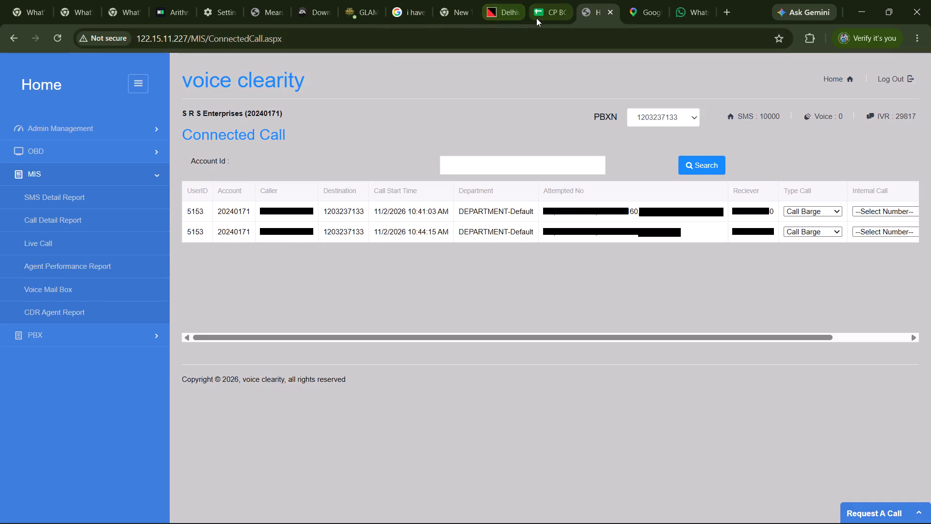
Switch to the CP BOOK sheet and paste the copied caller number into phone number cell E1005.
click(543, 17)
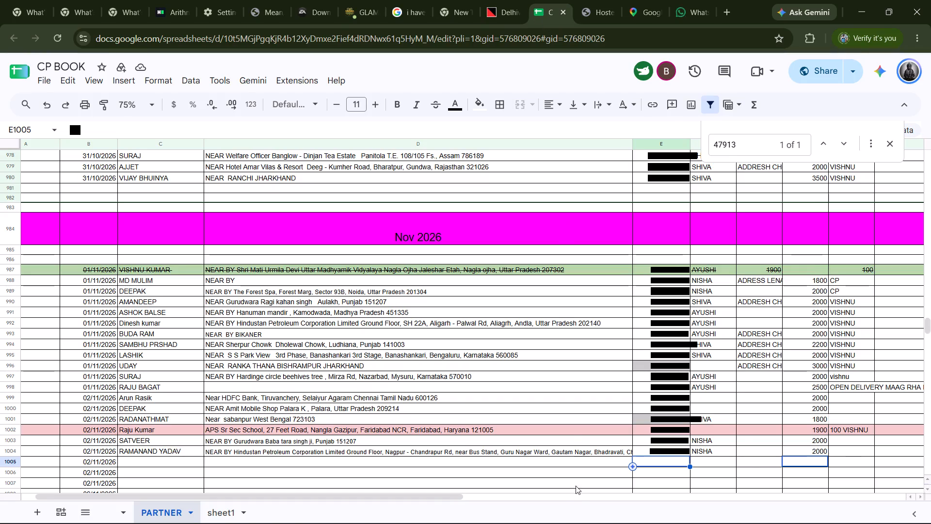
key(Left)
key(Left)
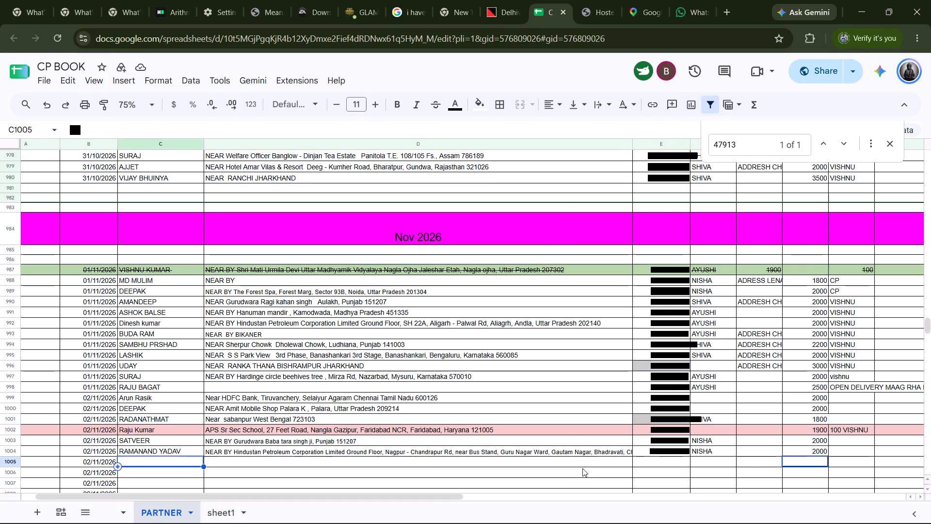
key(Left)
key(Right)
key(Right)
key(Right)
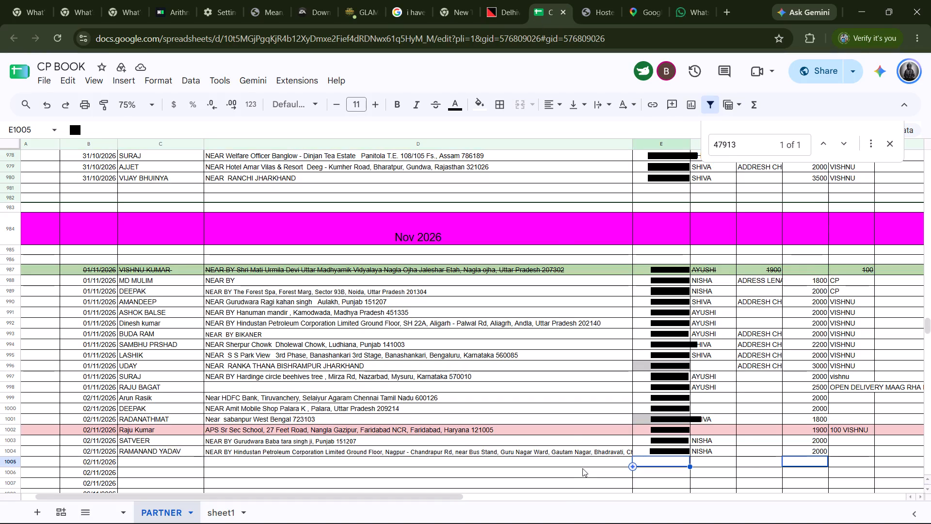
key(ctrl+v)
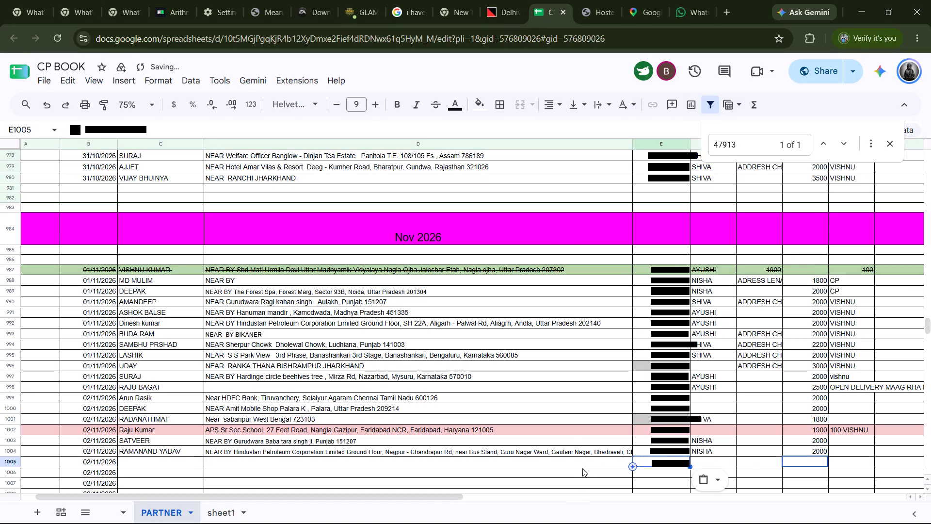
Remove the leading prefix from the phone number in E1005, keeping only its last ten digits.
key(Return)
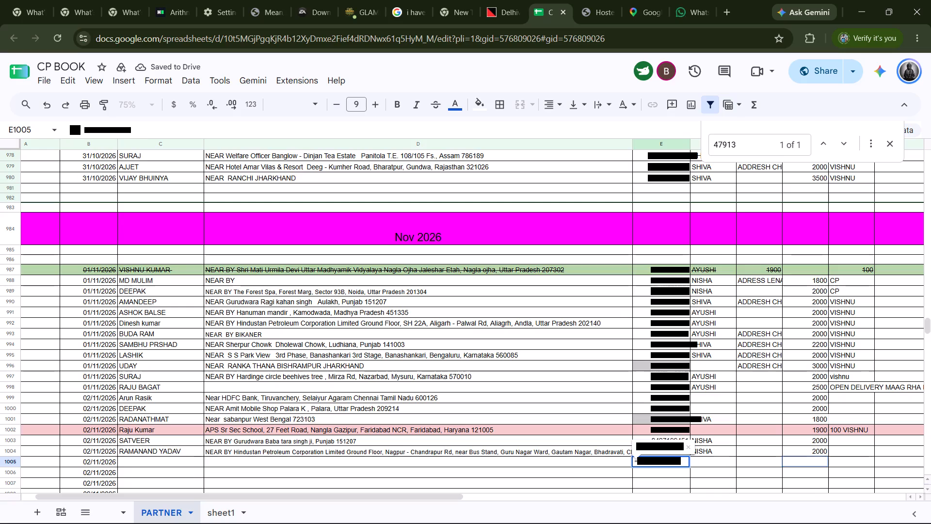
key(Left)
key(Left)
key(Left)
key(Left)
key(Left)
key(Left)
key(Left)
key(Left)
key(Left)
key(Left)
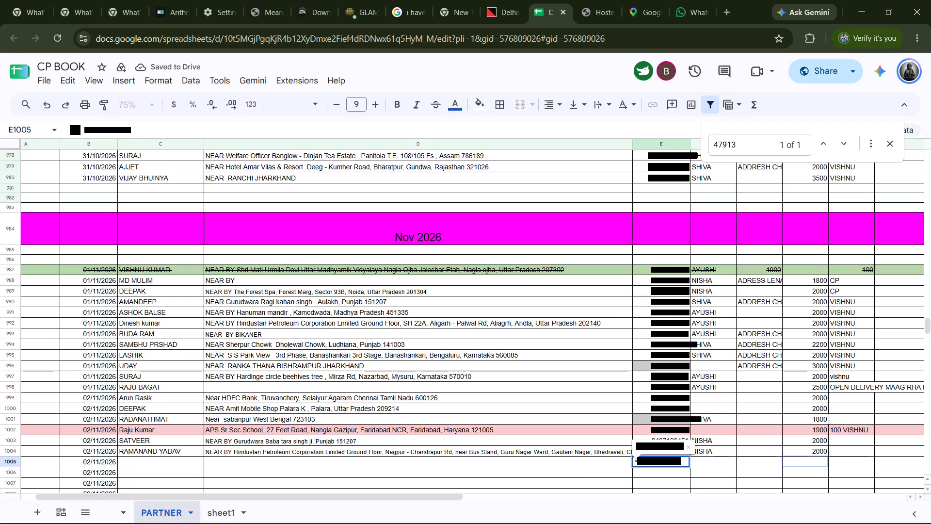
key(BackSpace)
key(BackSpace)
key(BackSpace)
key(BackSpace)
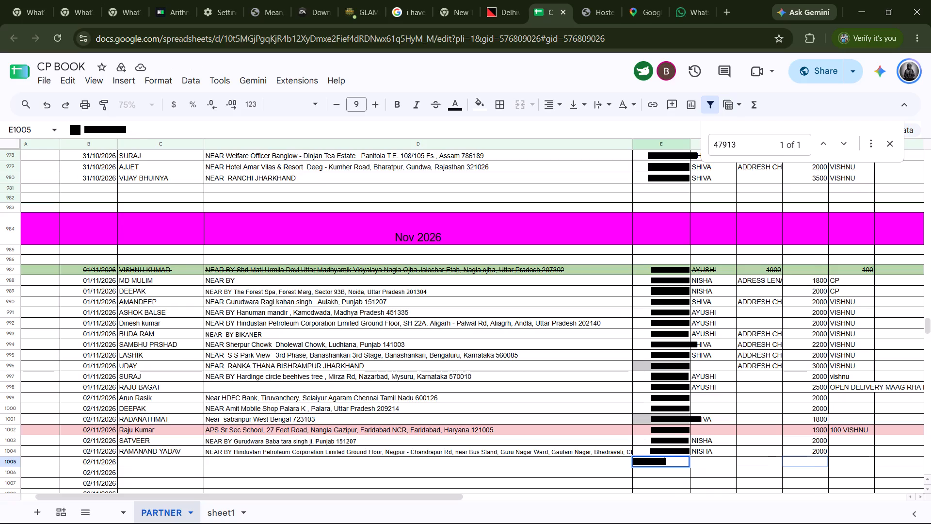
key(Return)
key(Up)
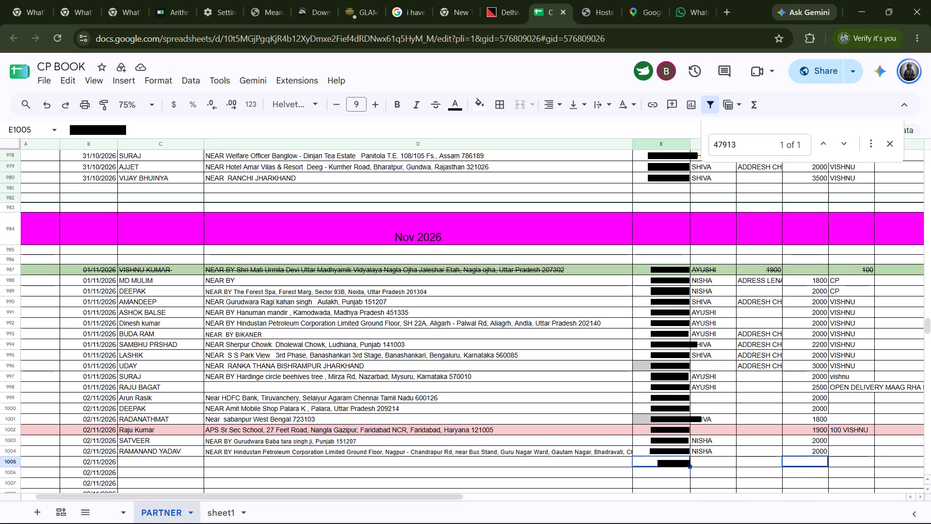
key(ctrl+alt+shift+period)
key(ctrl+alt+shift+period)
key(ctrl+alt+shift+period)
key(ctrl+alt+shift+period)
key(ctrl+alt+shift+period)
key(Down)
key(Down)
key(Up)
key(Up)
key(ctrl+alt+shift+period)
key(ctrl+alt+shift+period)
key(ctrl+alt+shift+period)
Enter the caller's name in cell C1005 of the same row.
click(722, 464)
key(Left)
key(Left)
key(Left)
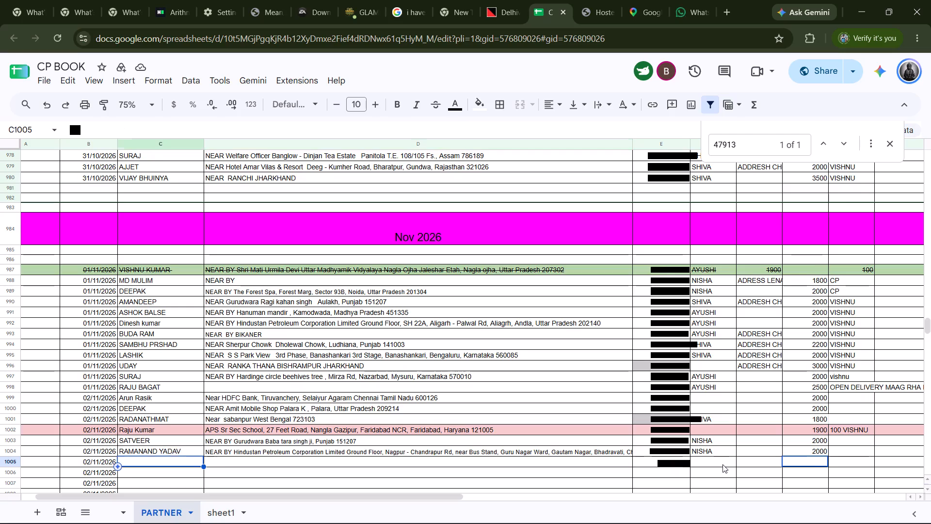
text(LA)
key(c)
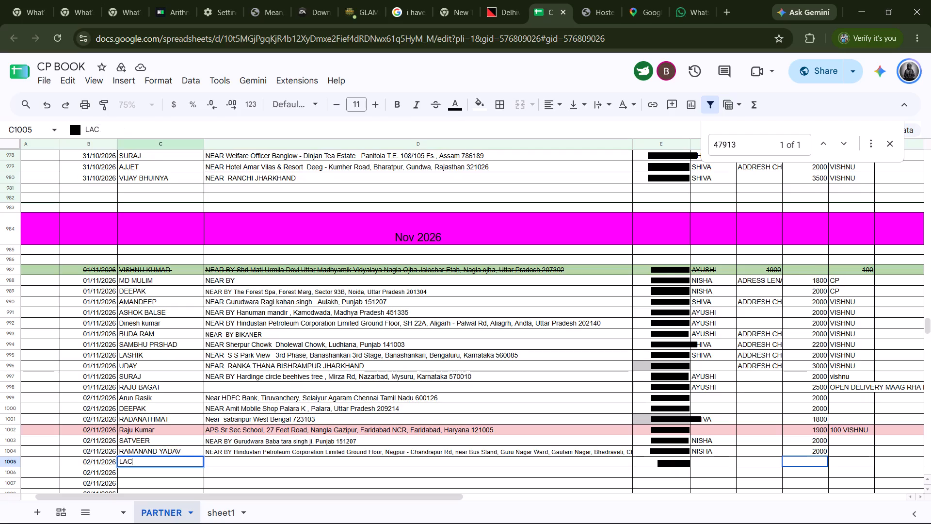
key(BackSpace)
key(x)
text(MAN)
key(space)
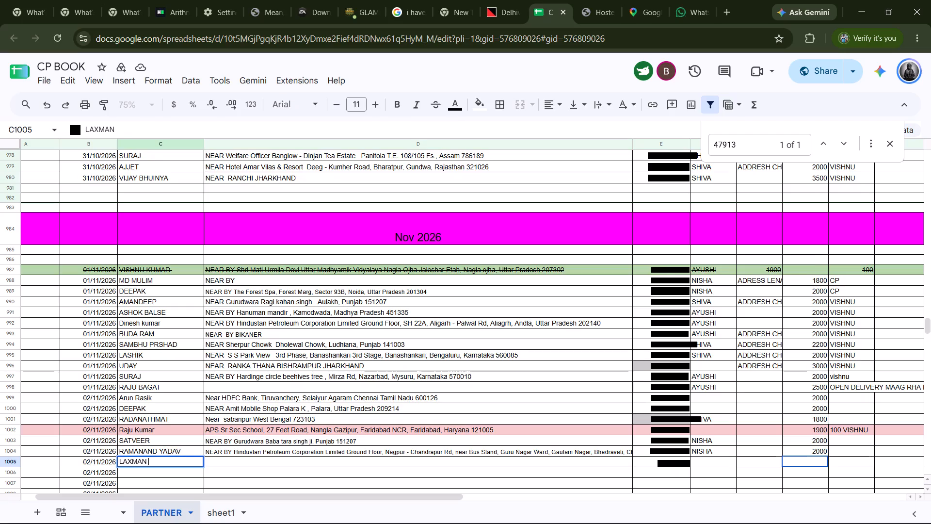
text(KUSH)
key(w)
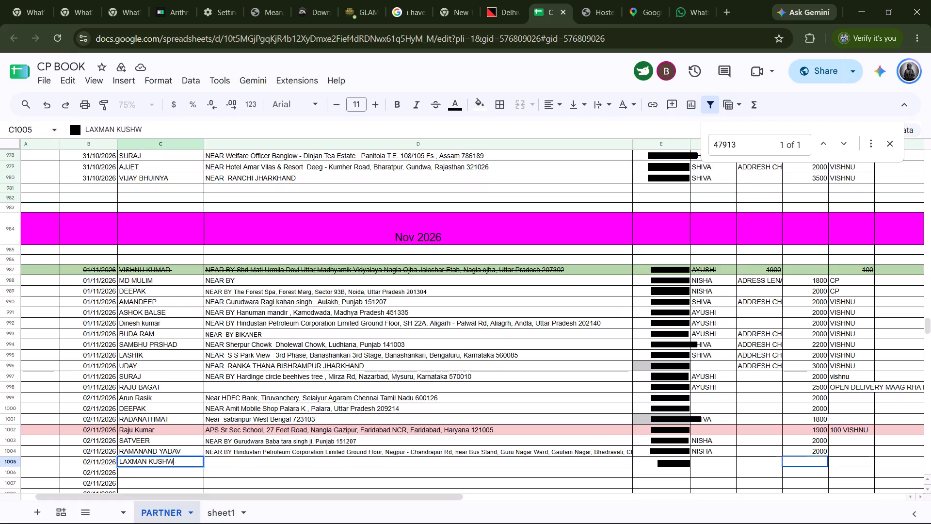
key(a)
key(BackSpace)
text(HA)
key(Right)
Begin the address in cell D1005 with NEAR.
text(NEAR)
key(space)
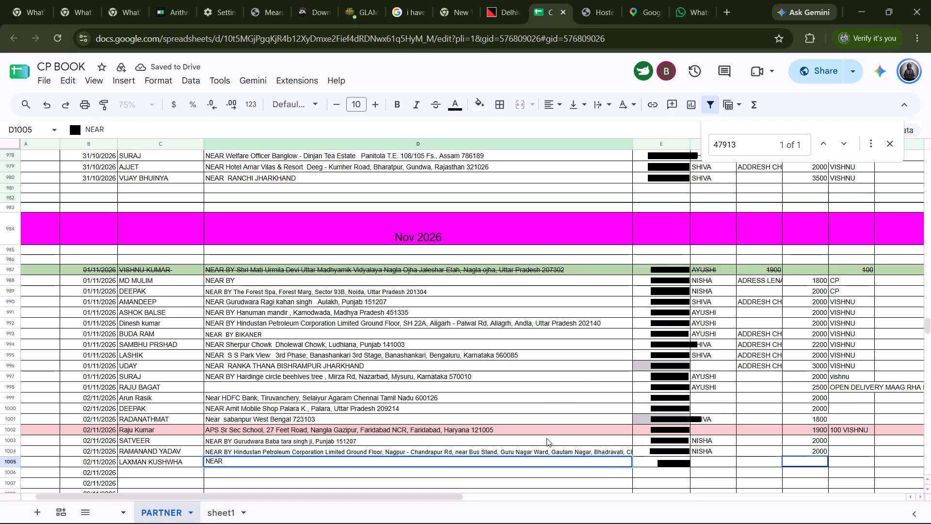
Switch to Google Maps and search for DELHI.
click(643, 12)
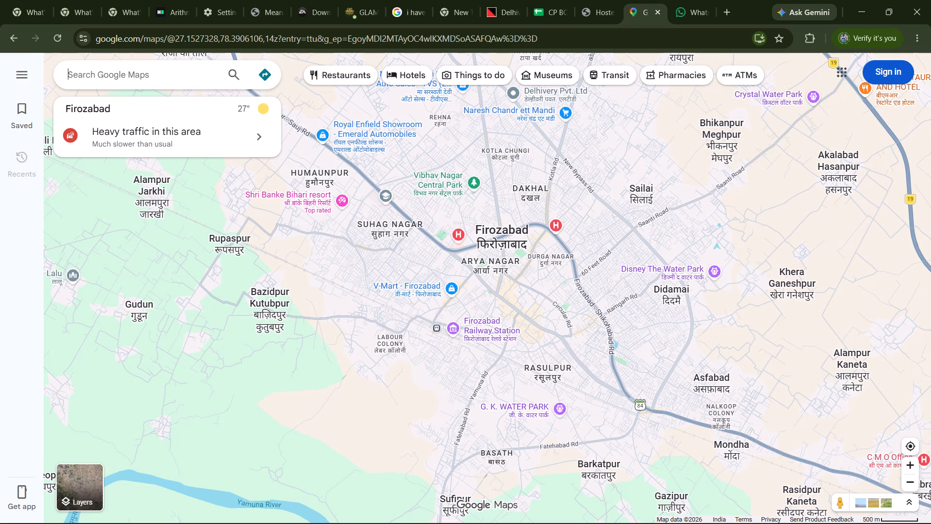
click(199, 78)
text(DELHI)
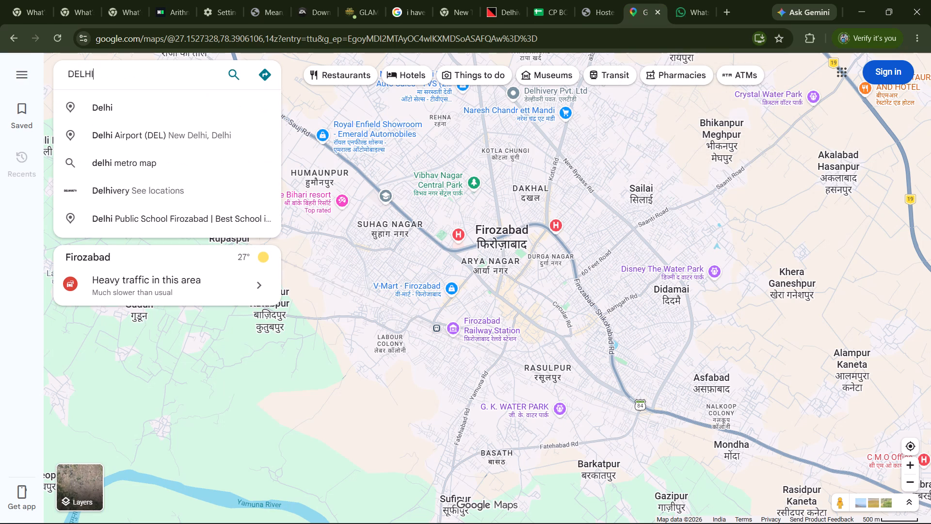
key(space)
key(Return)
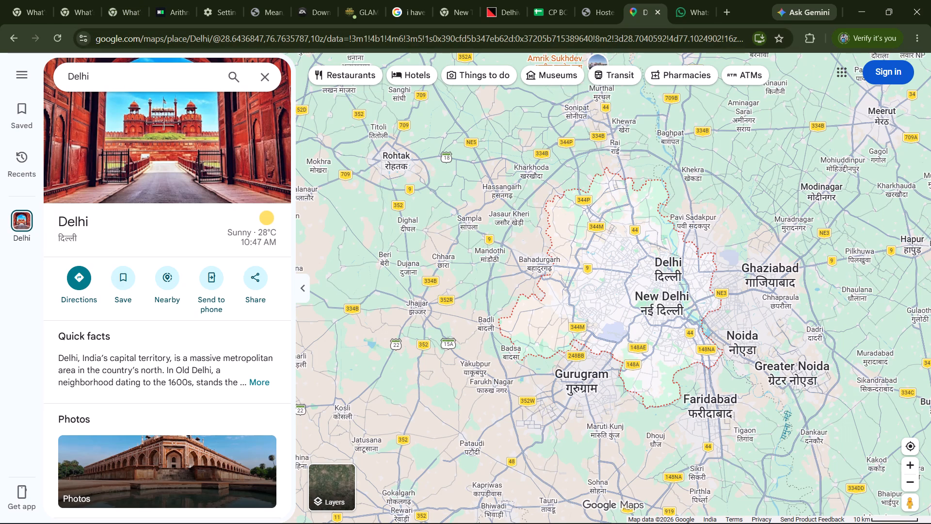
Extend the map search to Delhi DHABDA to look for the caller's locality.
click(144, 74)
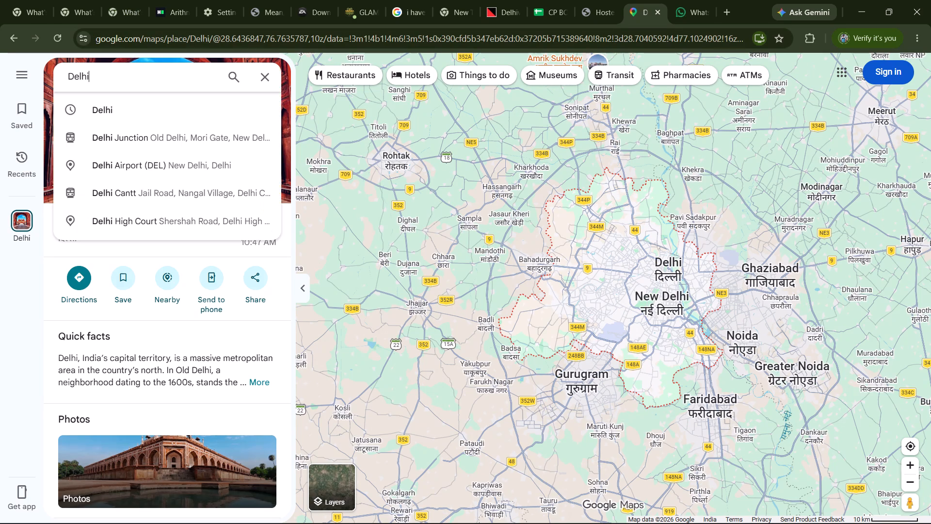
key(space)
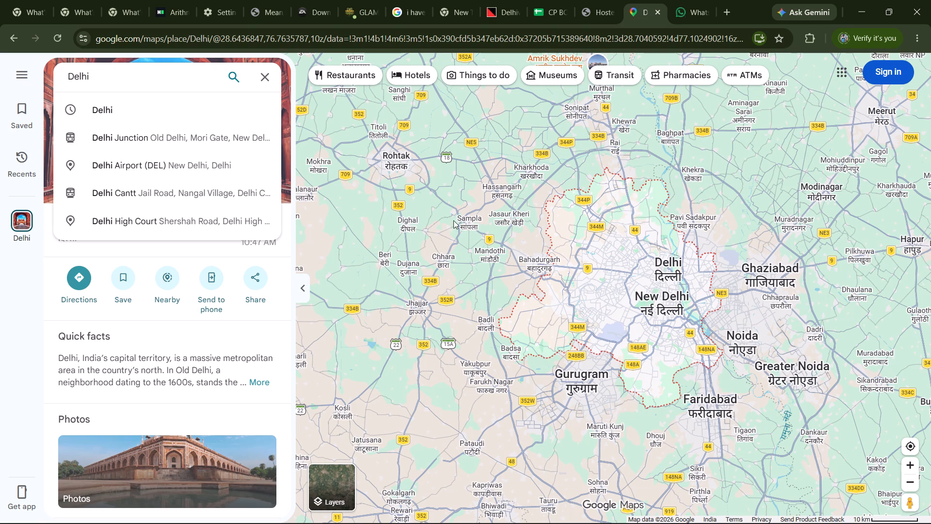
click(913, 463)
click(913, 463)
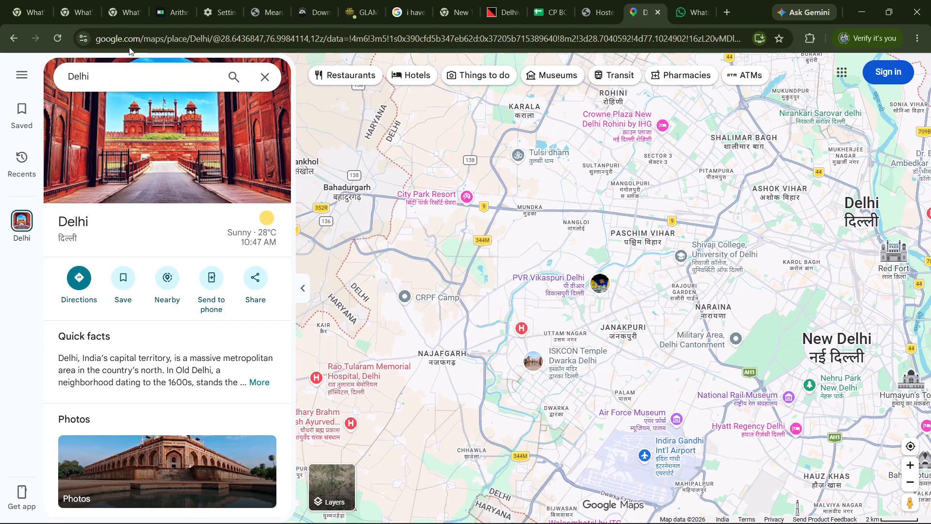
click(142, 72)
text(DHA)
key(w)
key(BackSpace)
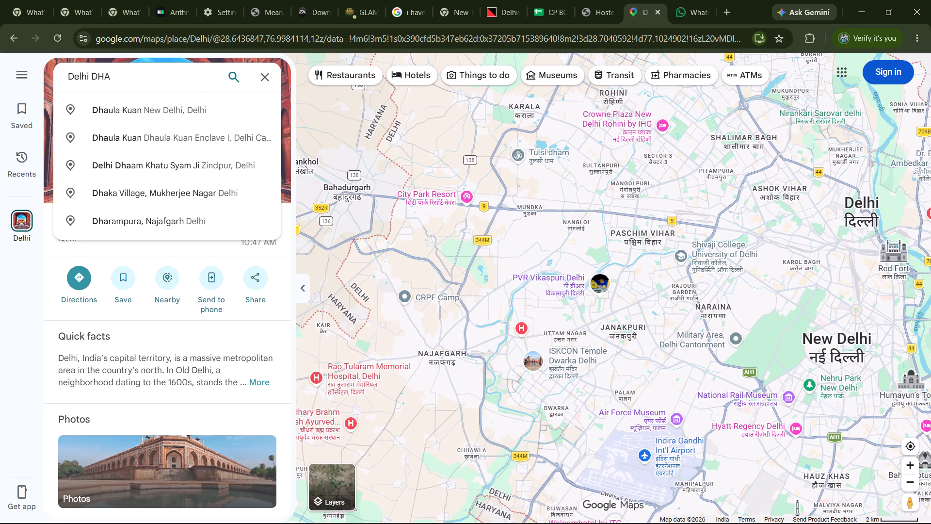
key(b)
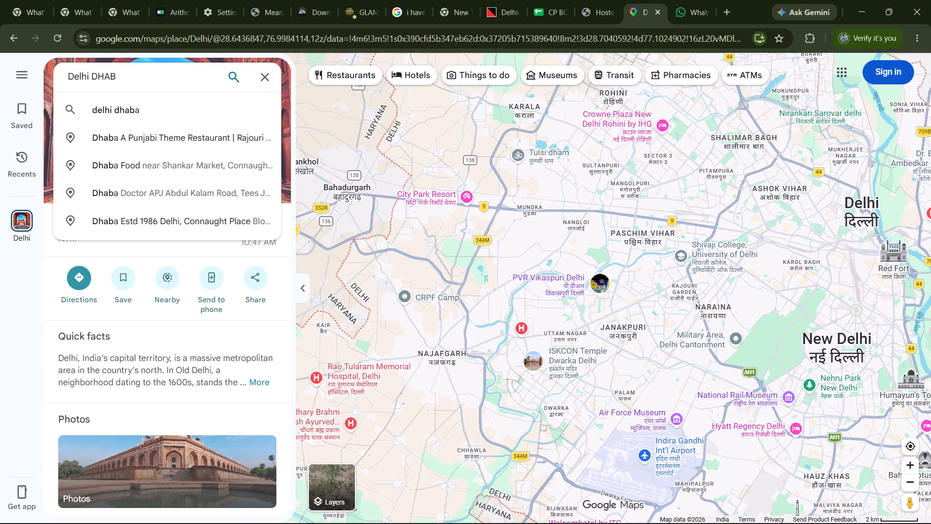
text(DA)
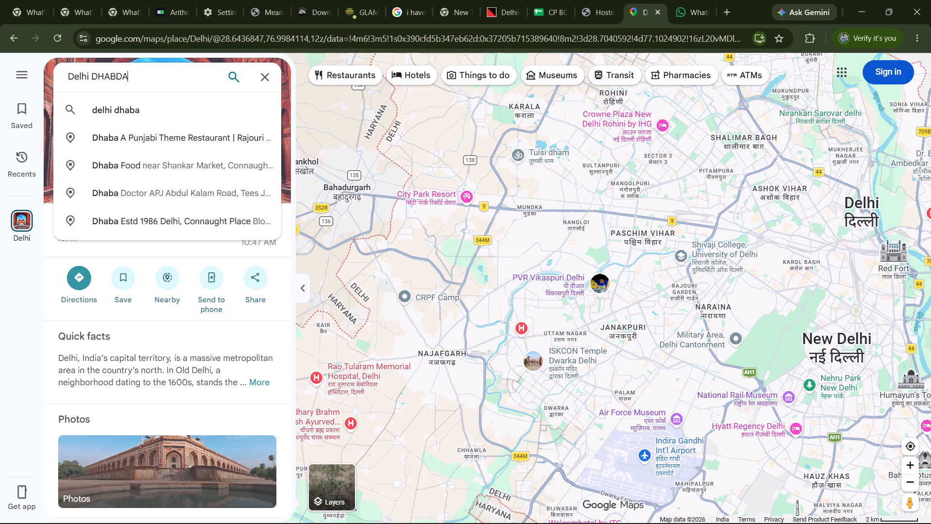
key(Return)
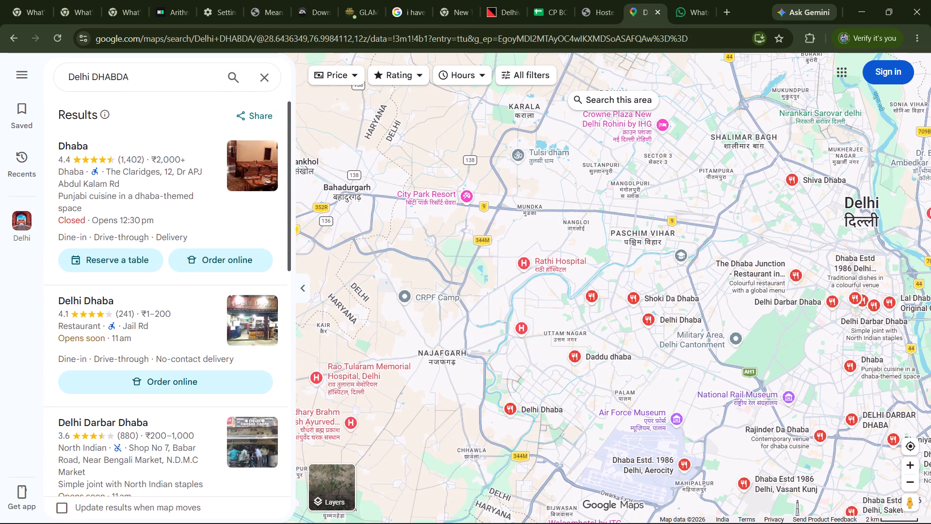
Clear DHABDA from the map search and re-enter the query as Delhi DHABDA.
click(172, 75)
key(BackSpace)
key(BackSpace)
key(BackSpace)
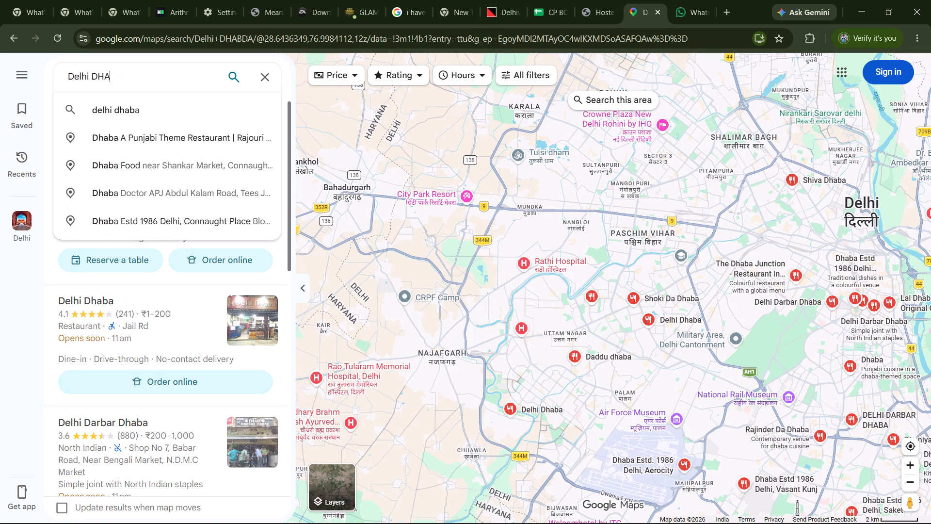
key(BackSpace)
key(BackSpace)
key(BackSpace)
key(BackSpace)
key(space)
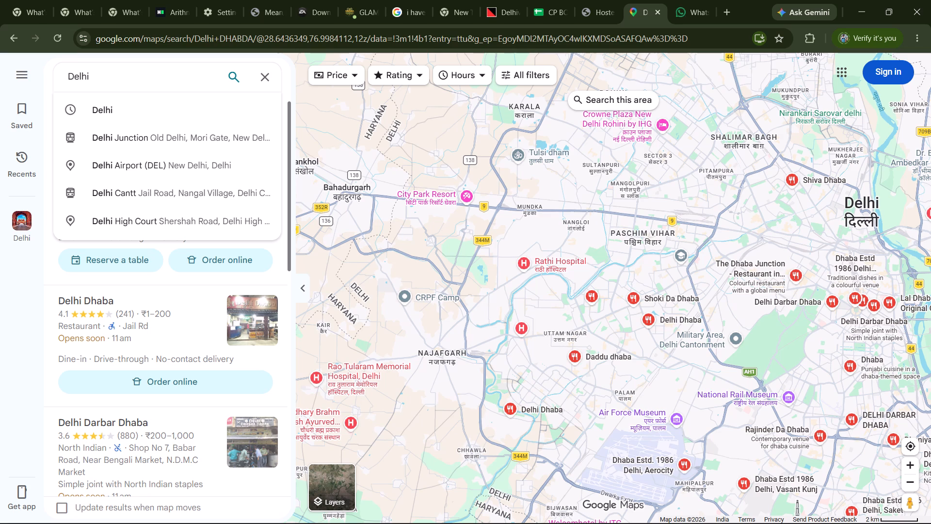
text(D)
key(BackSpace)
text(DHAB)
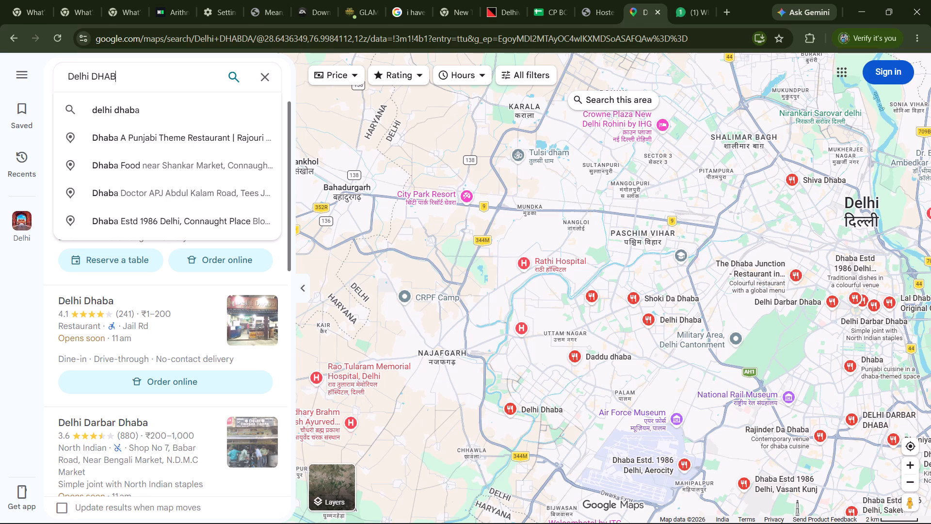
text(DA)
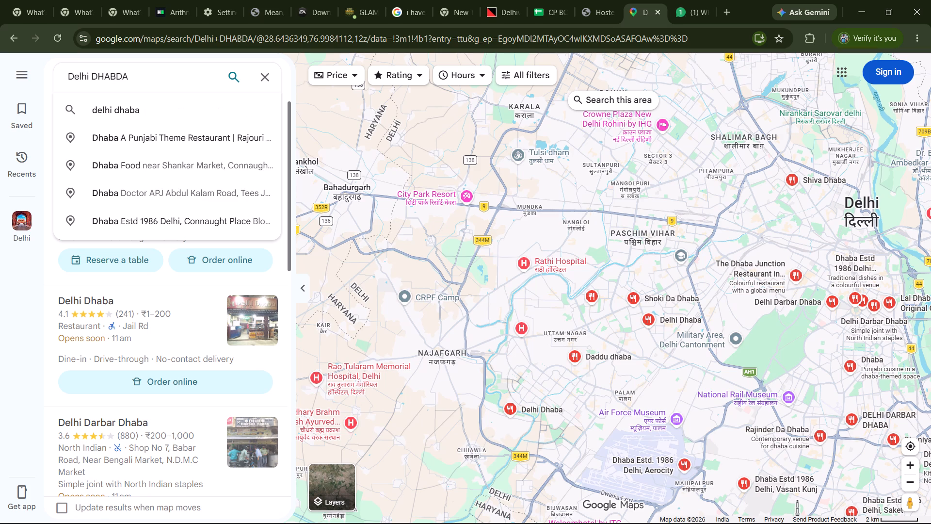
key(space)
Extend the map query with BUS STAND and search for Delhi DHABDA BUS STAND.
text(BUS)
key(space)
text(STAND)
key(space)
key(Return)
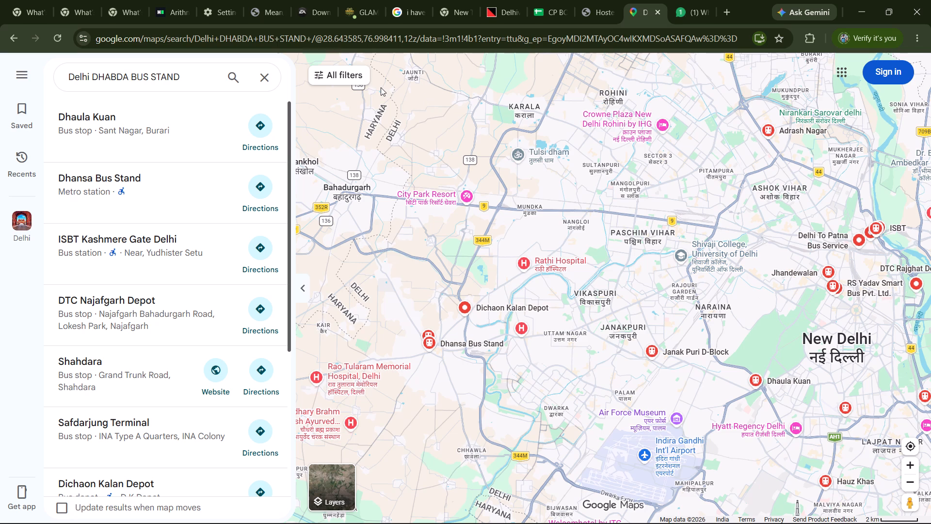
Remove DHABDA BUS STAND from the map query, leaving only Delhi.
click(200, 75)
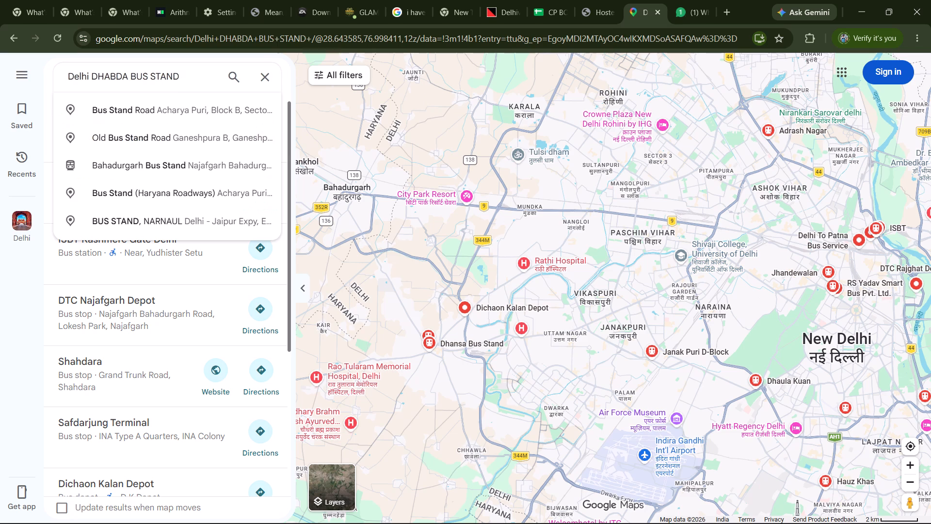
key(BackSpace)
key(BackSpace)
key(BackSpace)
key(BackSpace)
key(BackSpace)
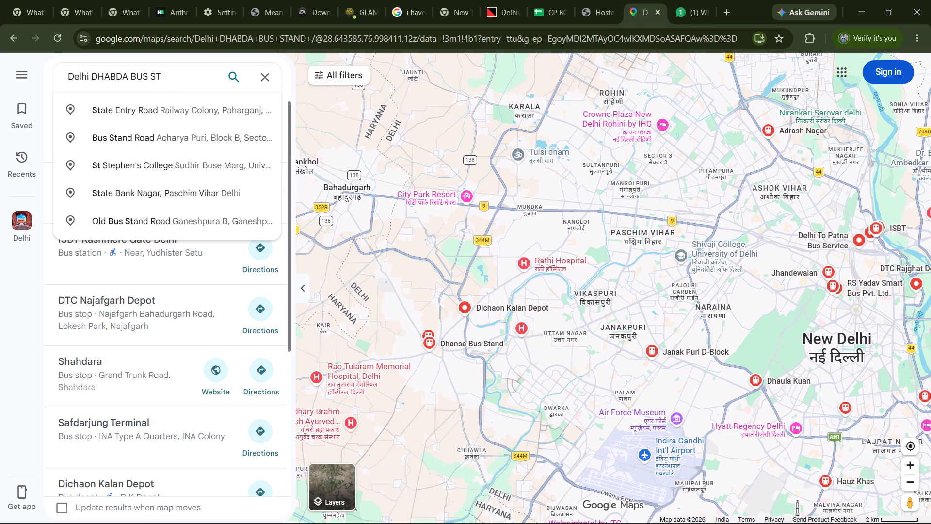
key(BackSpace)
key(BackSpace)
key(BackSpace)
key(BackSpace)
key(BackSpace)
key(BackSpace)
key(BackSpace)
key(BackSpace)
key(BackSpace)
key(BackSpace)
key(BackSpace)
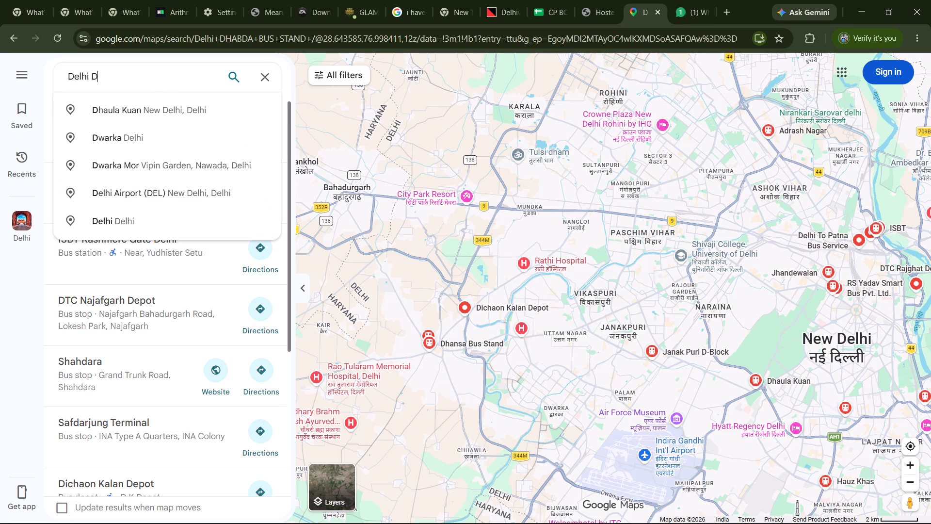
key(BackSpace)
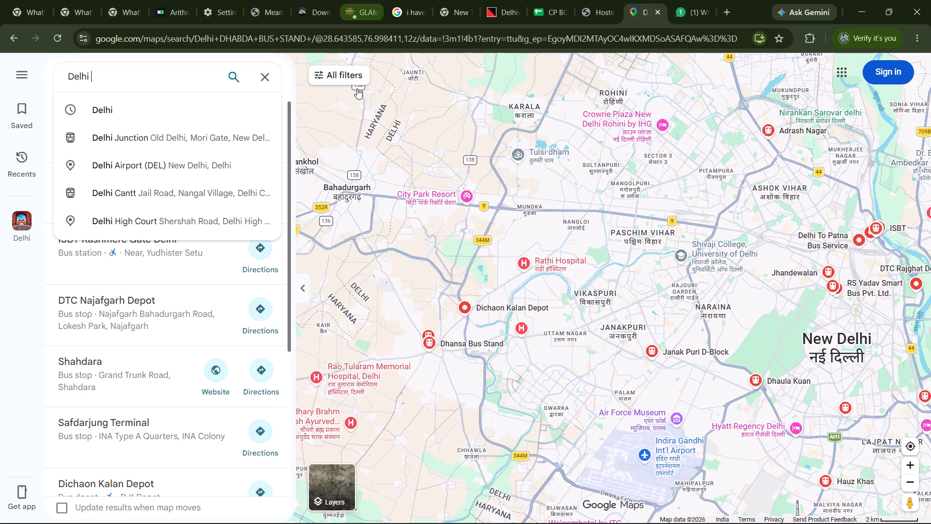
Return to the voice clearity Connected Call list and select the caller number of the 10:44:15 AM call.
click(602, 13)
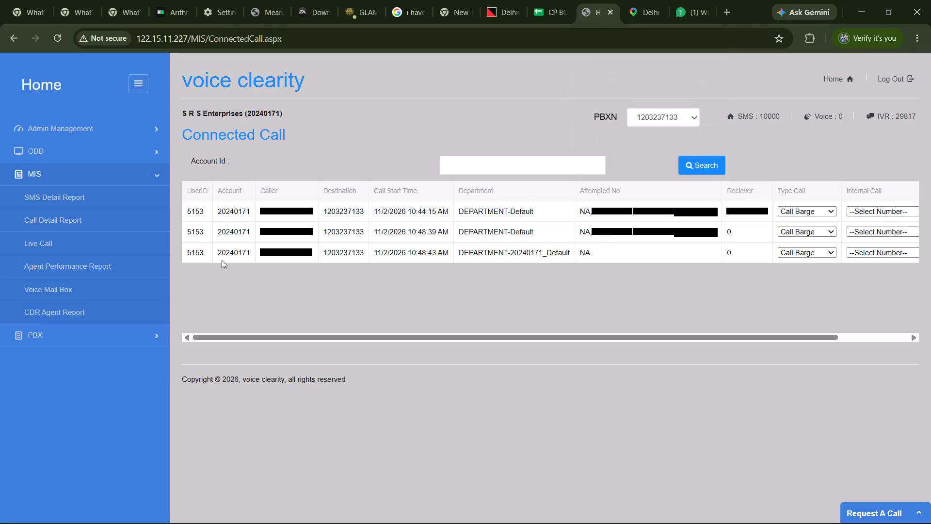
double_click(290, 210)
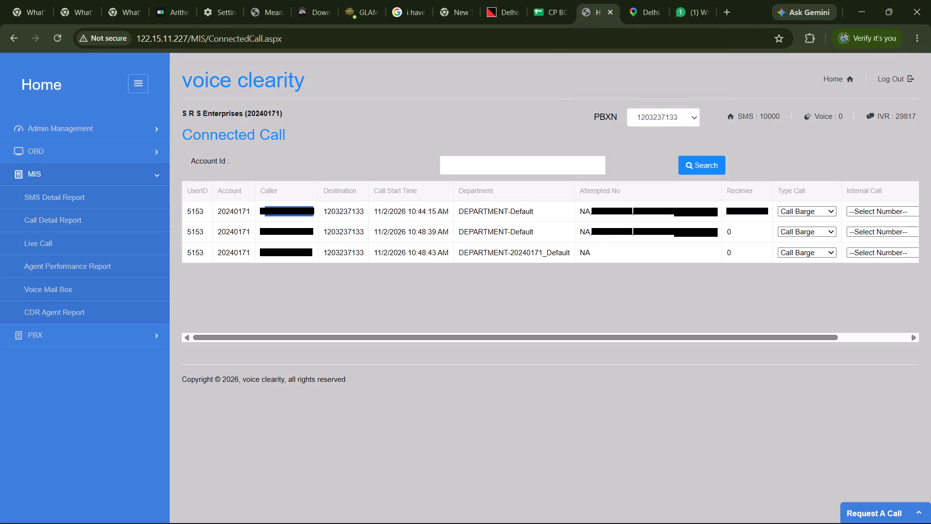
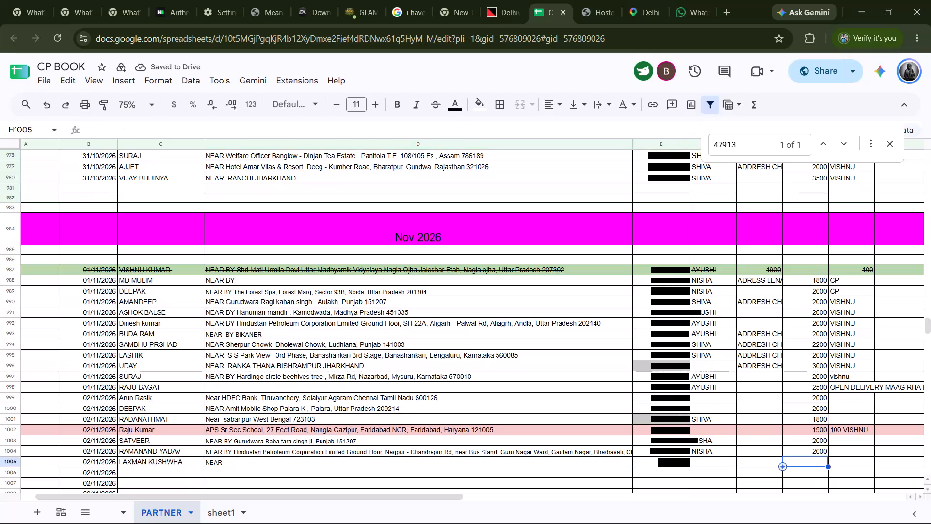
Fill row 1005 with the amount 2000 in column H and the agent name SHIVA in column F.
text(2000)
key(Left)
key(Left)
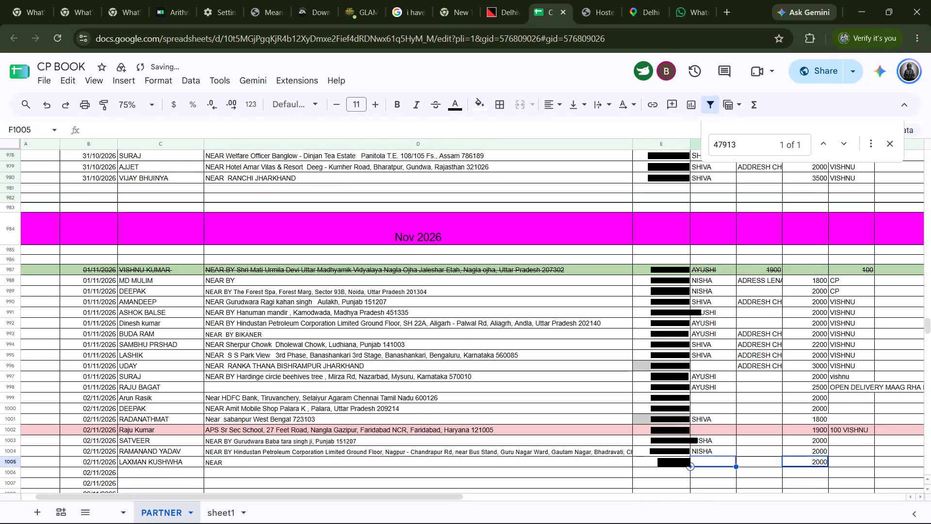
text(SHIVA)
Increase the font size of the phone number in cell E1005 to 11.
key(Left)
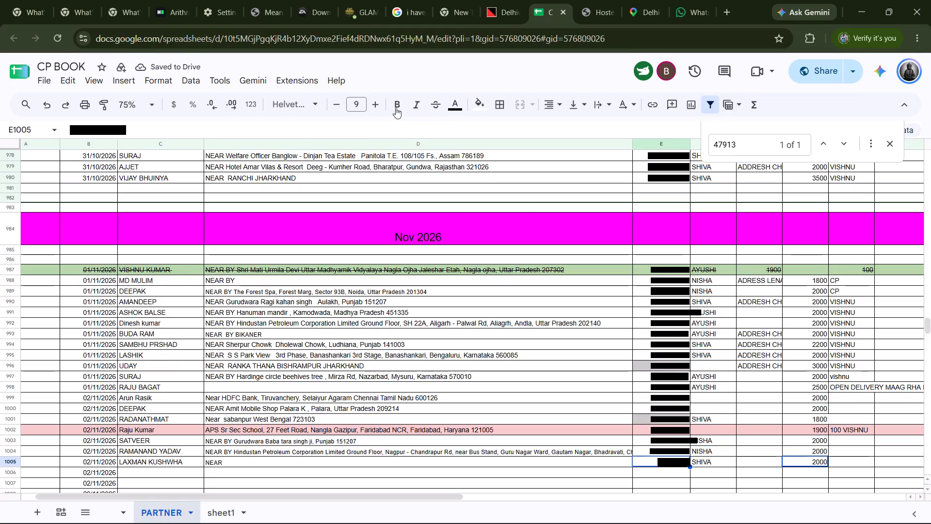
click(378, 104)
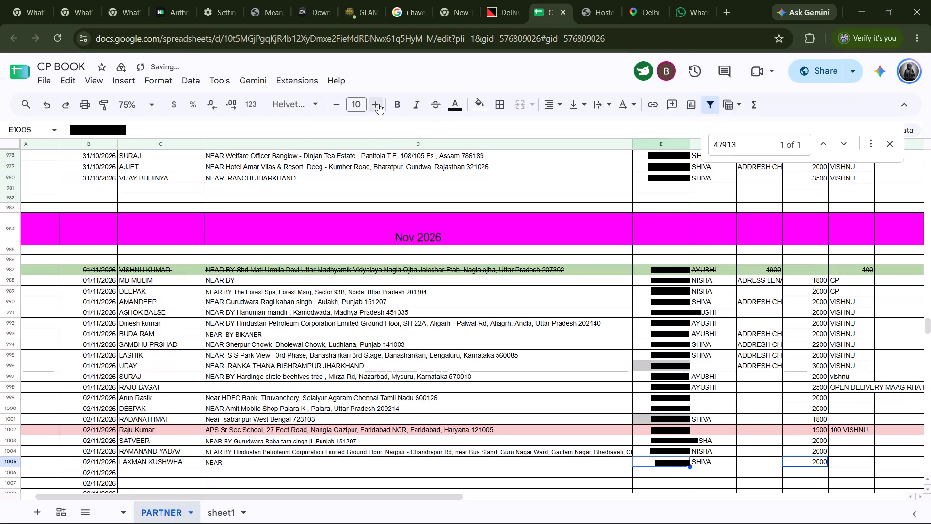
click(378, 104)
key(Down)
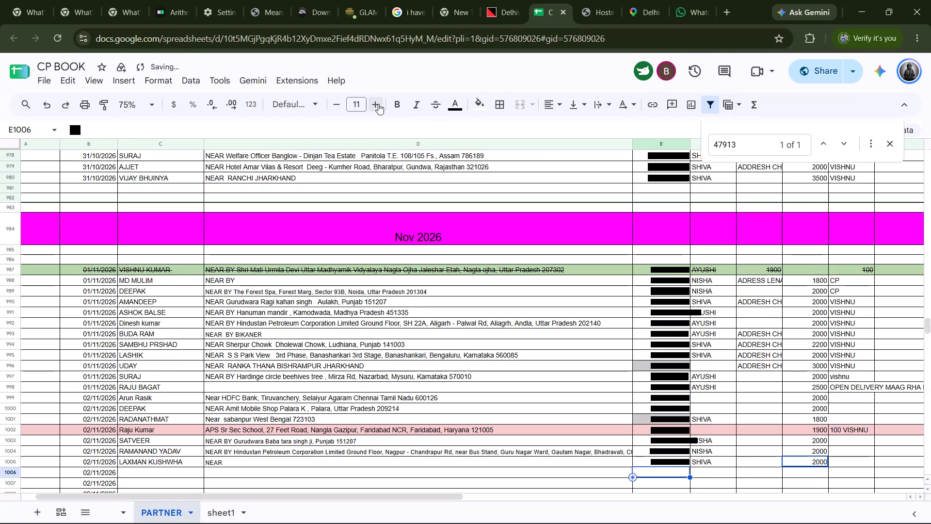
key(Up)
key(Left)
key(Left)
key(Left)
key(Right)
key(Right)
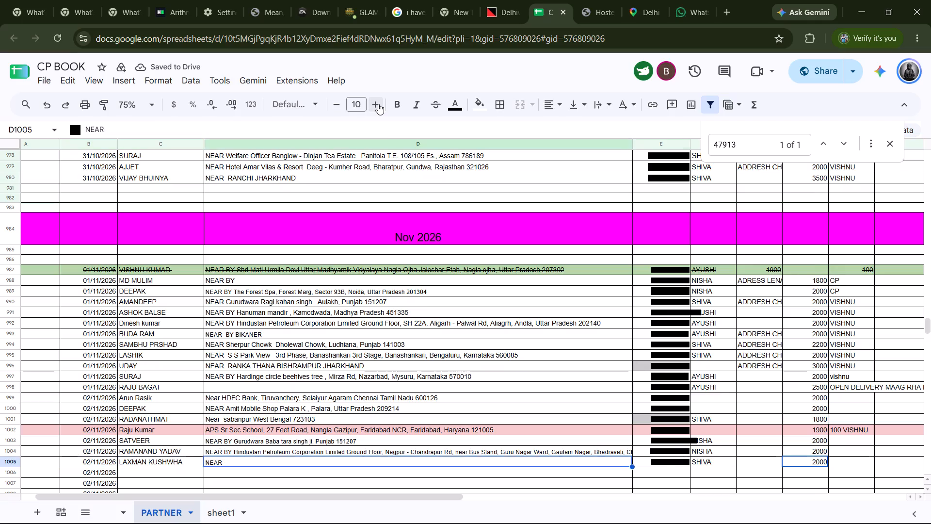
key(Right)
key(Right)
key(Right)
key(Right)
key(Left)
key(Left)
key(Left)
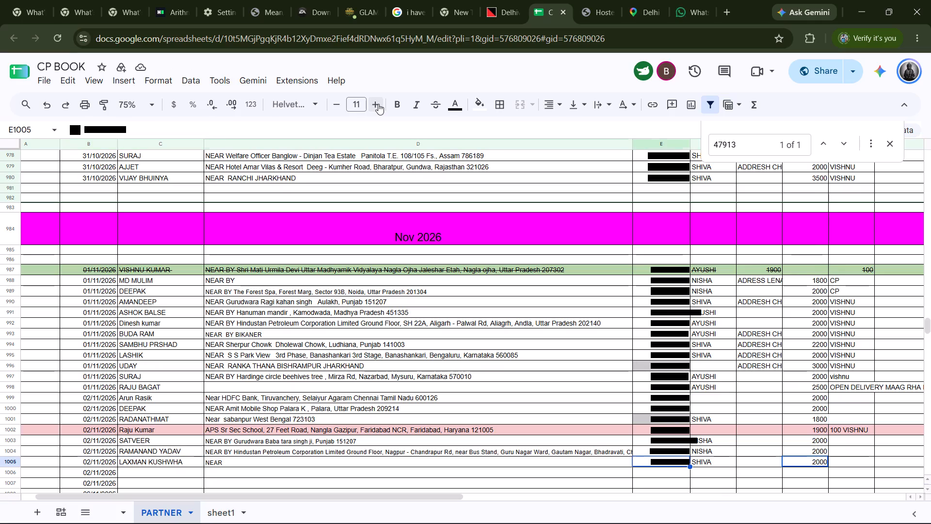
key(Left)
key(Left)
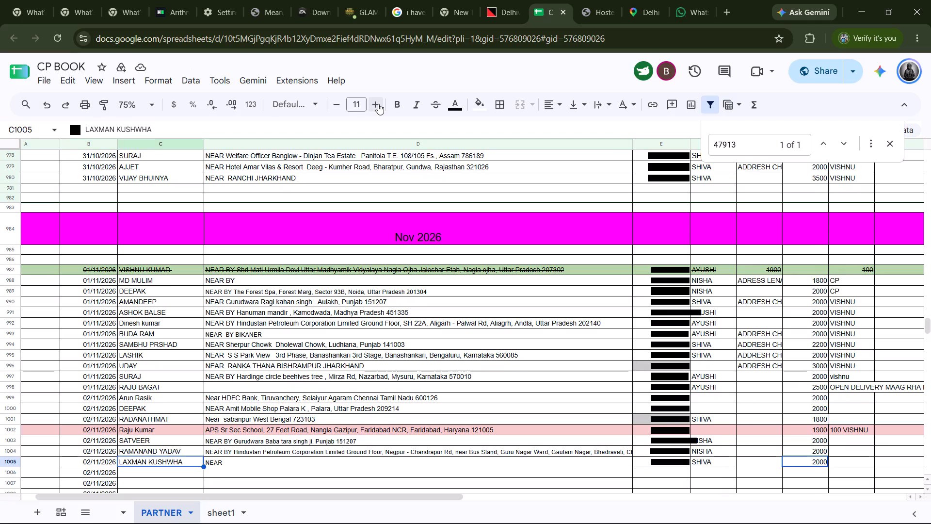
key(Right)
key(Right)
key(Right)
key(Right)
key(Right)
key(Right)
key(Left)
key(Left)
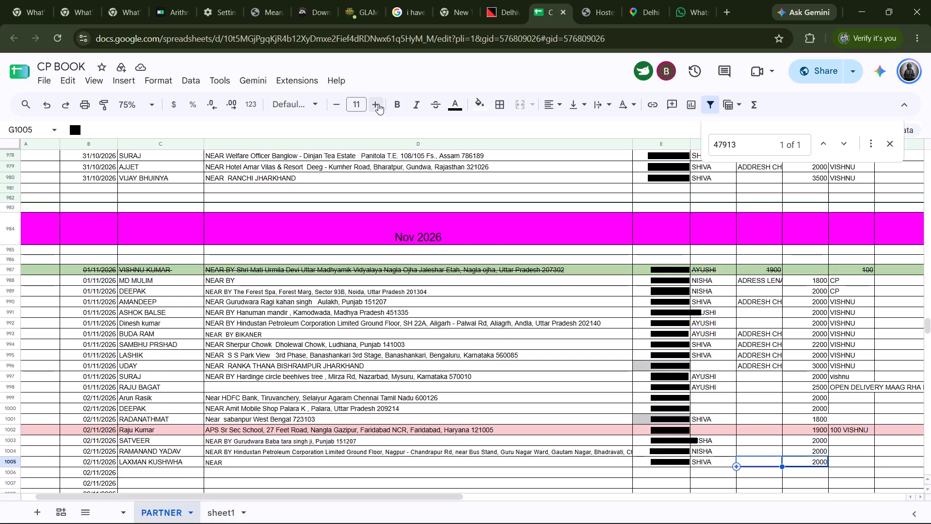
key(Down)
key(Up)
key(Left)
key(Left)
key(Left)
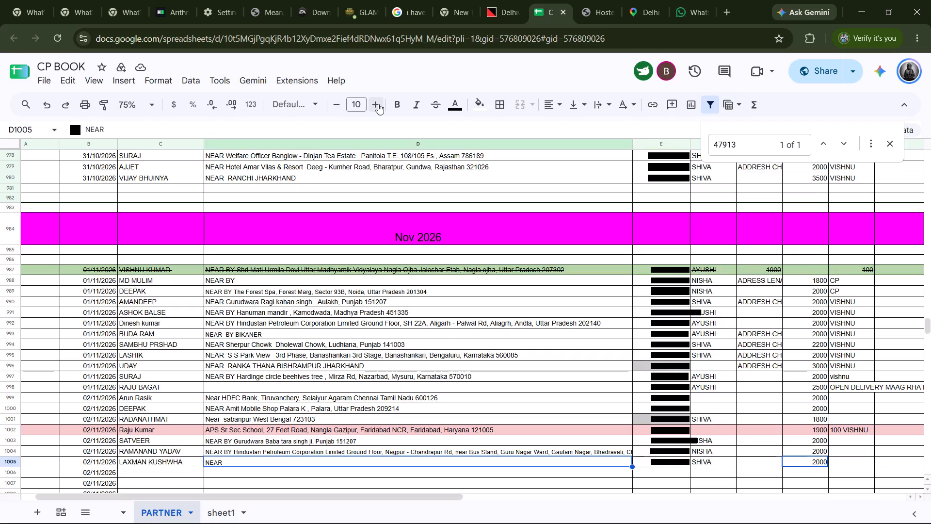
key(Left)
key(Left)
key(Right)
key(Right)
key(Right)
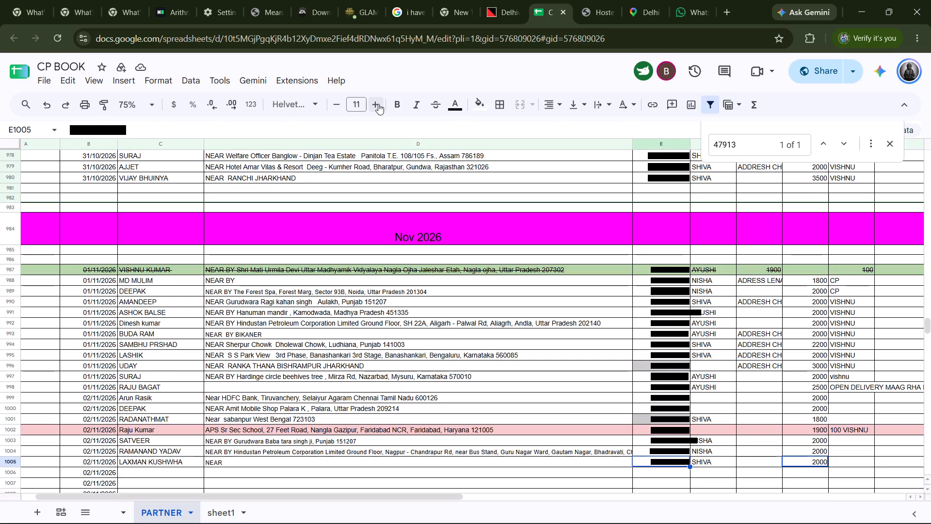
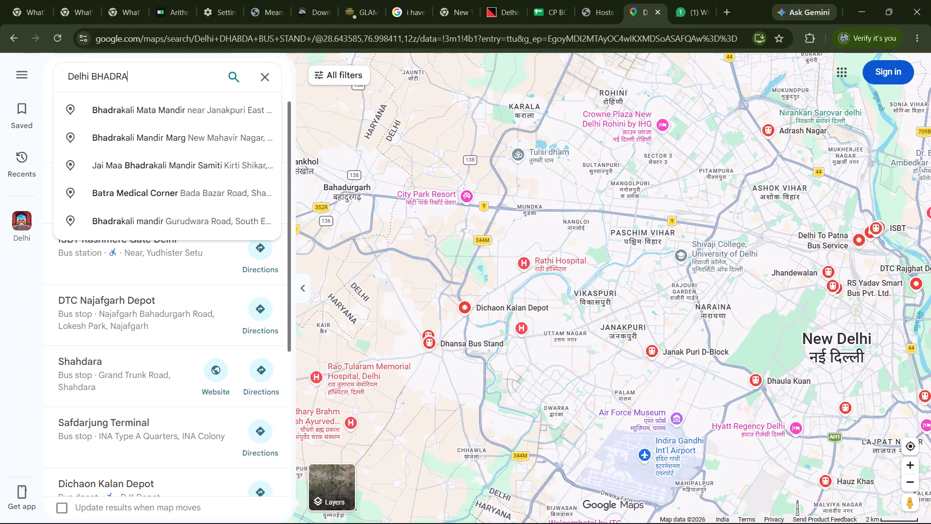
Extend the map search query to Delhi BHADRA BUS to look for the caller's locality.
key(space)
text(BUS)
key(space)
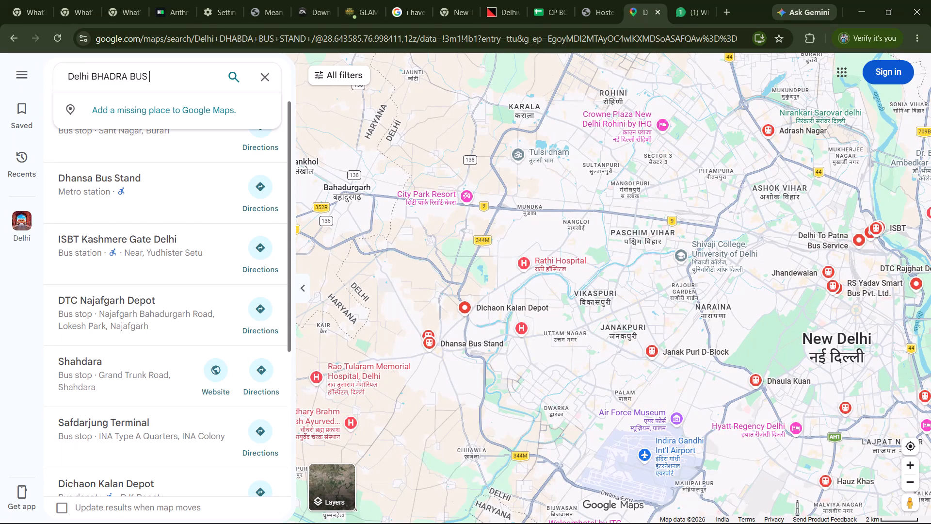
Complete the map query as Delhi BHADRA BUS STAND and run the search.
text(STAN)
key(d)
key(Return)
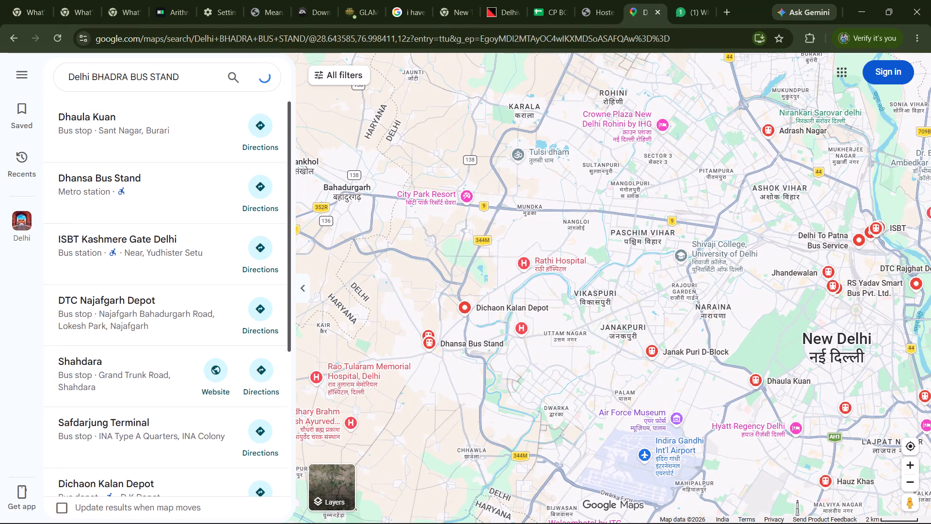
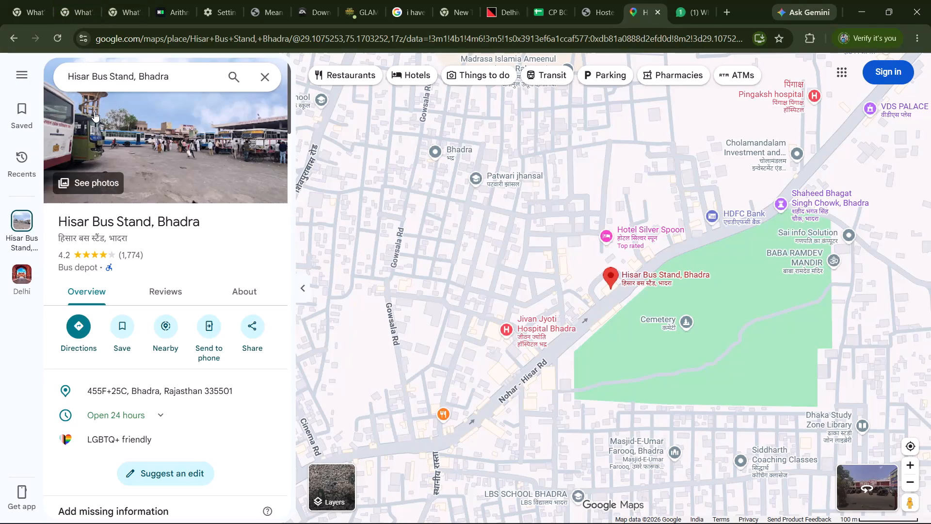
Open the photo of Hisar Bus Stand, Bhadra from its place details.
click(95, 112)
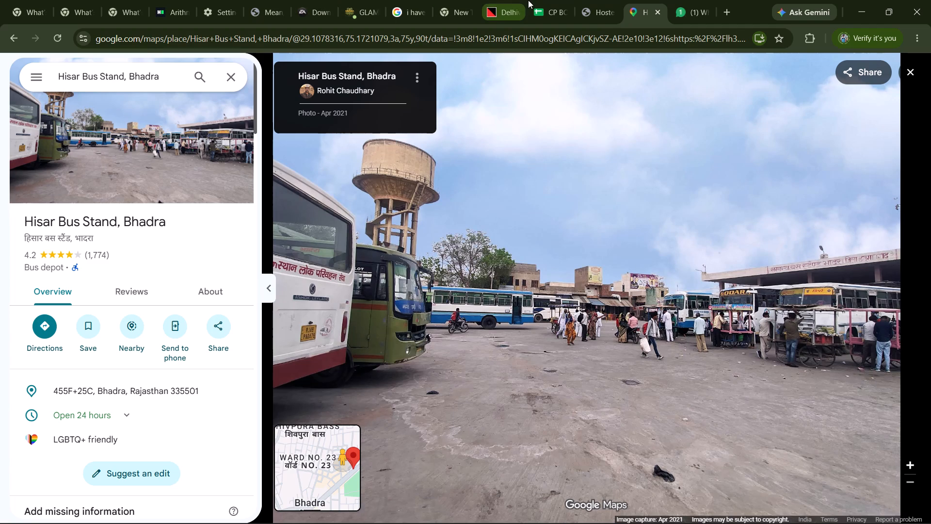
Switch to the voice clearity portal and refresh the Connected Call search without an account ID.
click(603, 16)
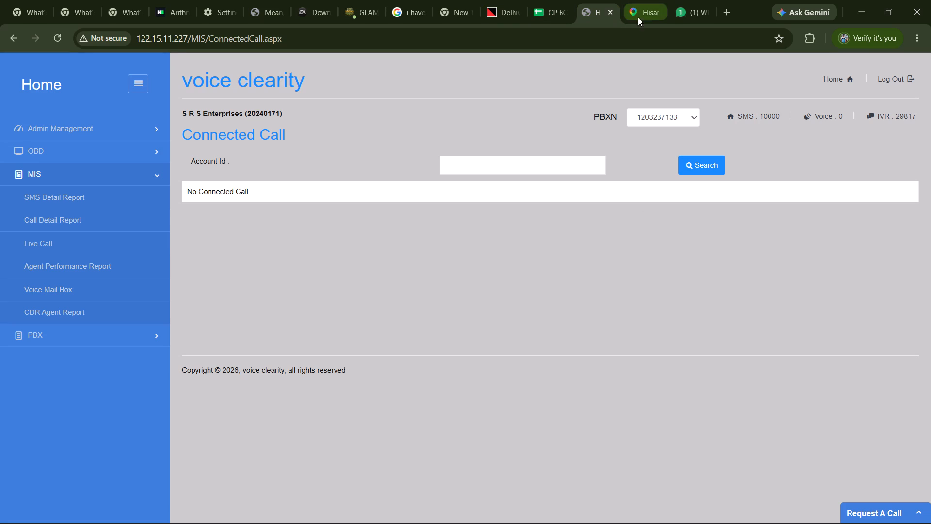
click(691, 159)
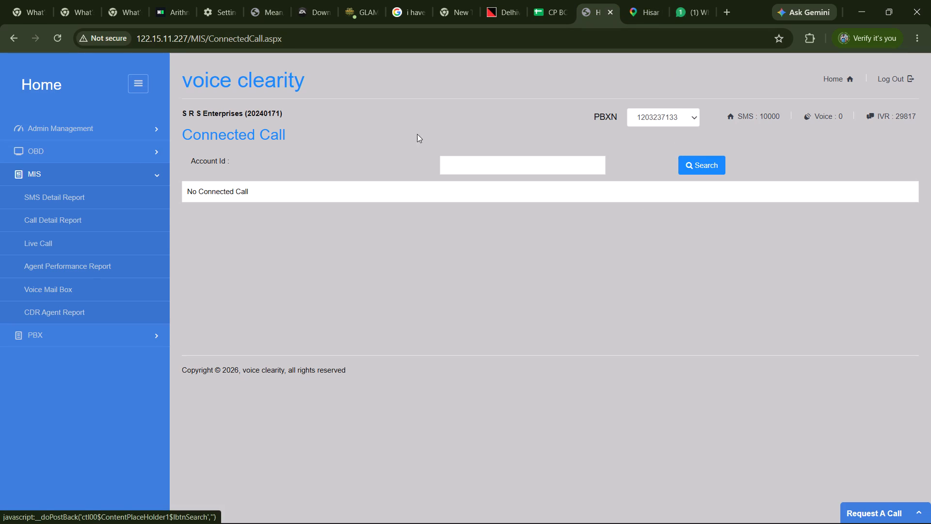
Run the Call Detail Report for Today with the HostedPBX application and look through the listed calls, their statuses and agents.
click(106, 213)
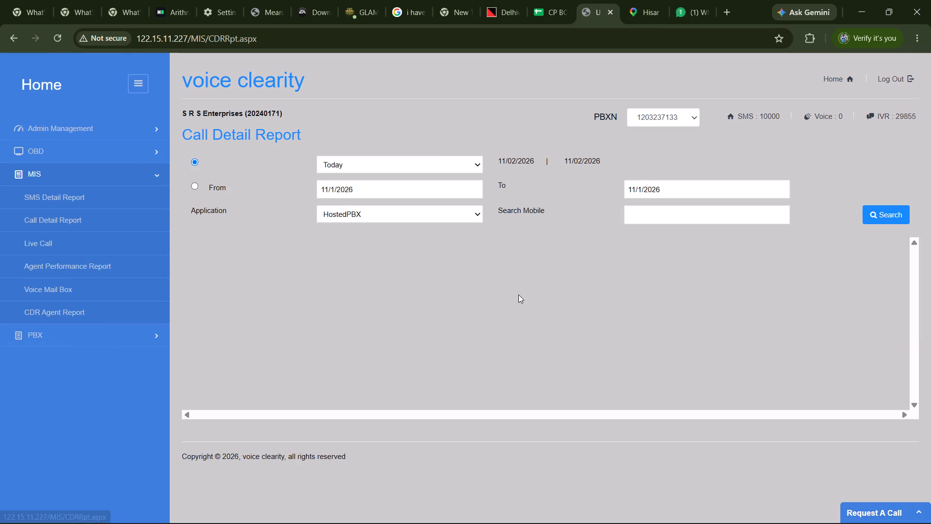
click(885, 209)
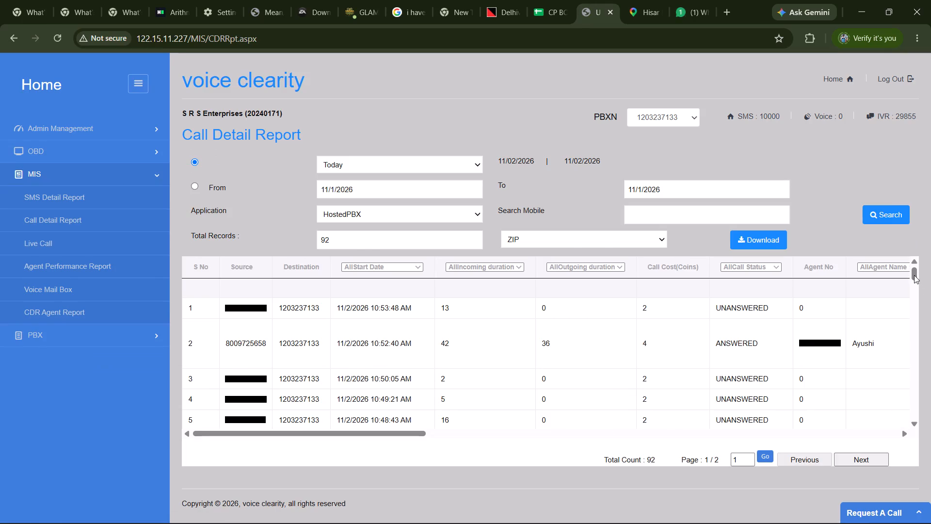
drag(914, 275, 913, 270)
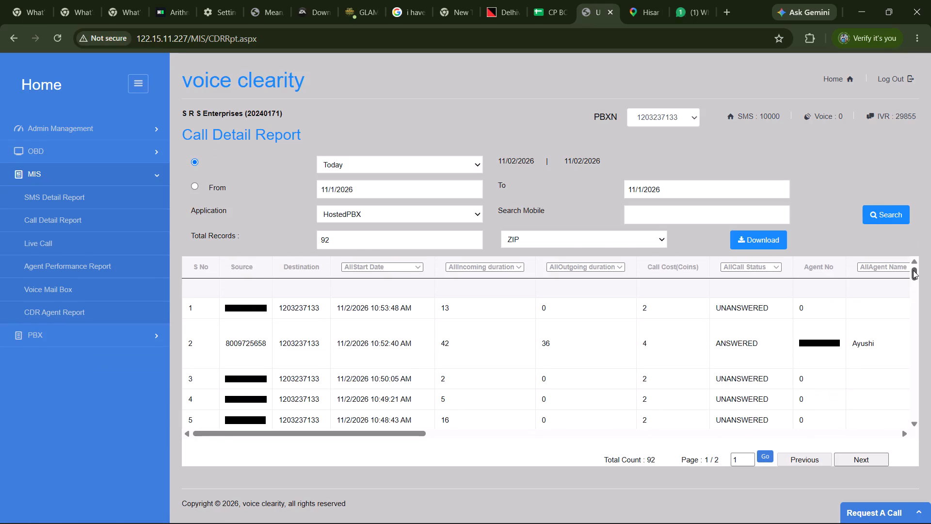
drag(913, 270, 903, 296)
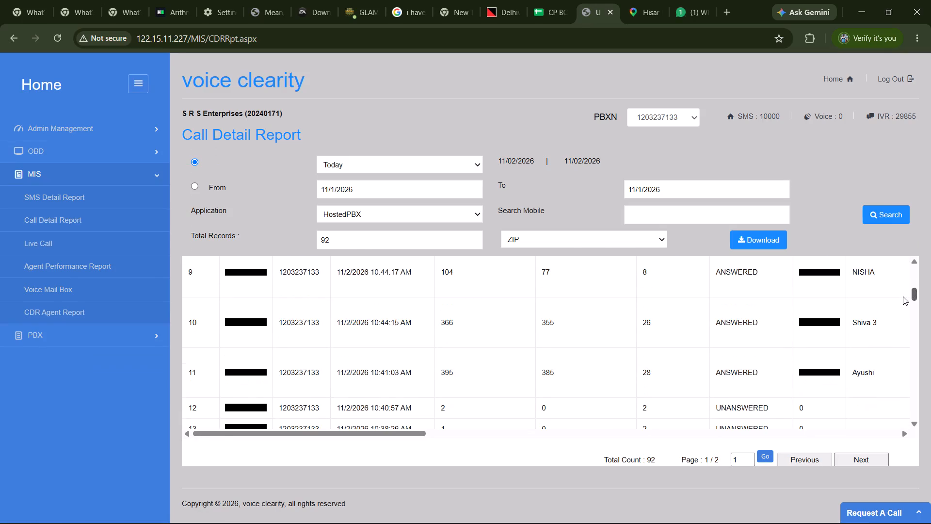
drag(903, 296, 903, 307)
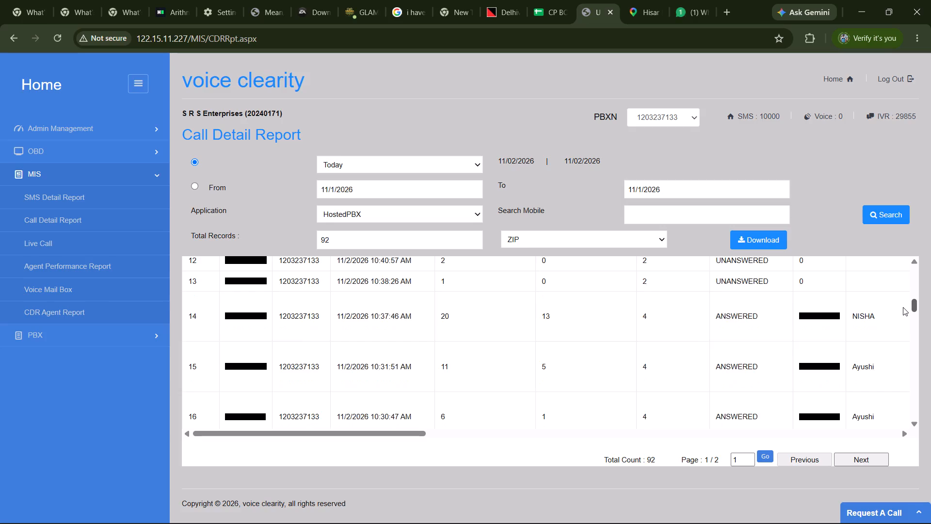
drag(903, 307, 903, 281)
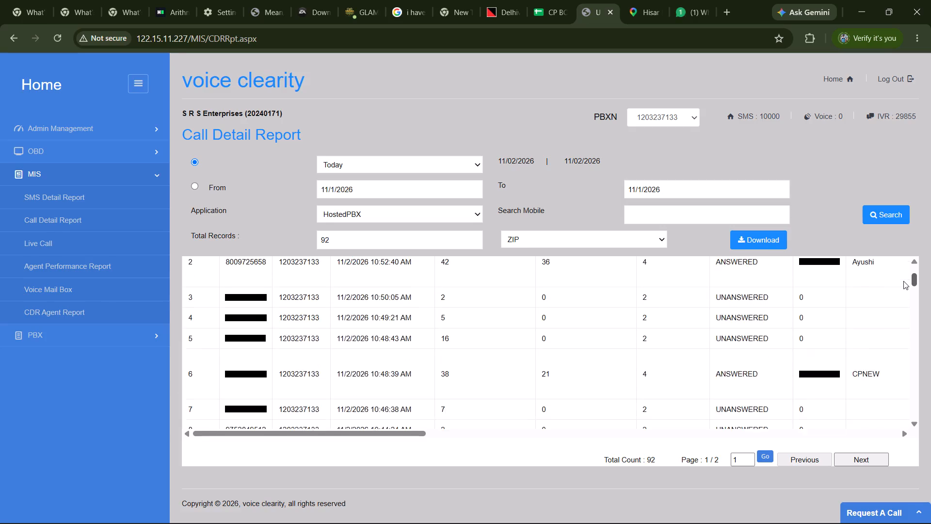
drag(903, 281, 909, 266)
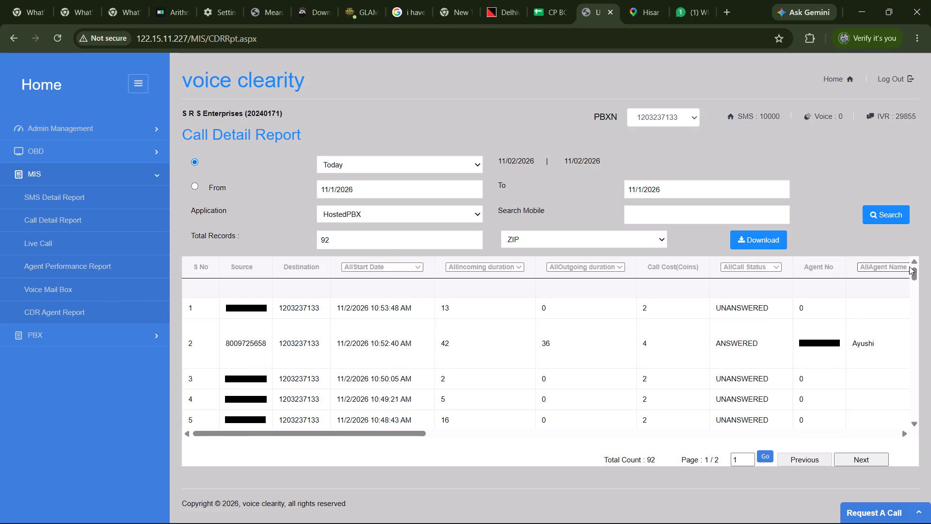
Return to Google Maps with the Hisar Bus Stand, Bhadra place.
click(635, 8)
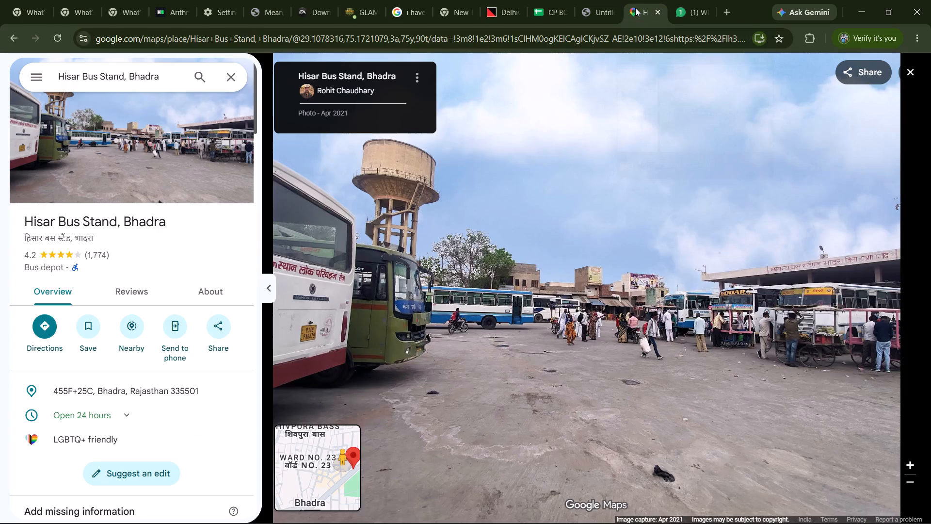
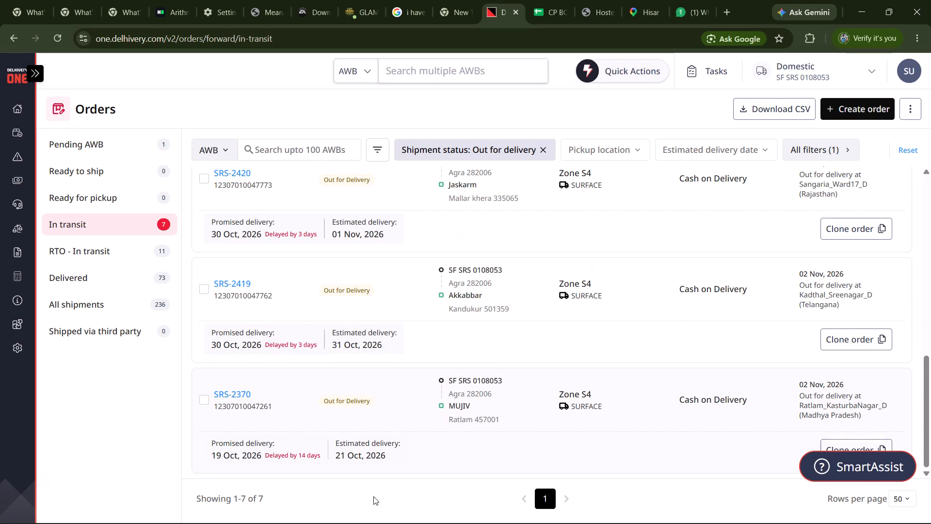
double_click(264, 407)
key(ctrl+x)
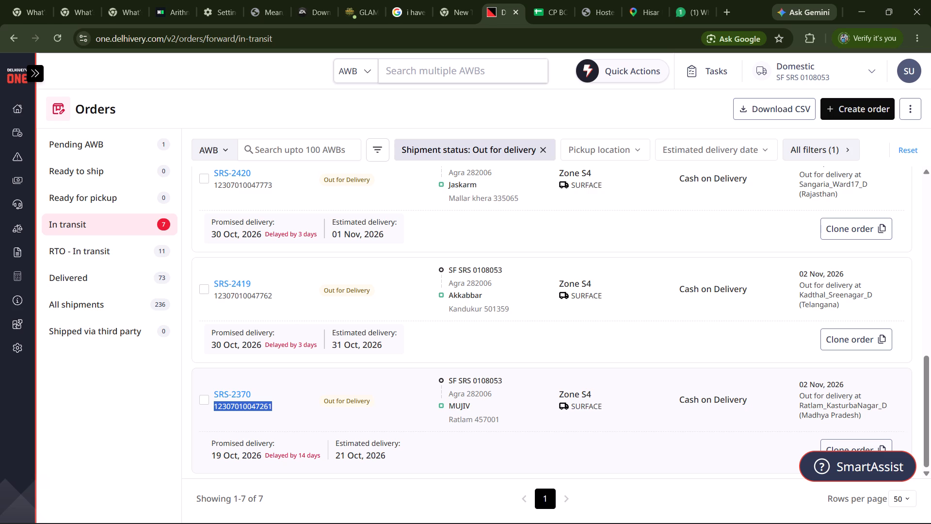
key(ctrl+c)
key(ctrl+c)
key(ctrl+c)
Switch to the CP BOOK spreadsheet.
click(549, 10)
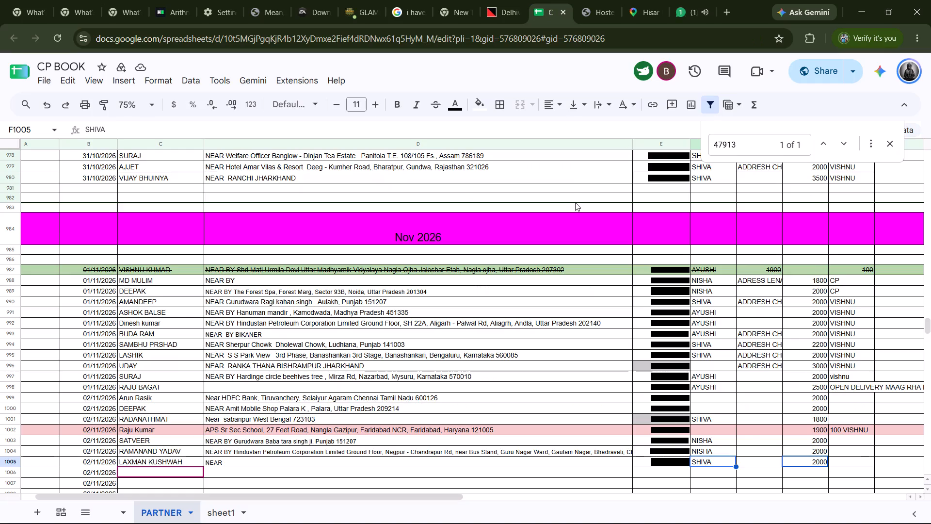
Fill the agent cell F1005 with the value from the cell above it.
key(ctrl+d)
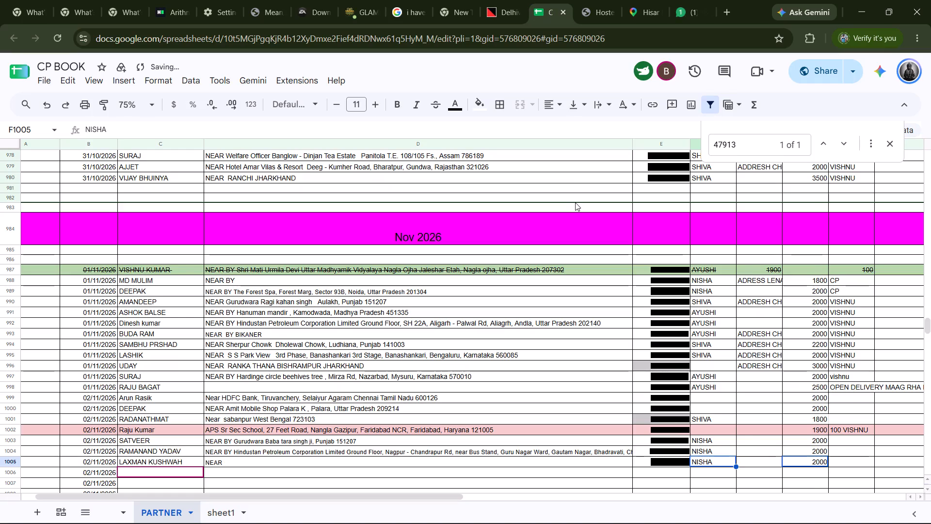
key(ctrl+f)
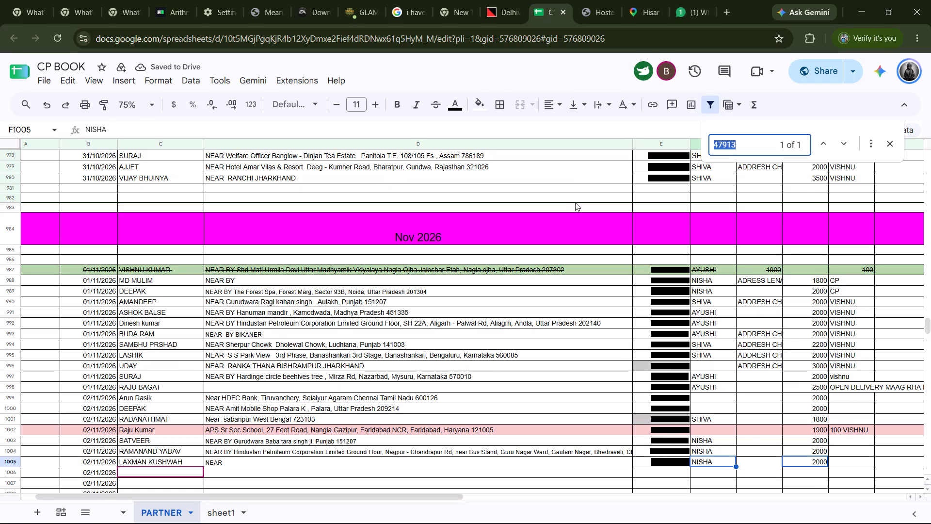
key(space)
key(ctrl+v)
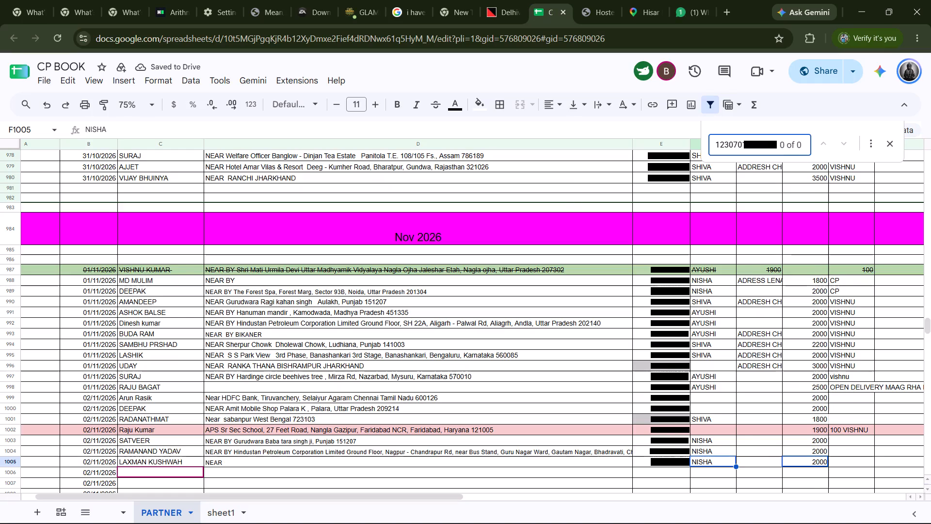
key(Left)
key(Left)
key(Left)
key(Left)
key(Left)
key(Left)
key(Left)
key(Left)
key(Left)
key(Left)
key(Left)
key(Left)
key(Left)
key(Left)
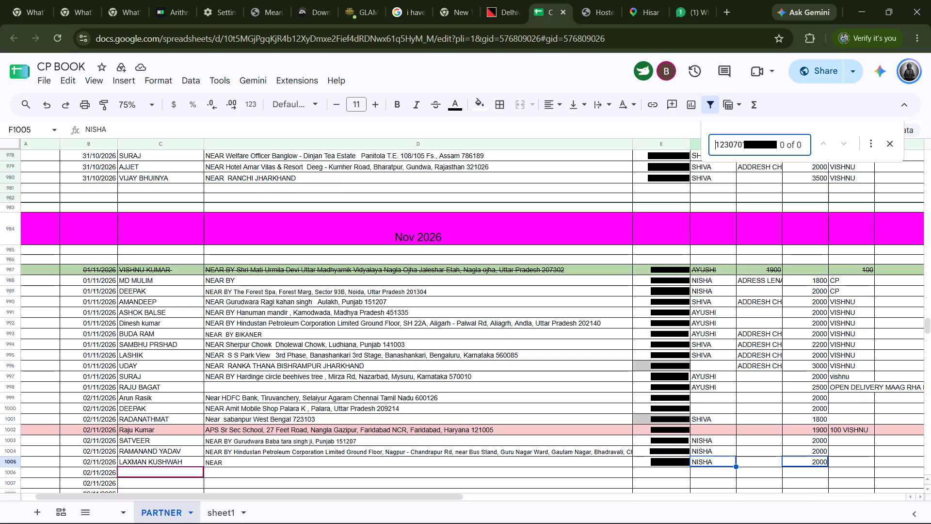
key(BackSpace)
key(BackSpace)
key(BackSpace)
key(BackSpace)
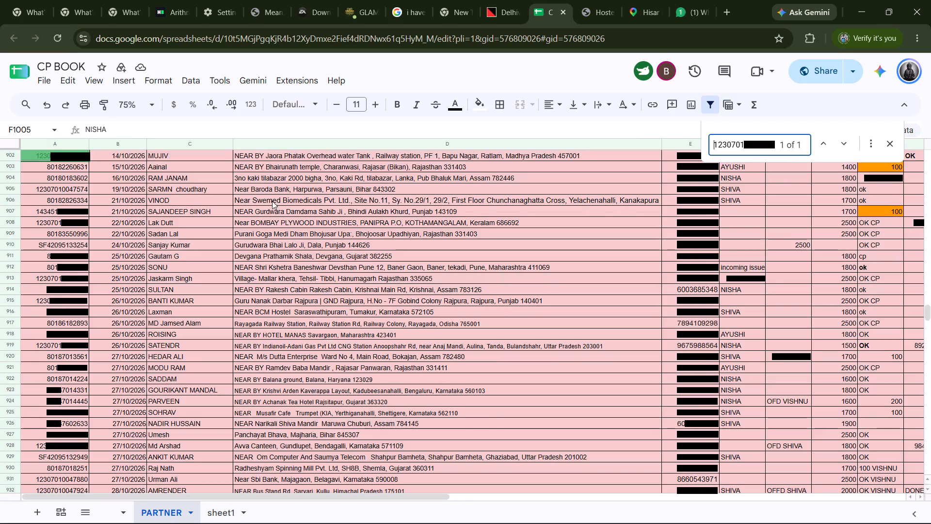
Enter DONE in cell L902 of the MUJIV row.
click(223, 156)
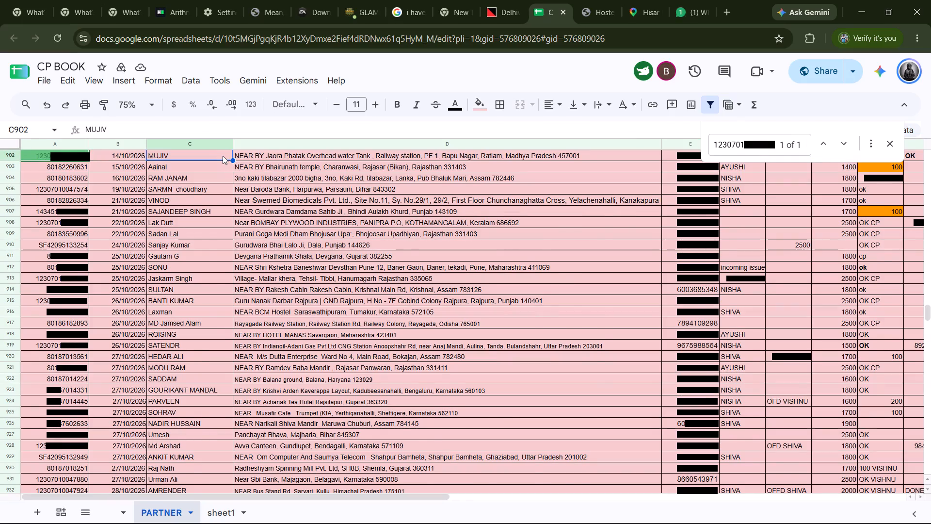
key(Up)
key(Up)
key(Up)
key(Down)
key(Down)
key(Down)
key(Right)
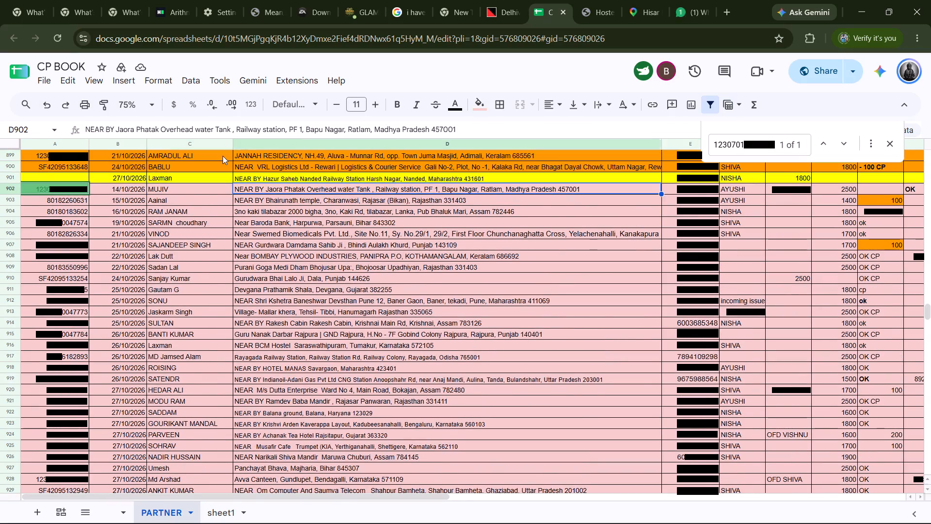
key(Right)
key(Right)
key(Right)
key(Right)
key(Right)
key(Right)
key(Right)
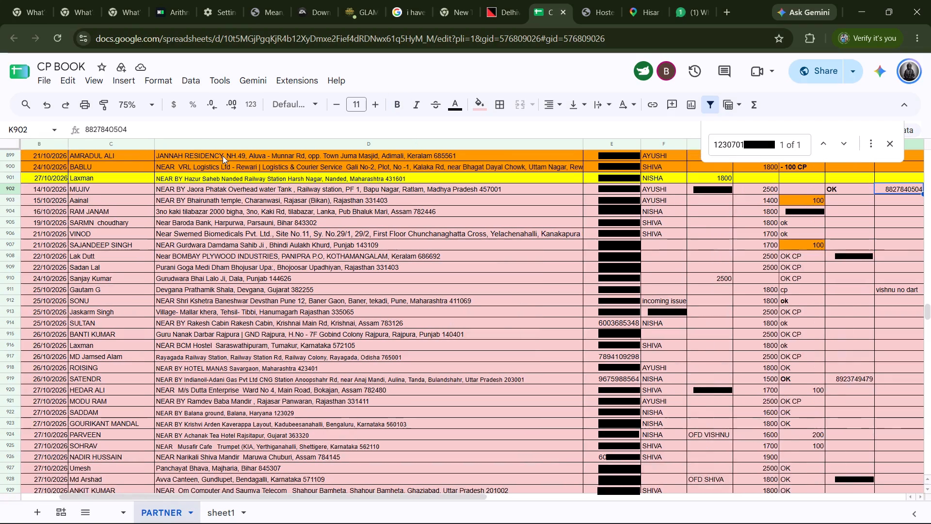
key(Right)
key(Left)
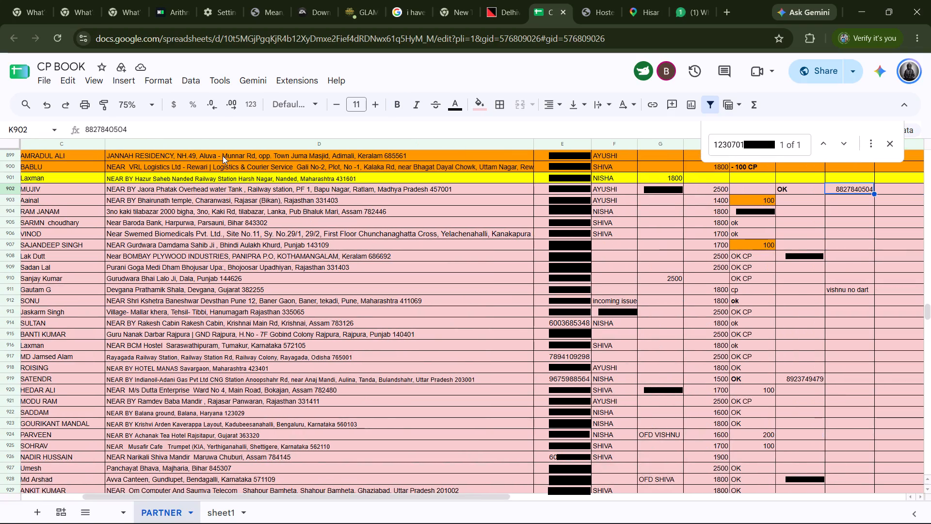
key(Right)
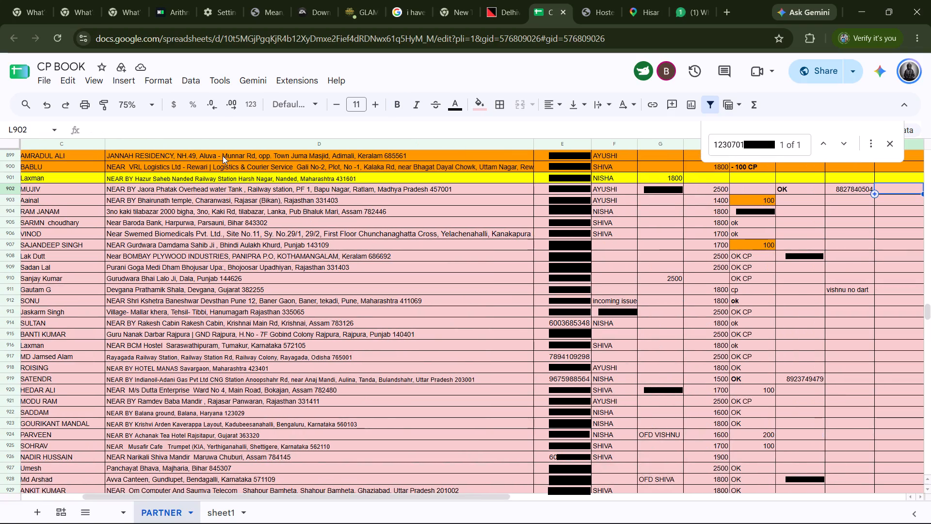
text(DONE)
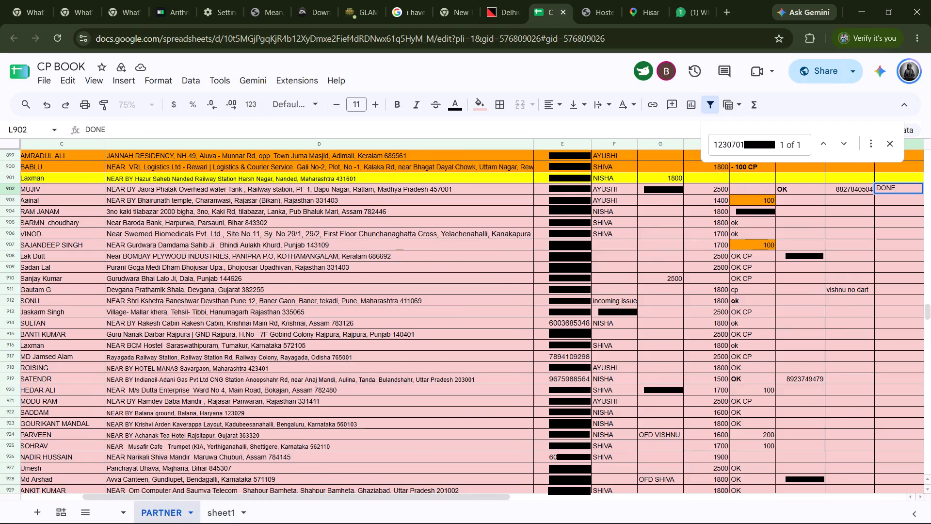
key(Down)
Go back to row 1005 and replace the agent name in F1005 with SHIVA.
key(Left)
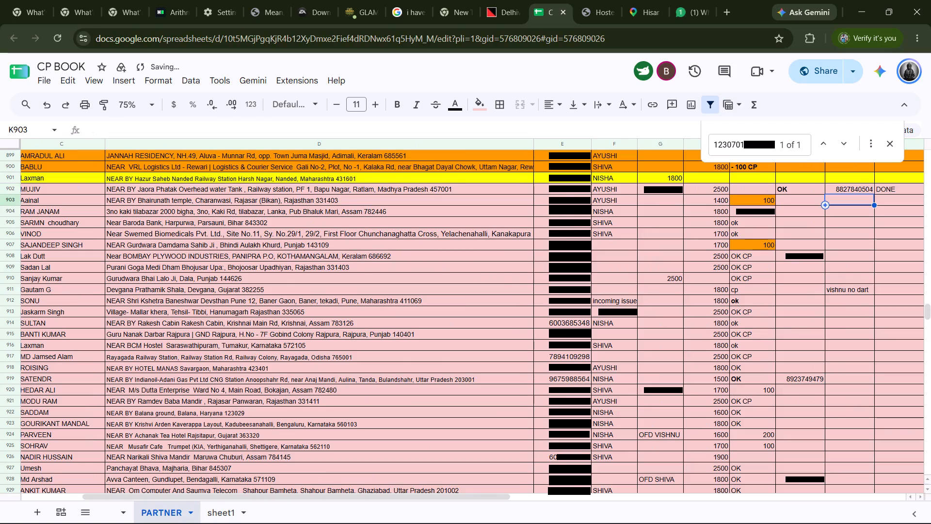
key(Down)
key(Down)
key(Down)
key(Down)
key(Down)
key(Down)
key(Down)
key(Down)
key(Down)
key(Down)
key(Down)
key(Down)
key(Down)
key(Down)
key(Down)
key(Down)
key(Down)
key(Down)
key(Down)
key(Down)
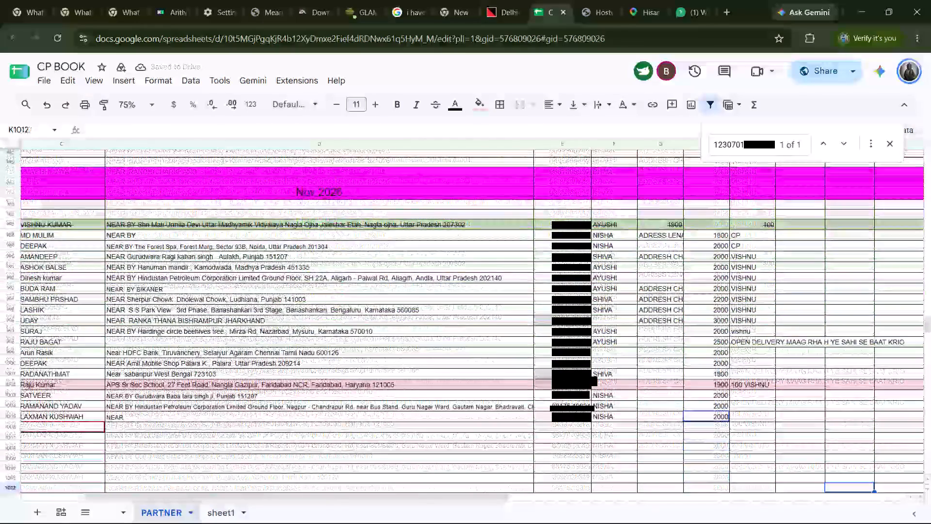
key(Up)
key(Up)
key(Up)
key(Up)
key(Up)
key(Up)
key(Up)
key(Up)
key(Up)
key(Up)
key(Up)
key(Up)
key(Up)
key(Up)
key(Up)
key(Up)
key(Up)
key(Up)
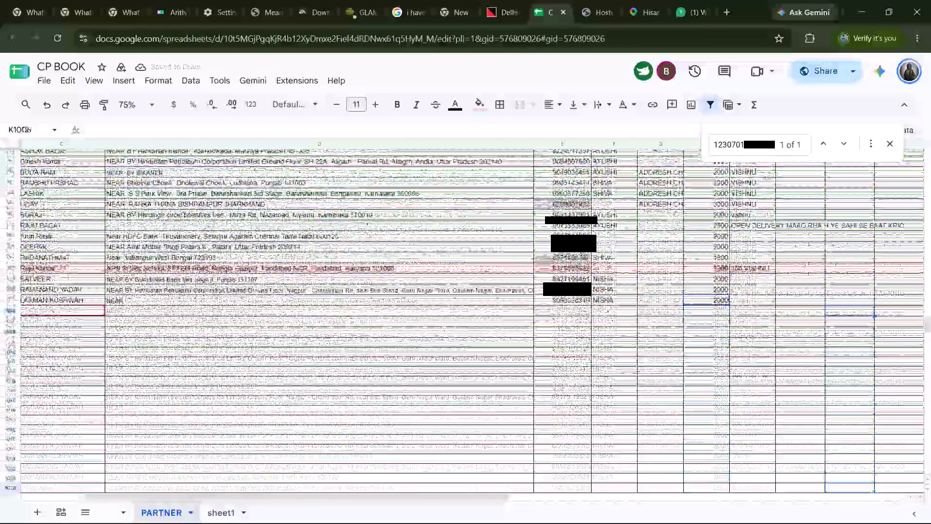
key(Left)
key(Left)
key(Left)
key(Left)
key(Left)
key(Left)
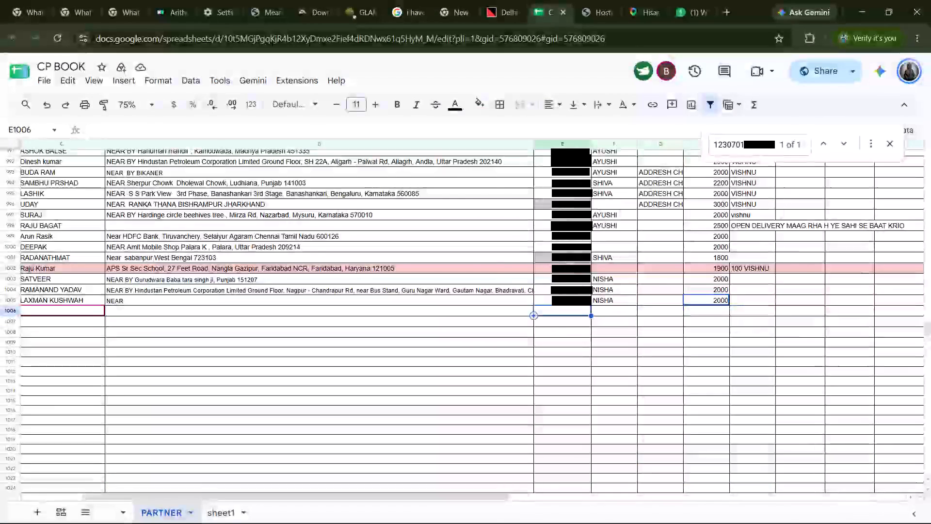
key(Left)
key(Up)
key(Right)
key(Right)
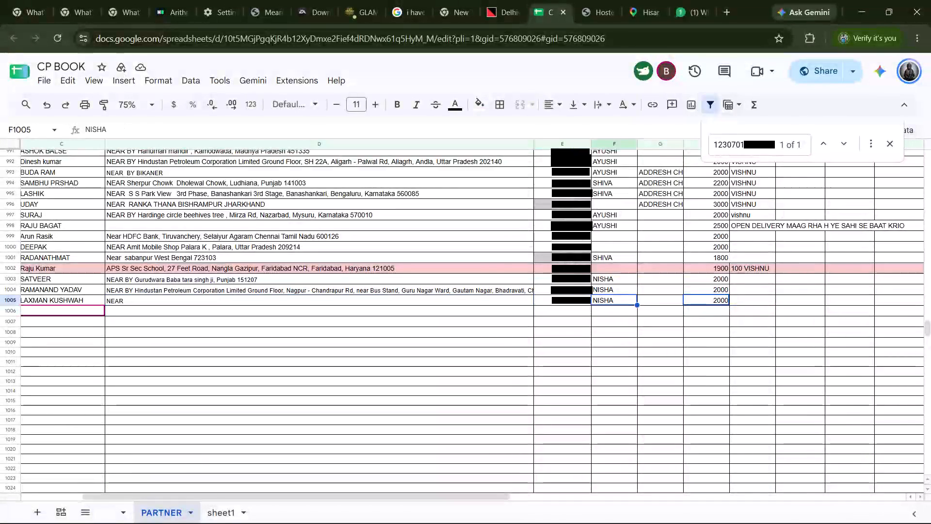
key(Right)
key(Left)
key(Left)
key(Left)
key(Left)
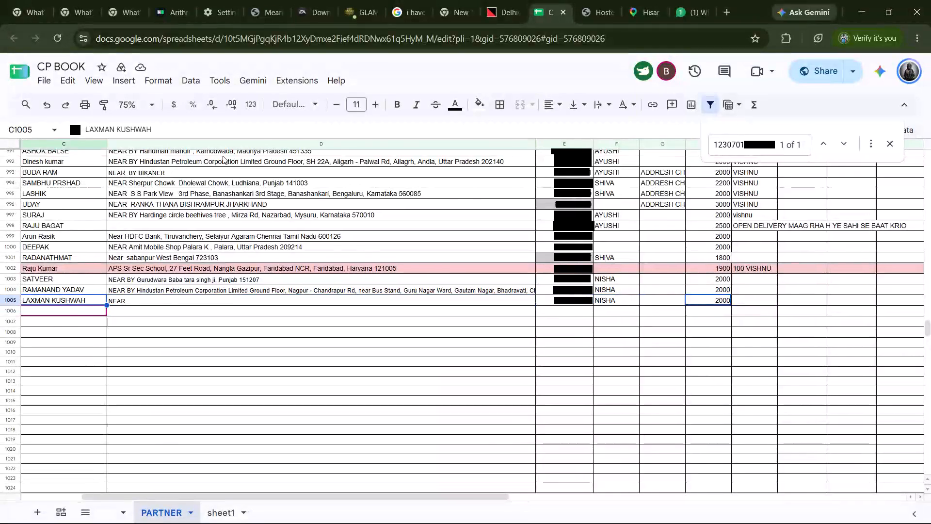
key(Left)
key(Right)
key(Right)
key(Right)
key(Right)
key(BackSpace)
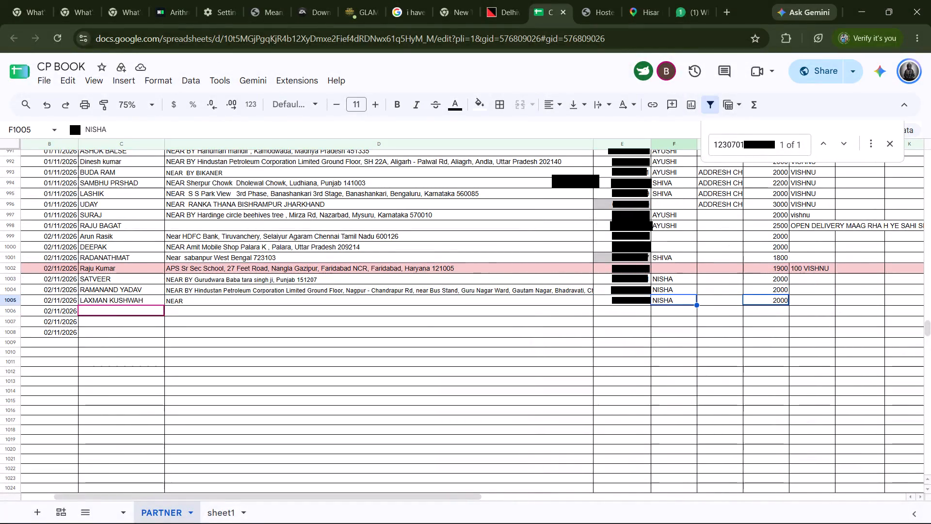
text(SH)
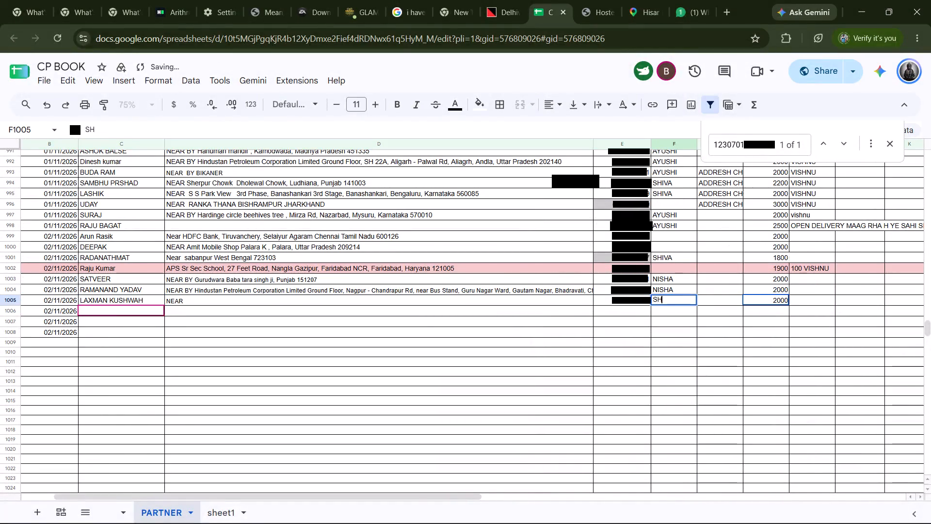
text(IVA)
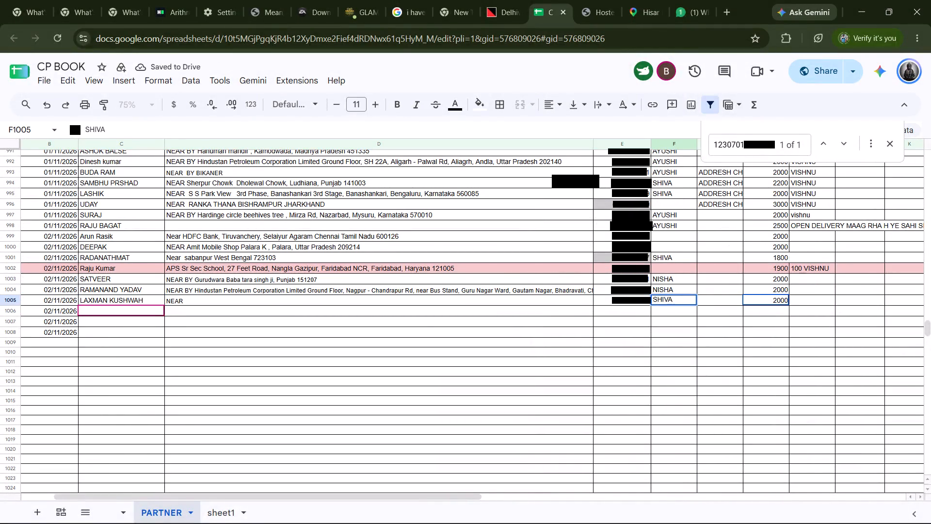
key(Down)
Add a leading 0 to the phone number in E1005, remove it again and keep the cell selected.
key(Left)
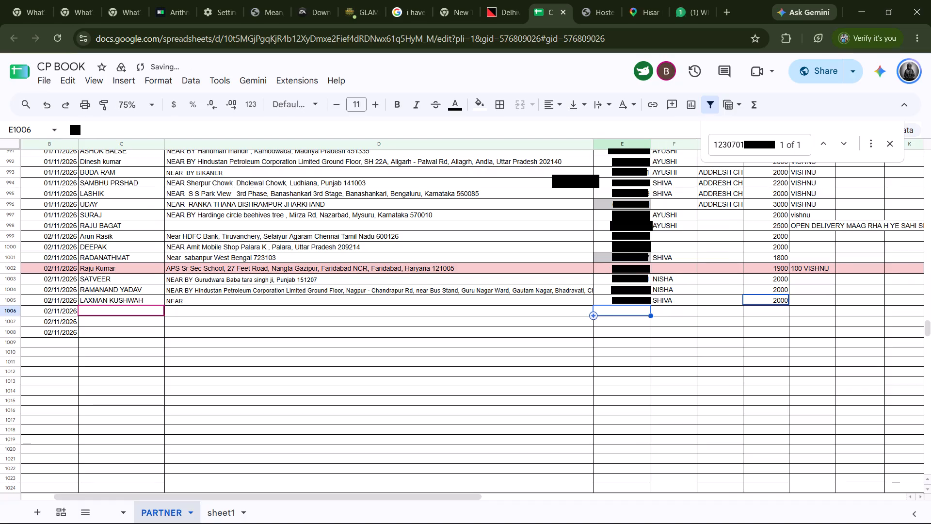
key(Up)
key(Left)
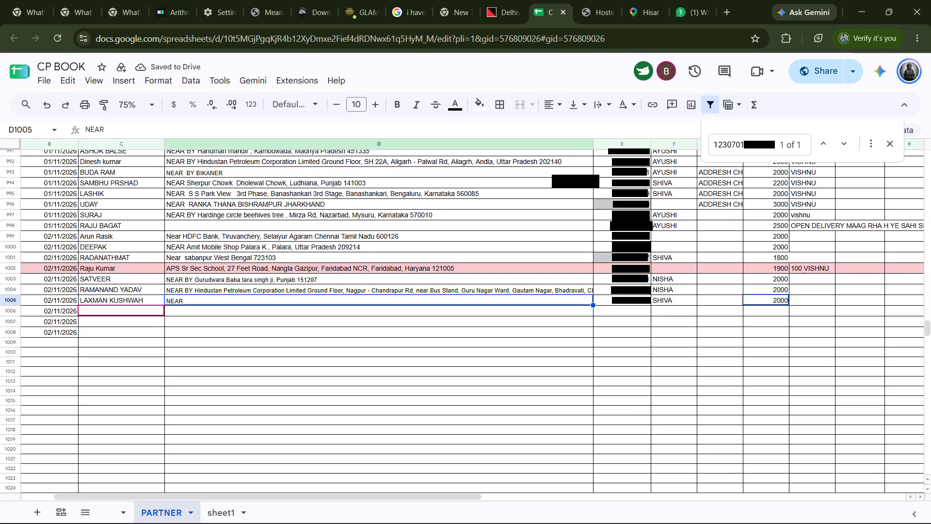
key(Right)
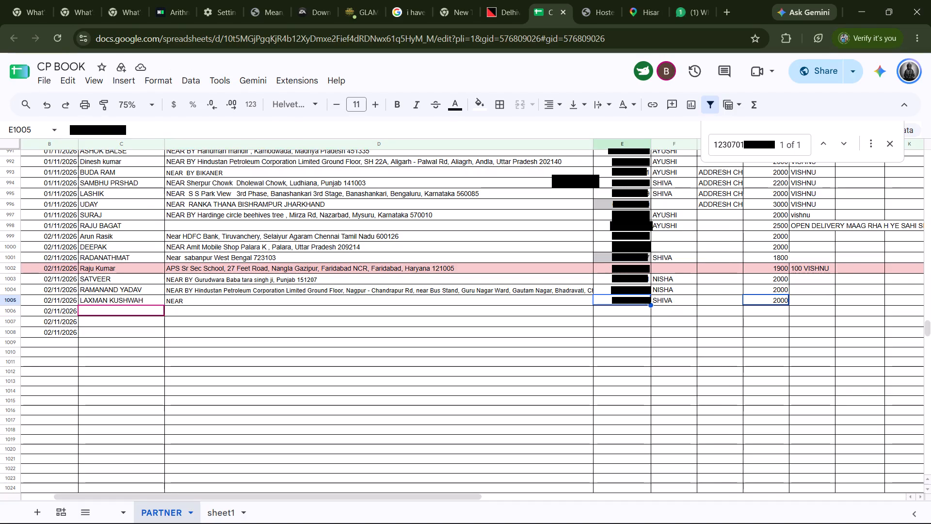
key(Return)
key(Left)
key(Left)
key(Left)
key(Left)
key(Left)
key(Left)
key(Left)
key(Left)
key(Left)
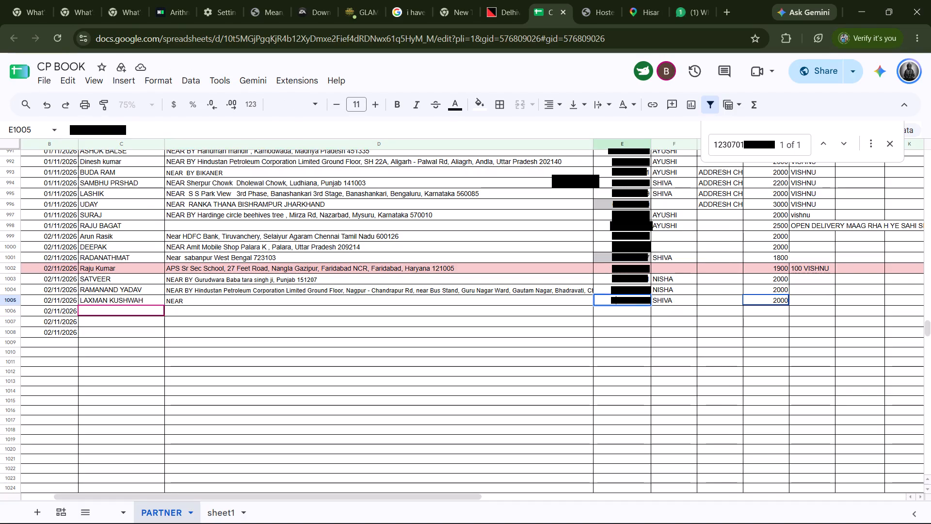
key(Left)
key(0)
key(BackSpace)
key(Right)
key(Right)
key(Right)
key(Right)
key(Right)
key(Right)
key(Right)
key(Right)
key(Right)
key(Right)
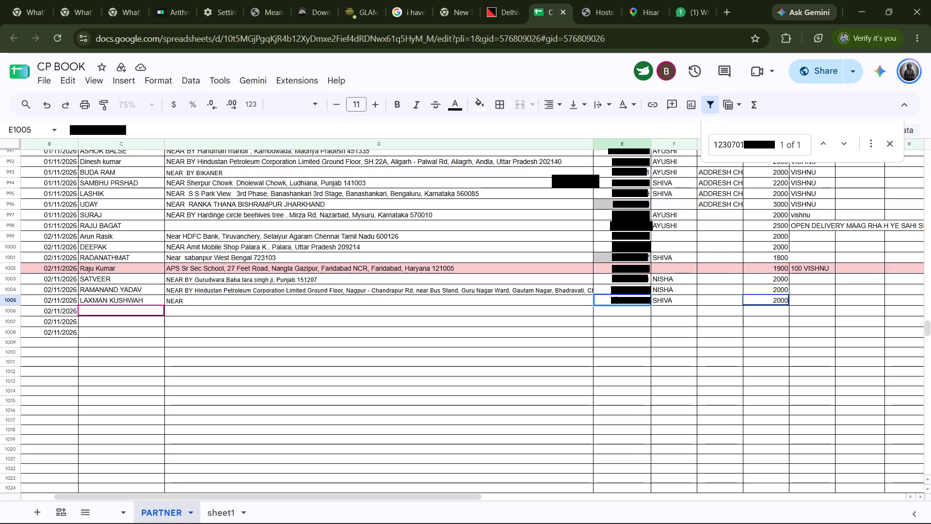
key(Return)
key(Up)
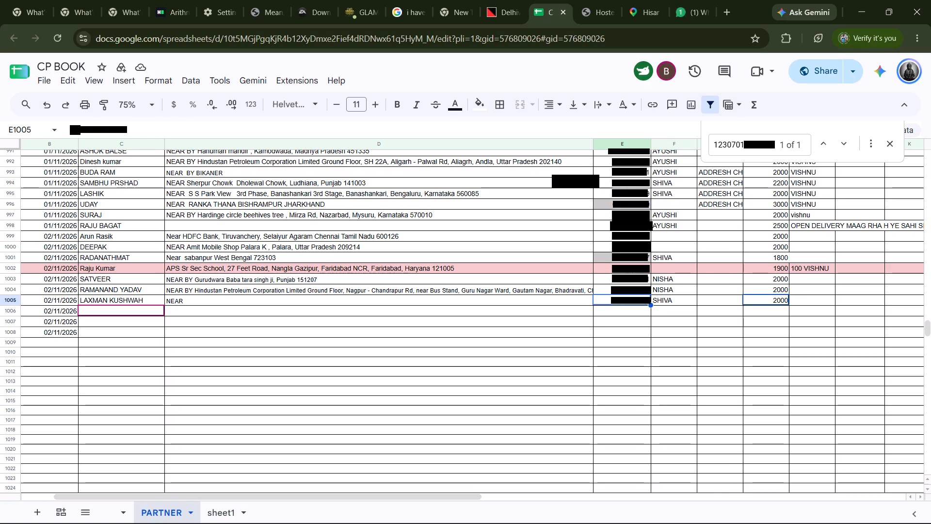
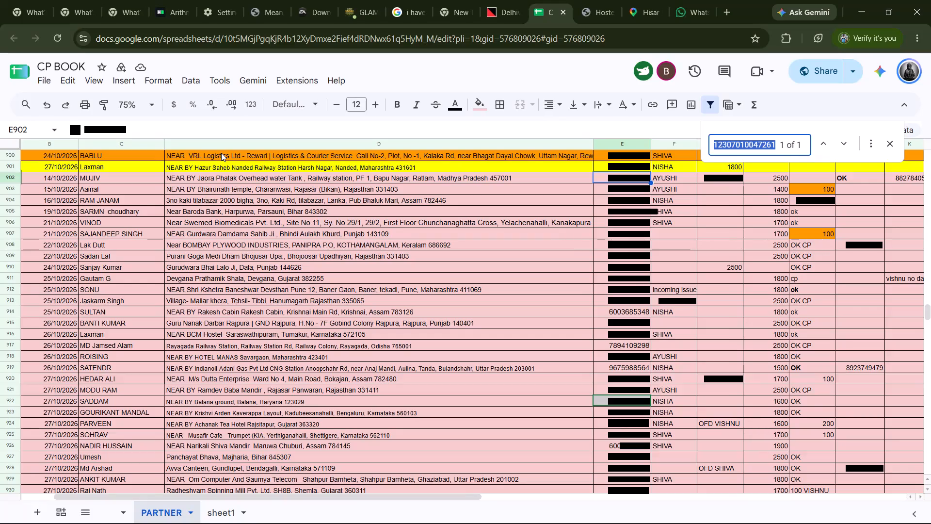
Switch to the voice clearity site and refresh the Connected Call list.
click(606, 11)
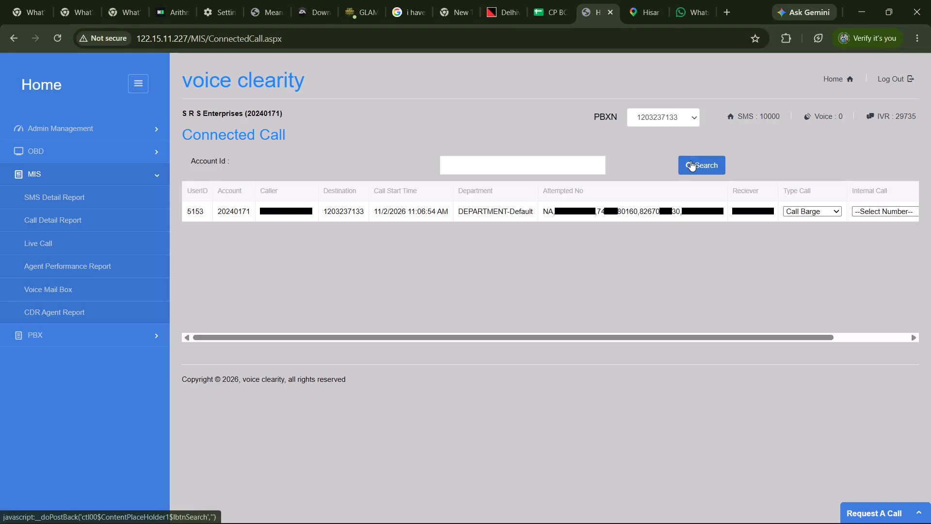
click(690, 161)
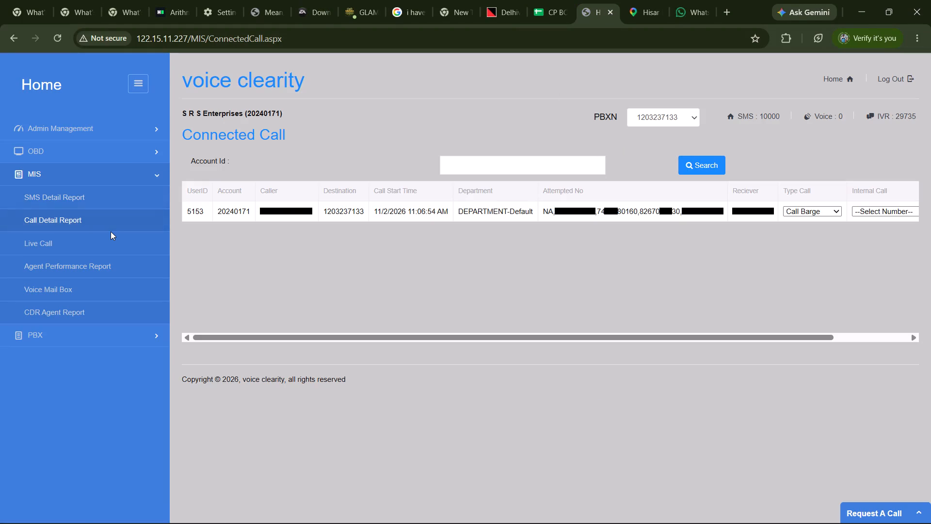
Open today's Call Detail Report and examine the most recent calls, their callers, statuses and agents.
click(111, 229)
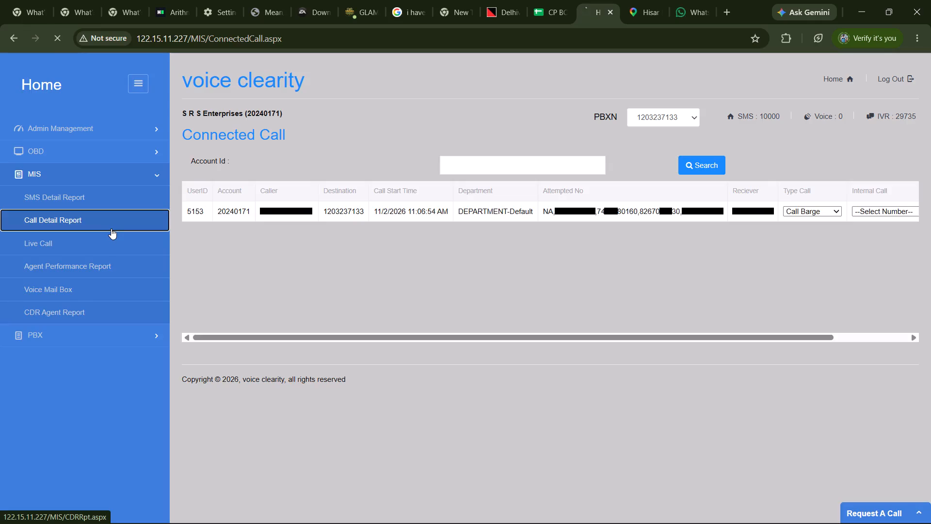
click(875, 218)
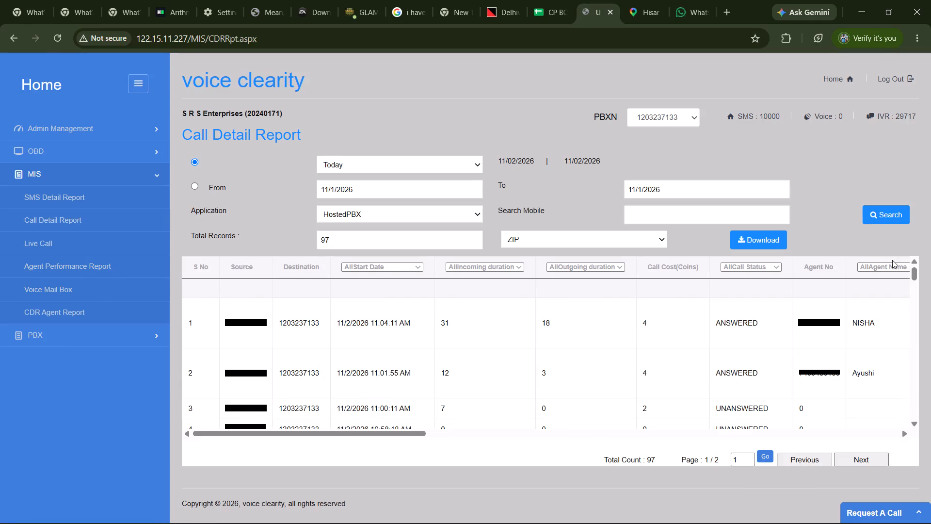
click(911, 271)
key(Down)
key(Down)
key(Down)
key(Down)
key(Down)
key(Down)
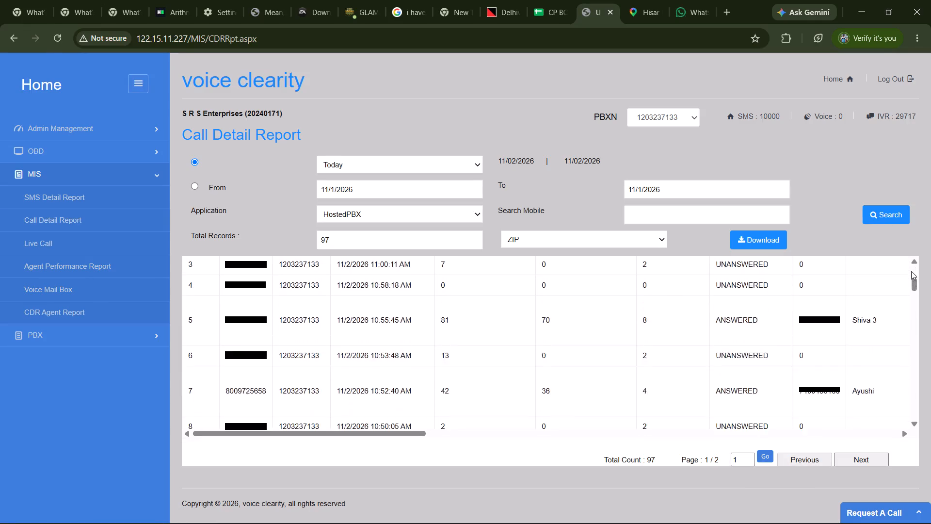
key(Down)
key(Up)
key(Up)
key(Up)
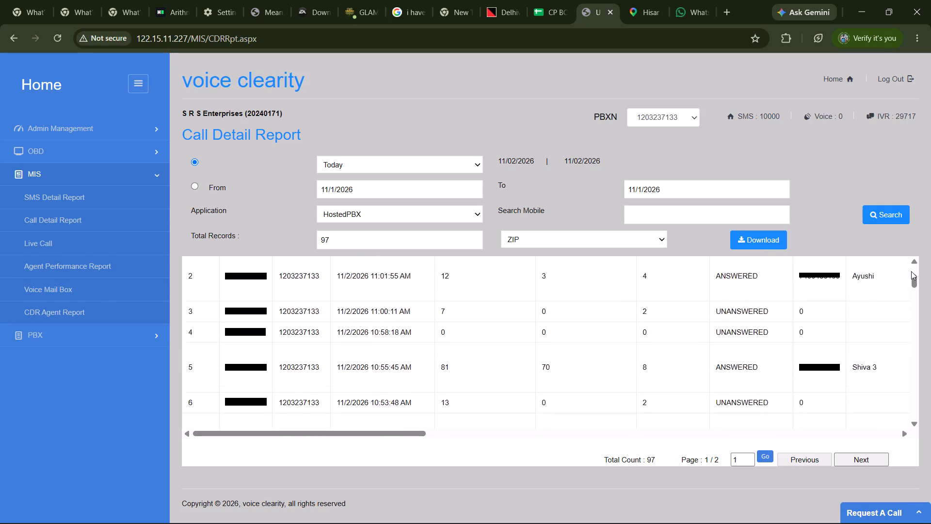
key(Up)
key(Up)
key(Up)
key(Up)
key(Up)
key(Up)
key(Up)
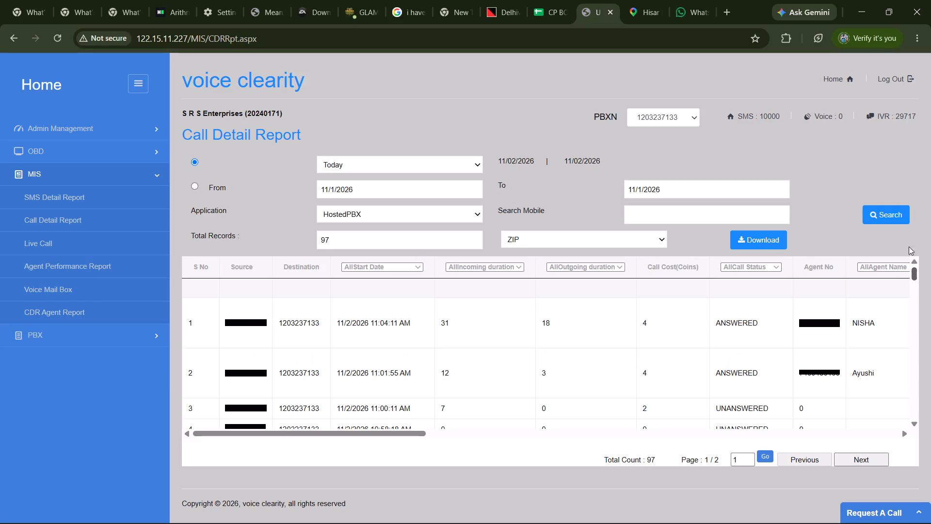
Search CP BOOK for MD, check the AWB number in row 928 and select the phone number in E928.
click(557, 12)
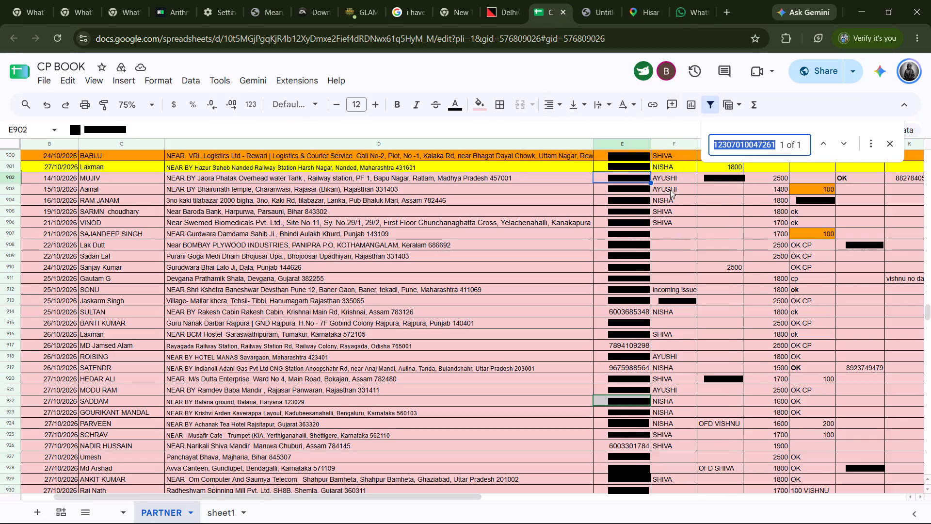
key(BackSpace)
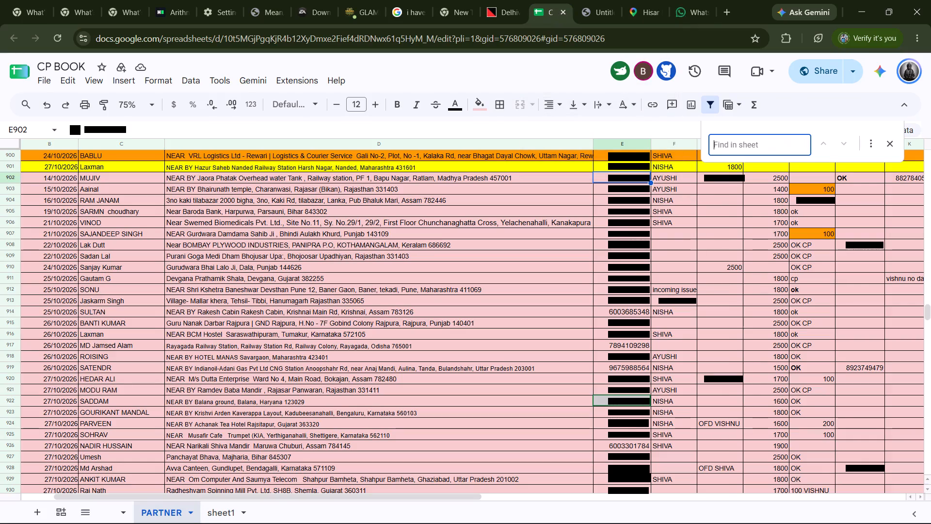
text(MD)
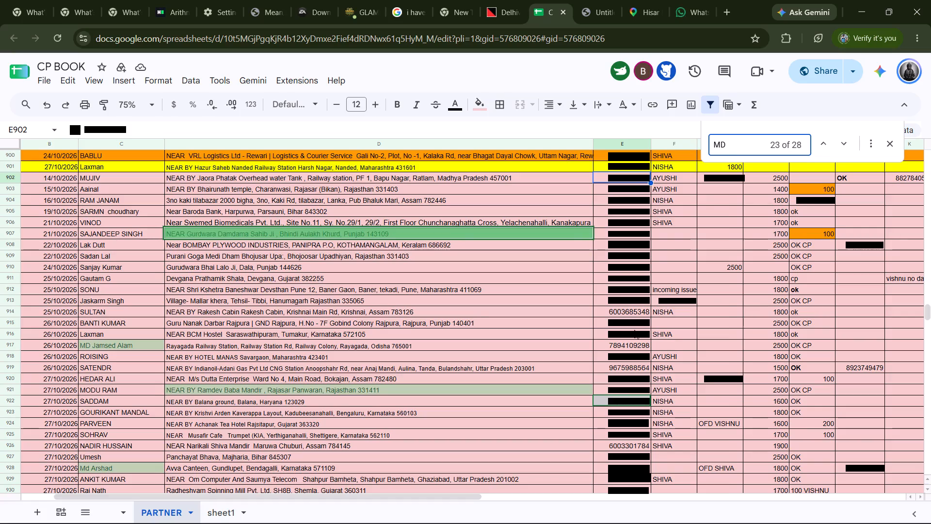
click(663, 470)
key(Left)
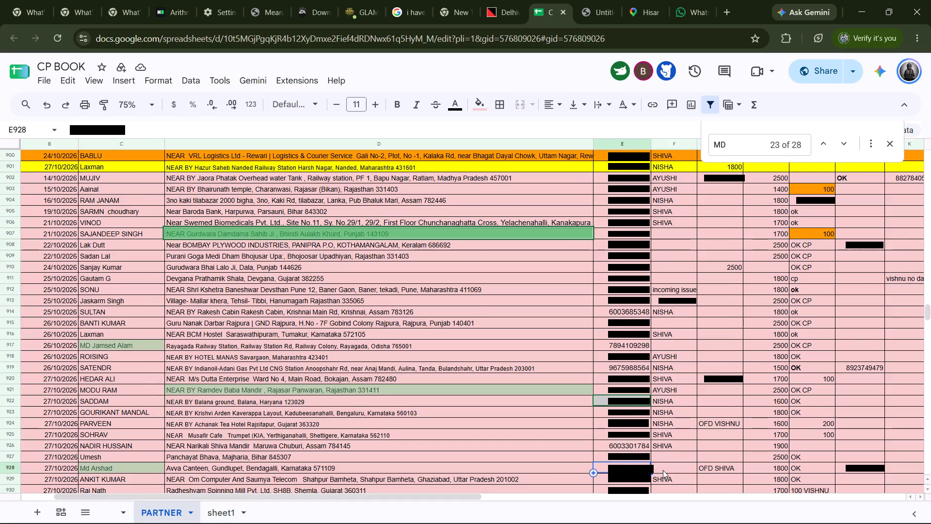
key(Left)
key(Left)
key(Left)
key(Left)
key(Left)
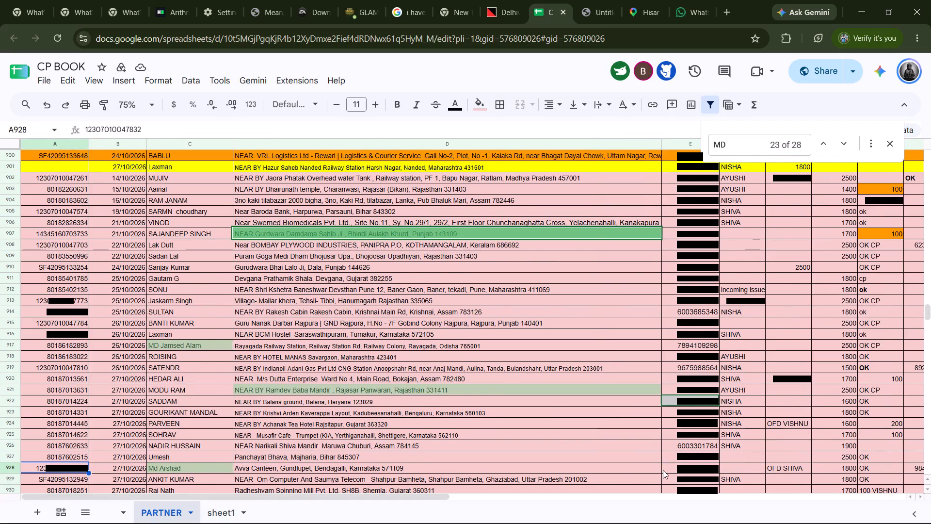
key(Right)
key(Right)
key(Right)
key(Right)
key(Right)
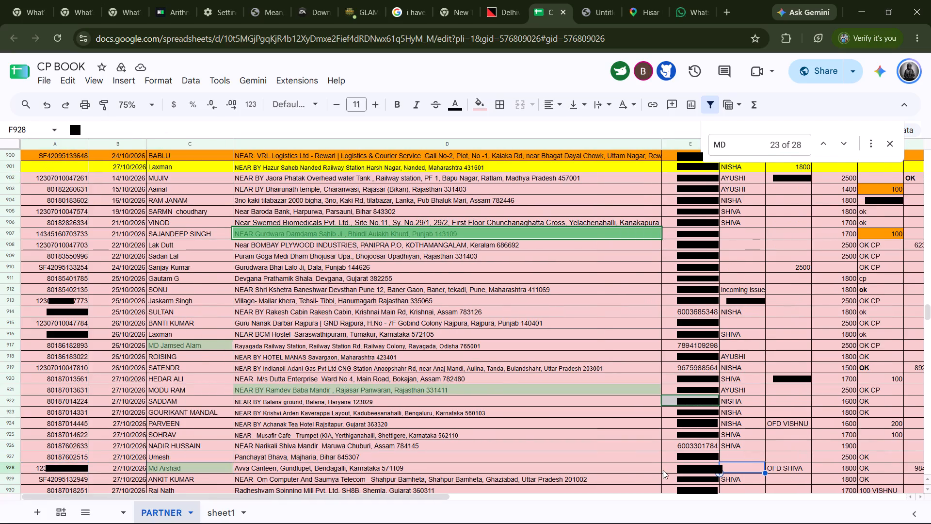
key(Left)
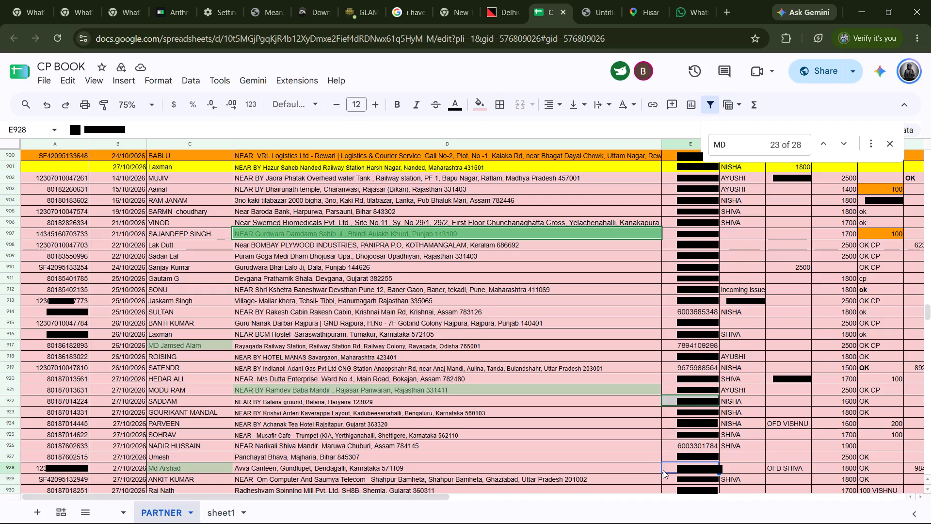
Search CP BOOK for the AWB ending 47961, without leading spaces.
key(ctrl+f)
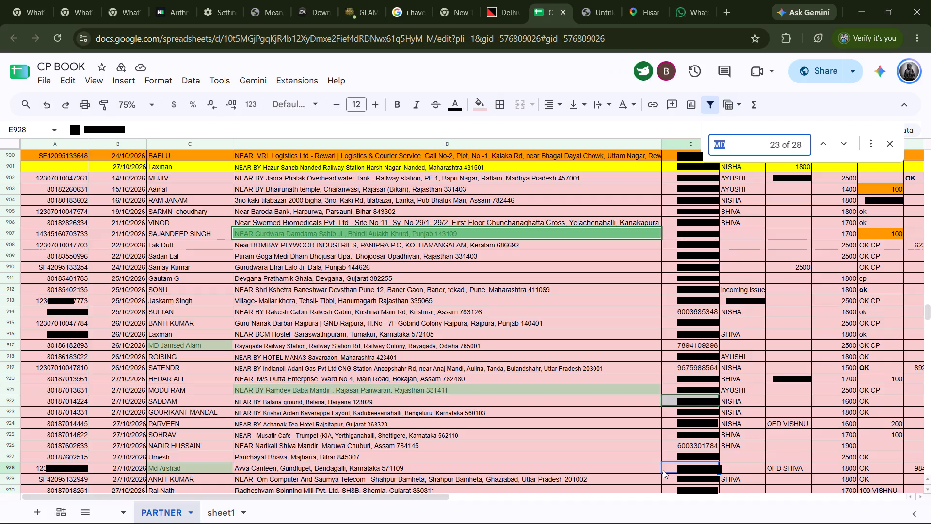
key(space)
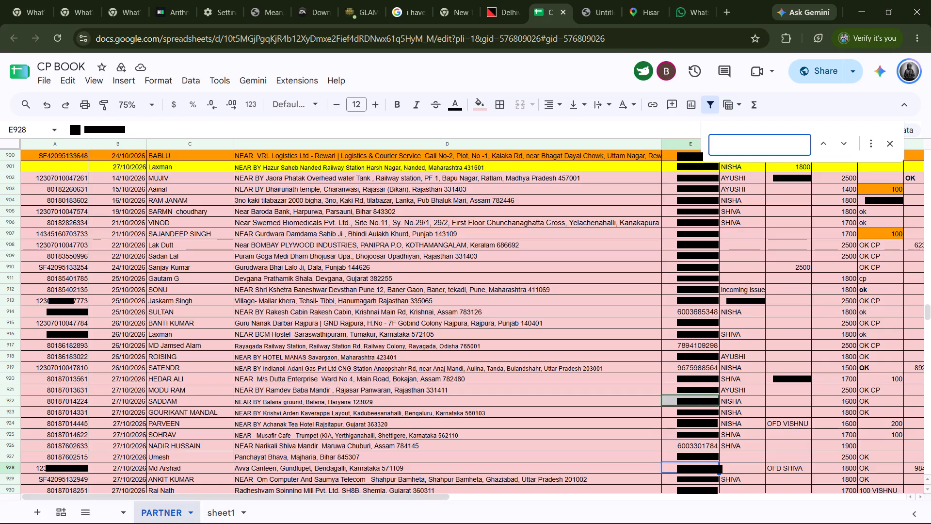
text(47961)
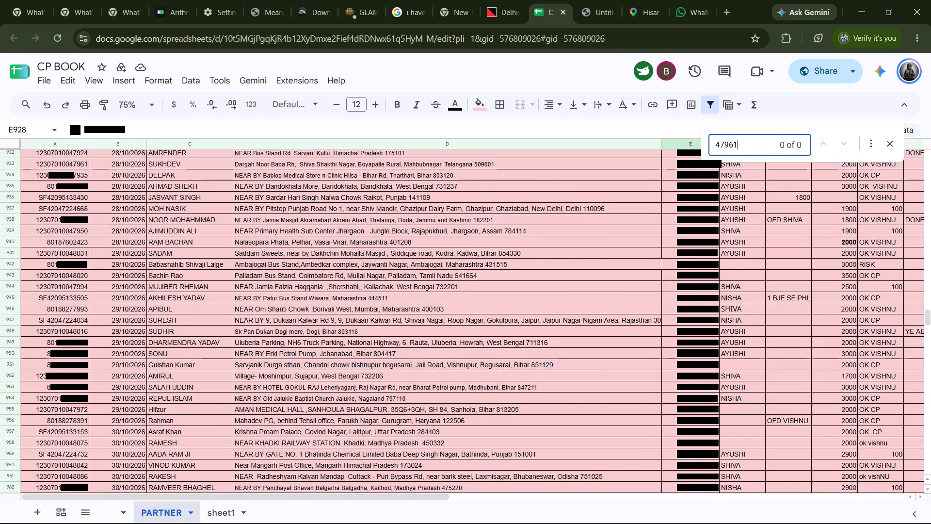
key(Return)
key(Left)
key(Left)
key(Left)
key(Left)
key(Left)
key(Left)
key(Left)
key(Left)
key(Left)
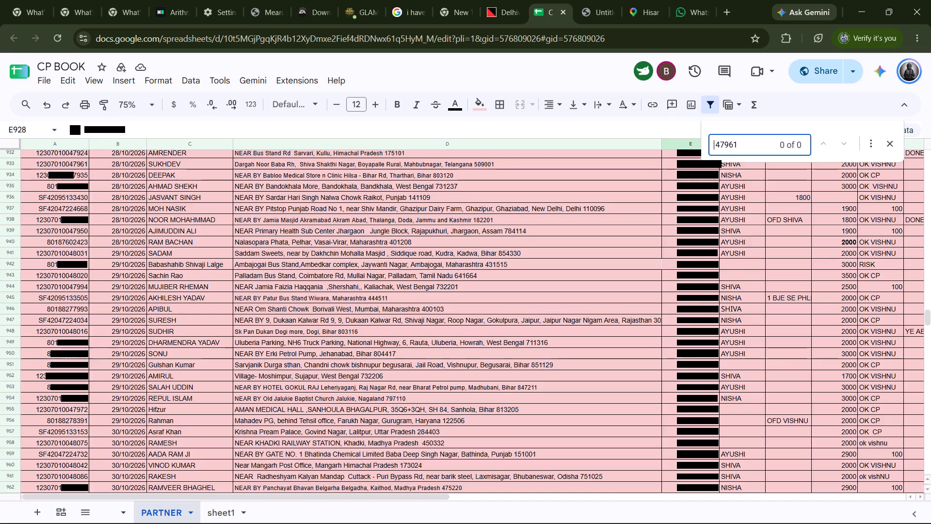
key(BackSpace)
key(Right)
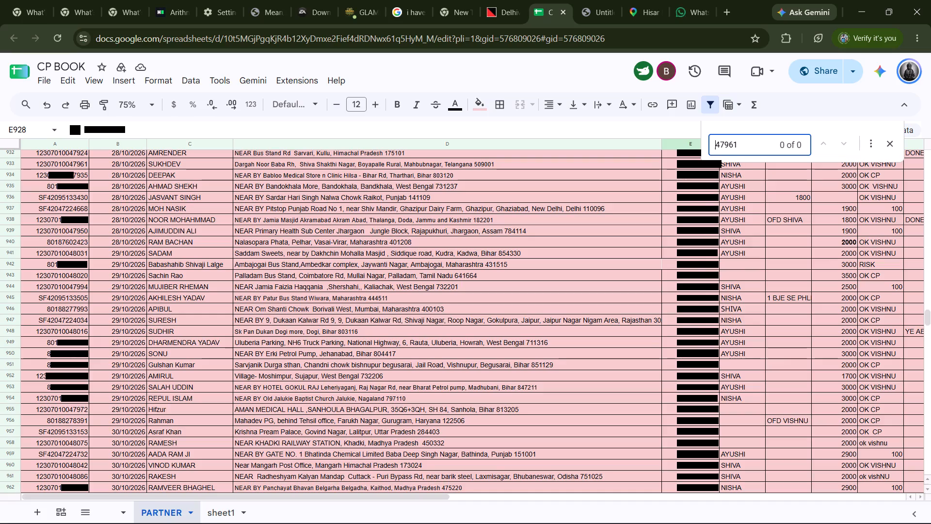
key(BackSpace)
key(BackSpace)
key(BackSpace)
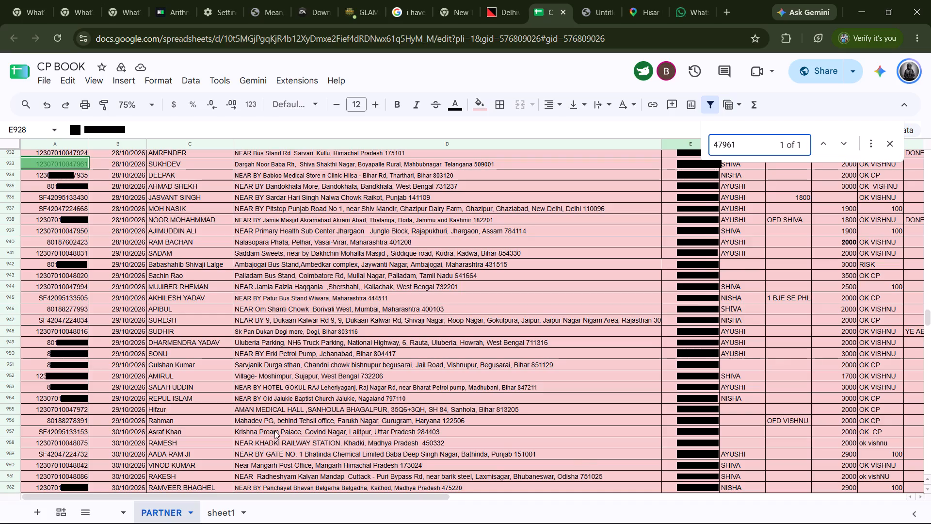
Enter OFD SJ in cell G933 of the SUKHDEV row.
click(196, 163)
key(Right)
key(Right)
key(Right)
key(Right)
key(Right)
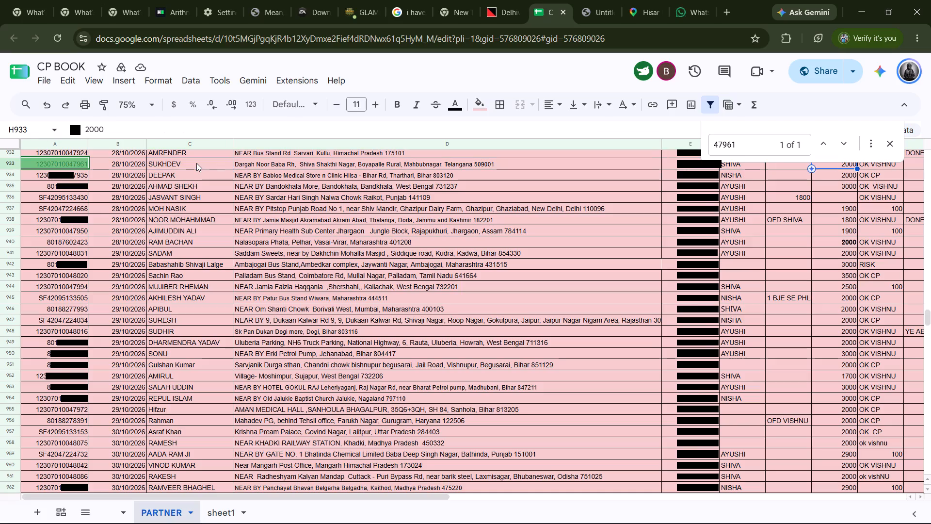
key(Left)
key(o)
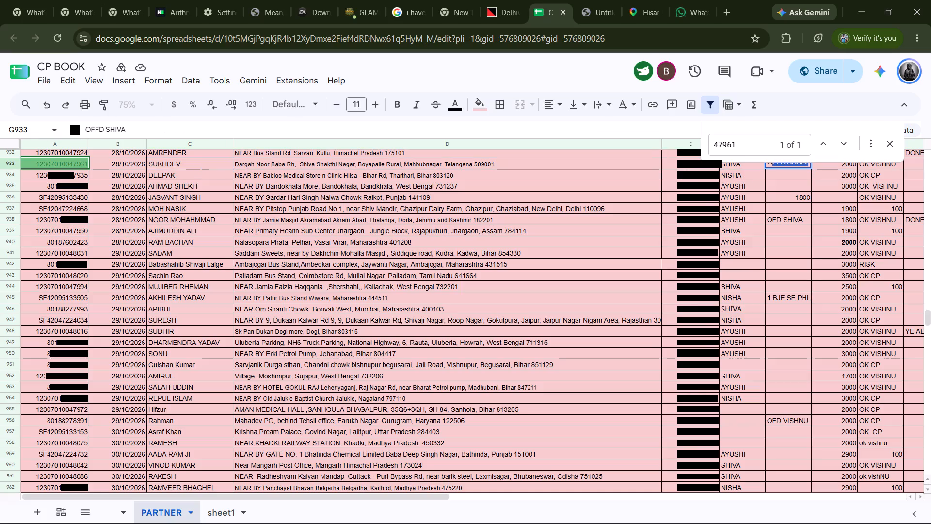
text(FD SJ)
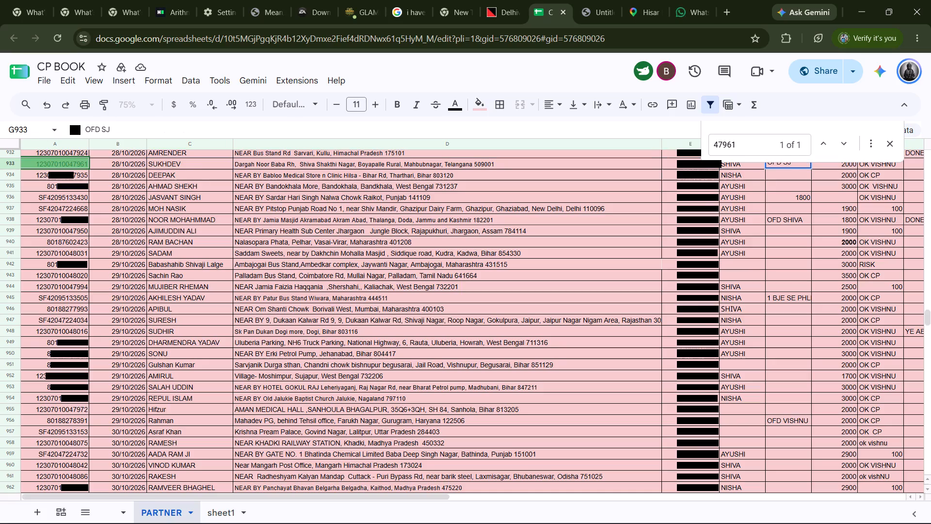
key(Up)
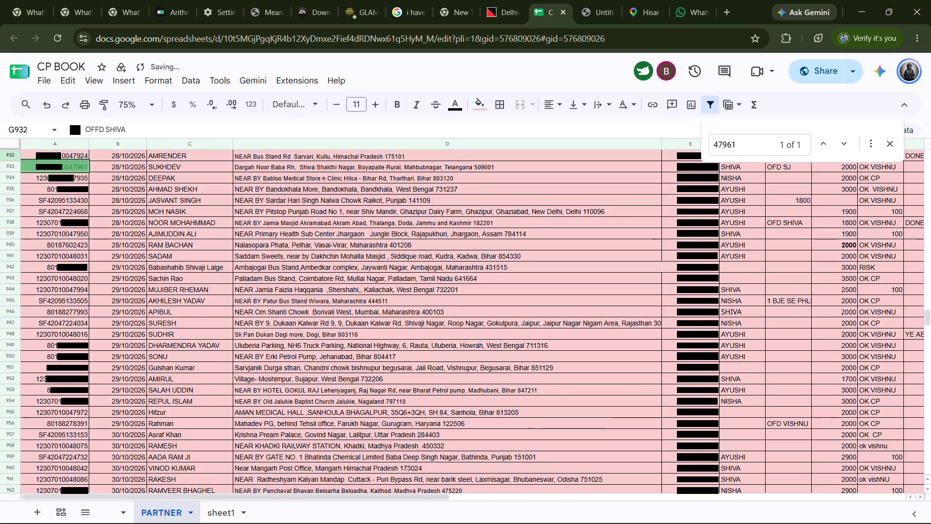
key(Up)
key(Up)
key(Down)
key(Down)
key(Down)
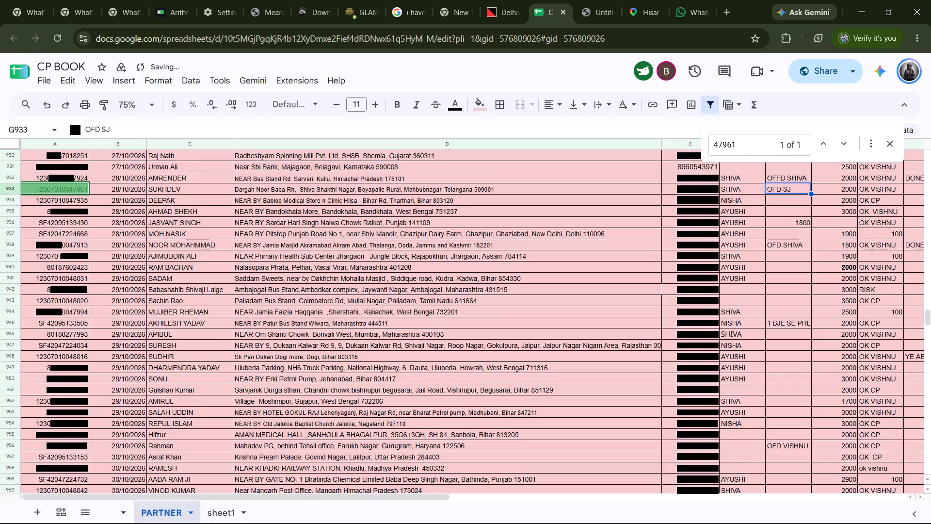
Replace the entry in G933 with OFD SHIVA.
key(space)
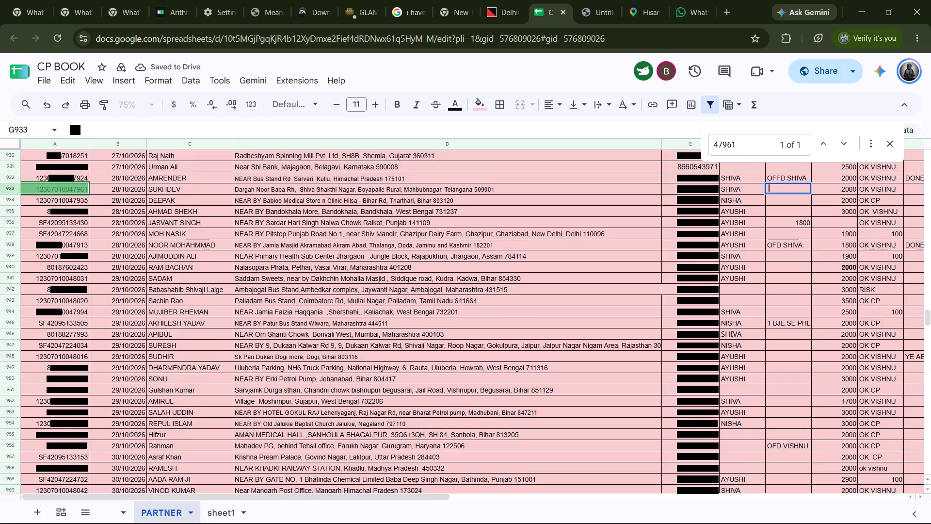
text(OFD SHOI)
key(v)
key(BackSpace)
key(BackSpace)
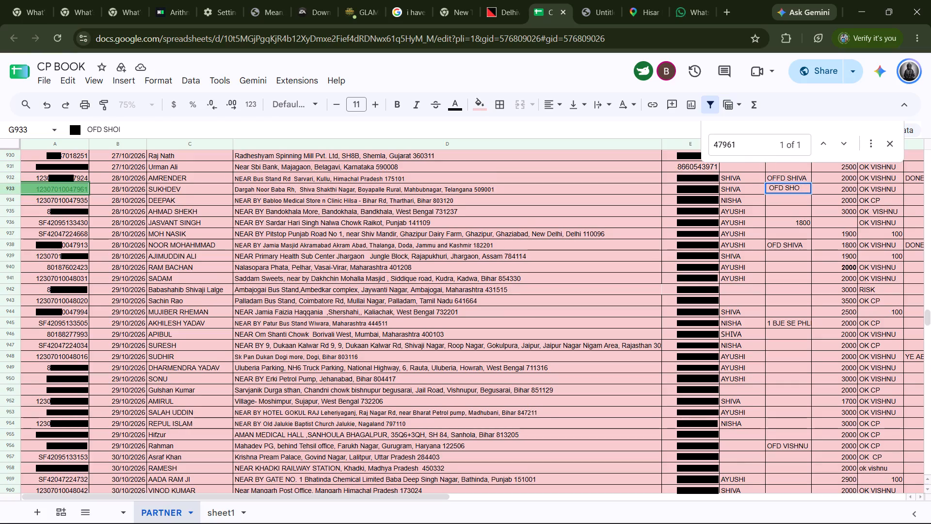
key(BackSpace)
text(IVA)
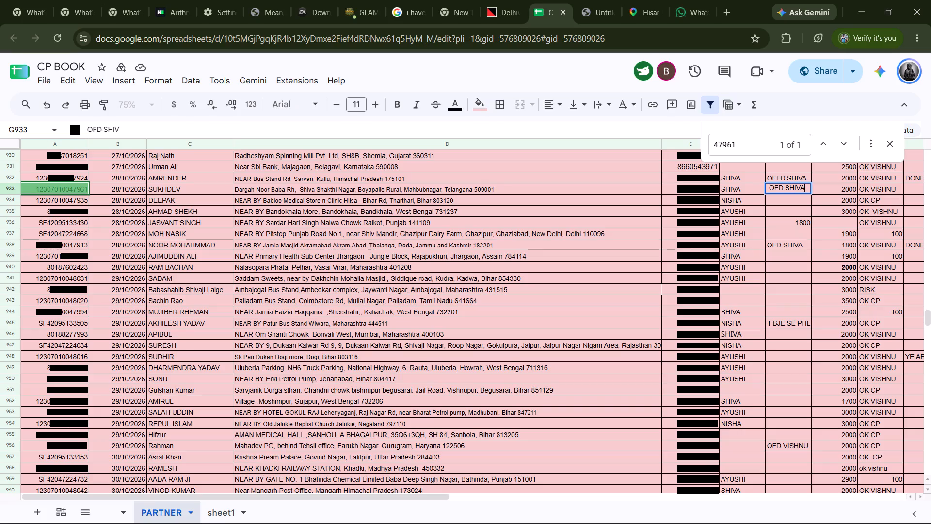
key(Return)
key(Up)
Examine the order details and remarks across row 933, ending on the phone number in E933.
key(Left)
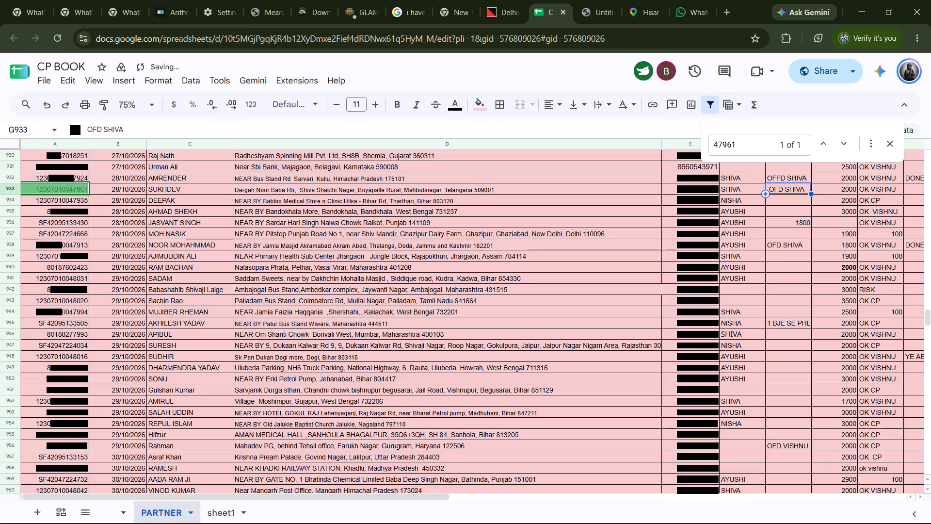
key(Left)
key(Left)
key(Left)
key(Right)
key(Right)
key(Right)
key(Left)
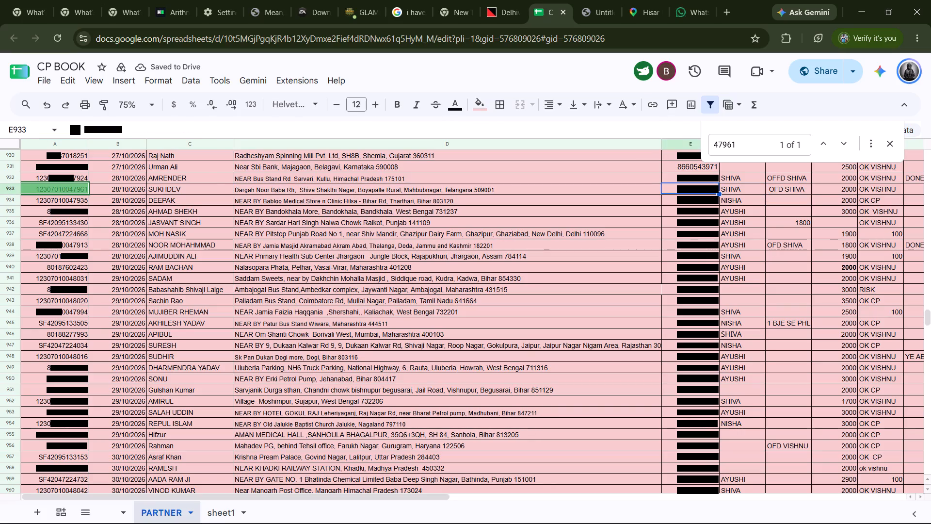
key(Left)
key(Left)
key(Right)
key(Right)
key(Right)
key(Right)
key(Right)
key(Right)
key(Right)
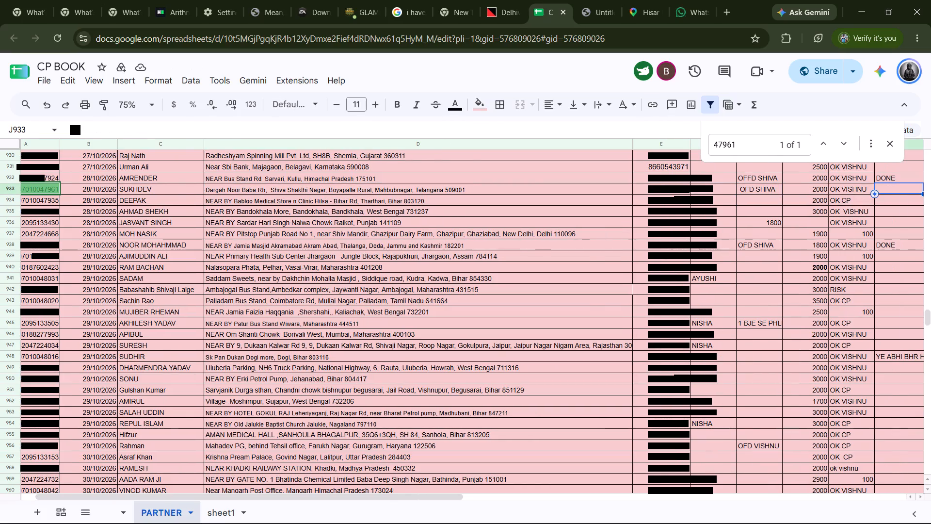
key(Left)
key(Left)
key(Left)
key(Left)
key(Left)
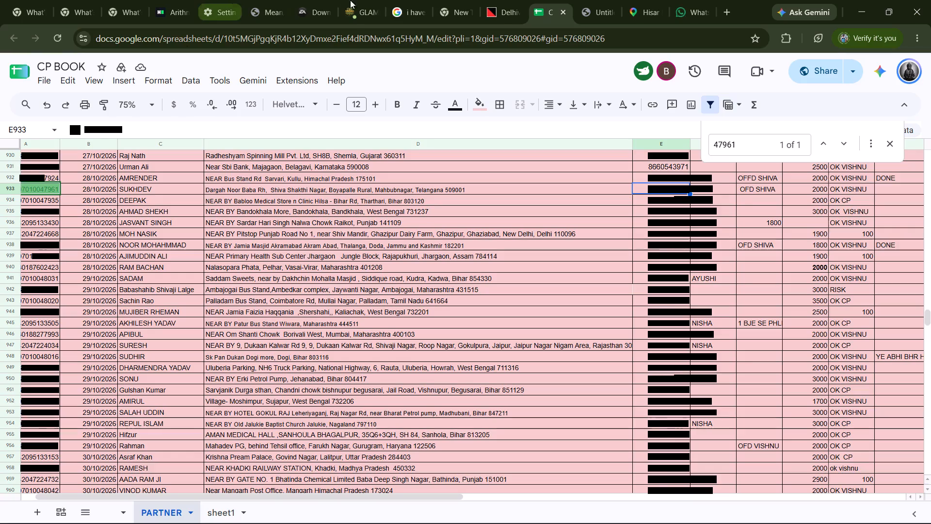
Switch to voice clearity and search for the currently connected live calls.
click(585, 6)
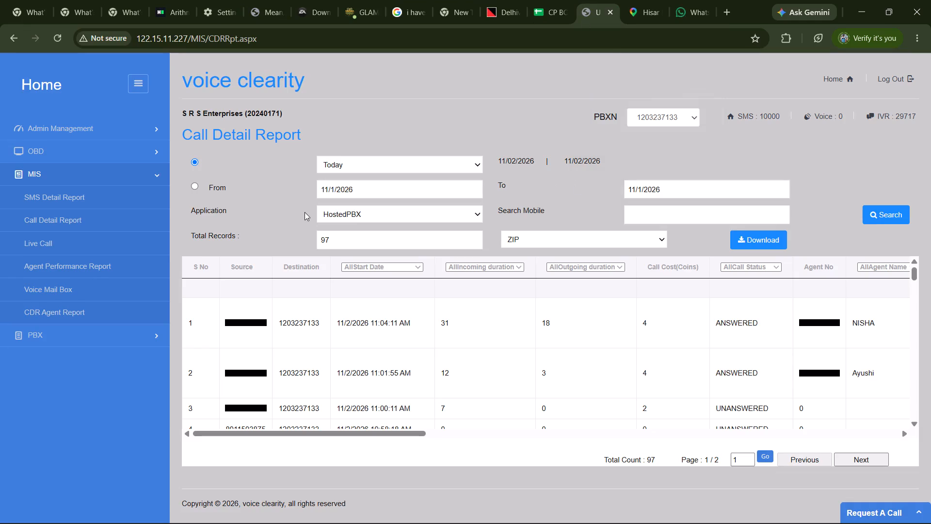
click(113, 247)
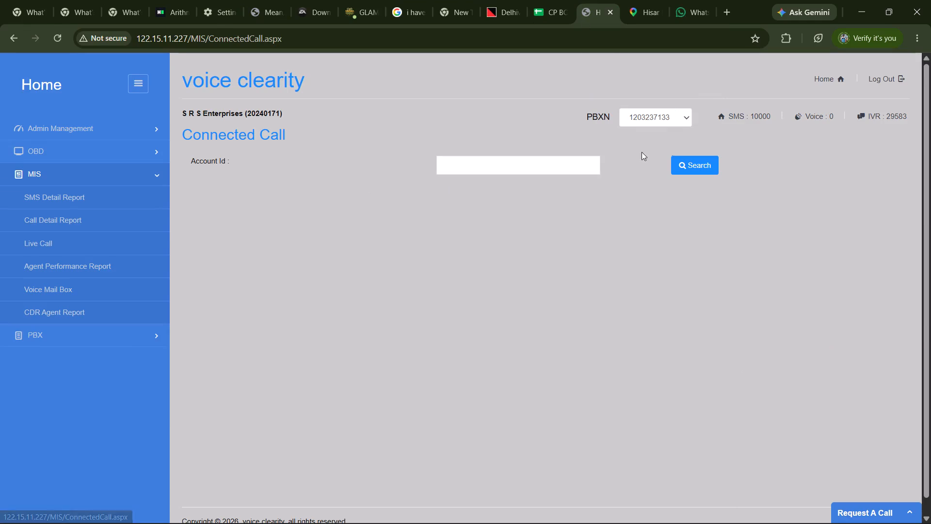
triple_click(706, 160)
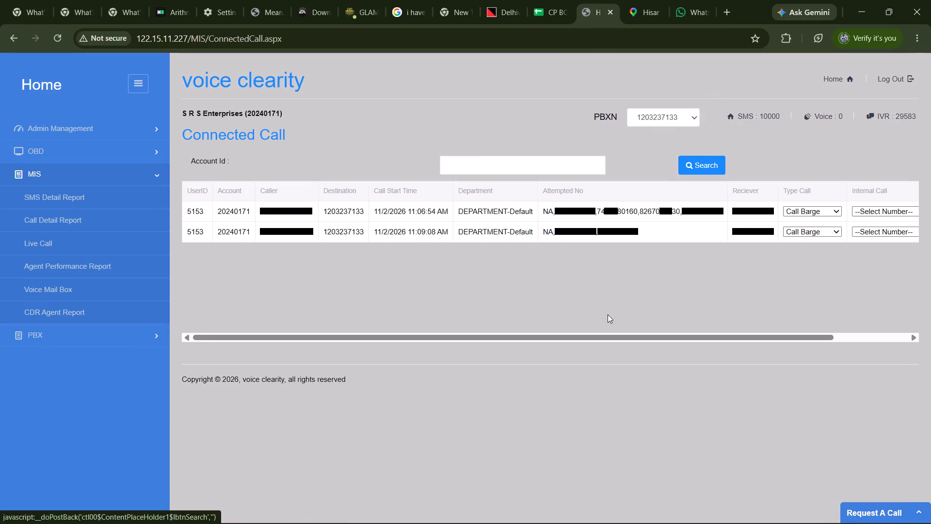
Run today's Call Detail Report for HostedPBX and check the most recent calls.
click(85, 221)
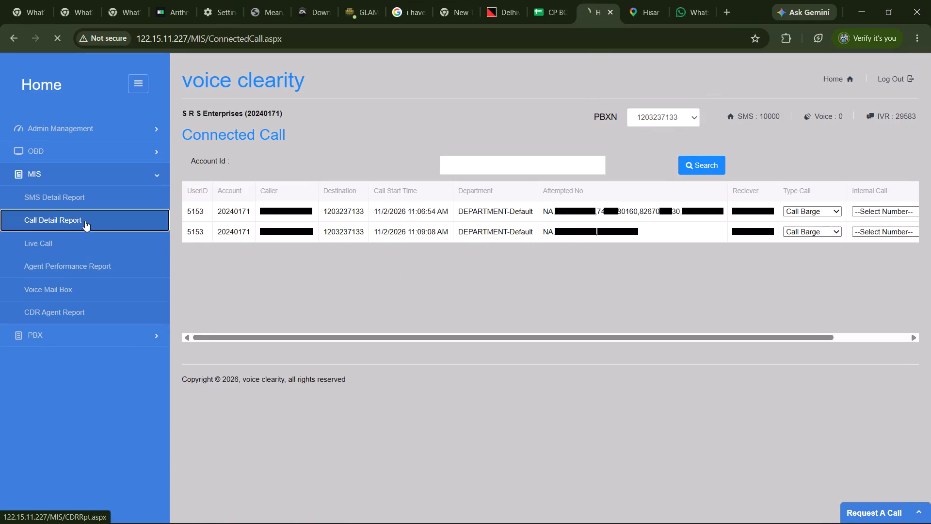
click(884, 213)
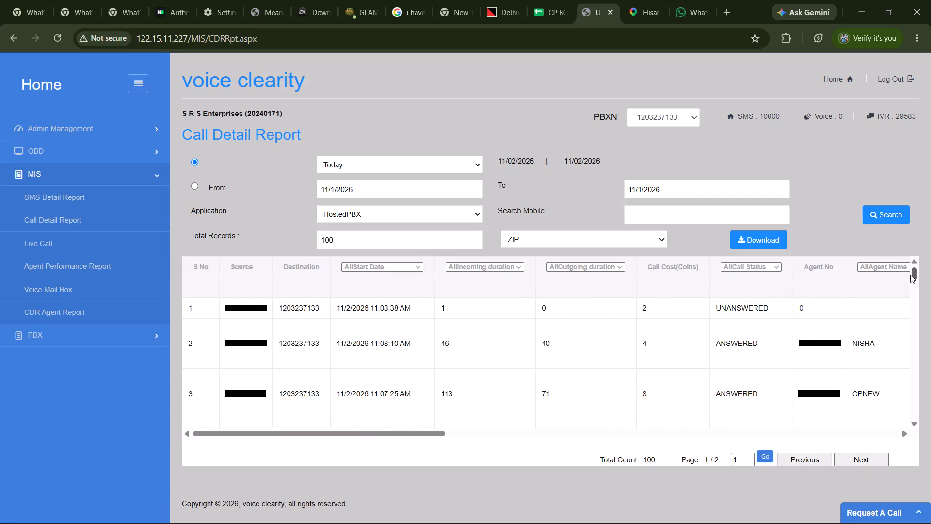
click(915, 275)
key(Down)
key(Down)
key(Down)
key(Up)
key(Up)
key(Up)
key(Up)
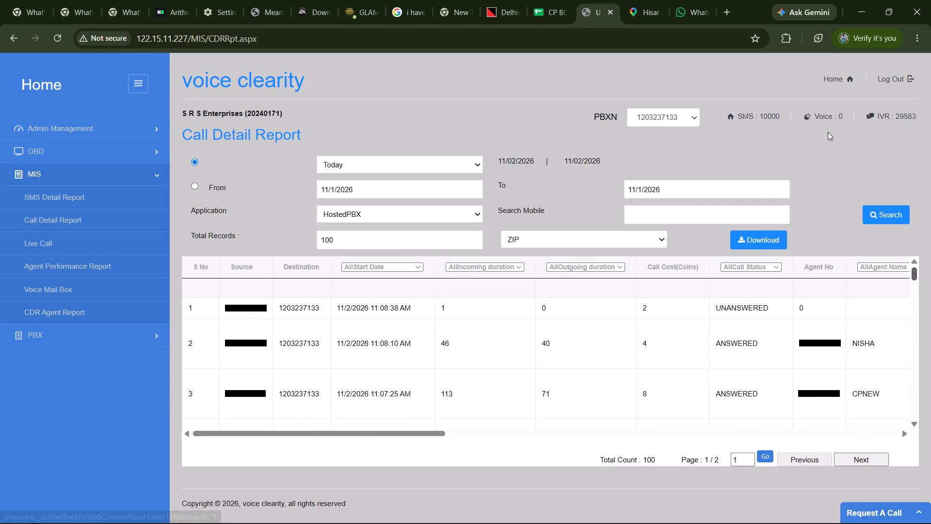
Search the live connected calls again and copy the caller number of the call started at 11:09:08 AM.
click(79, 238)
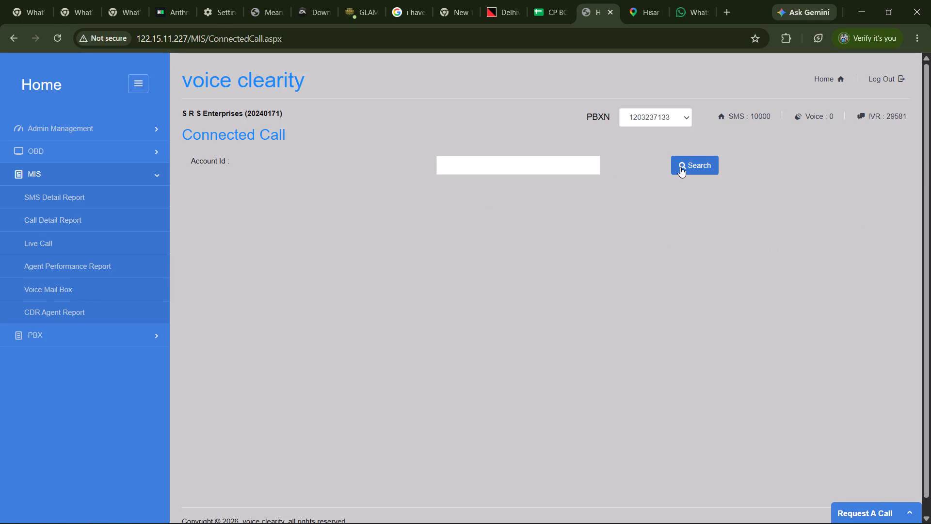
click(681, 167)
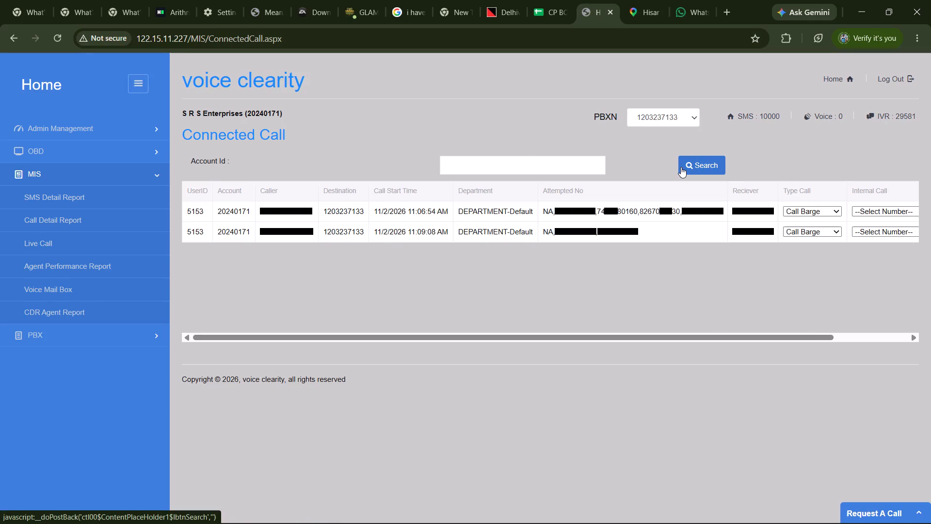
double_click(283, 234)
key(ctrl+c)
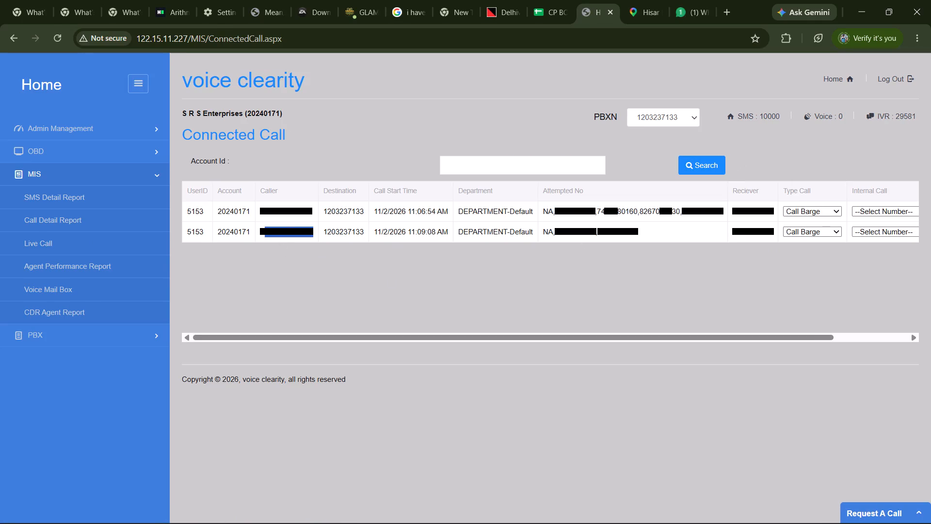
key(ctrl+c)
Search CP BOOK for the copied caller number without its leading characters, check each match, and go to the one in E772.
click(550, 16)
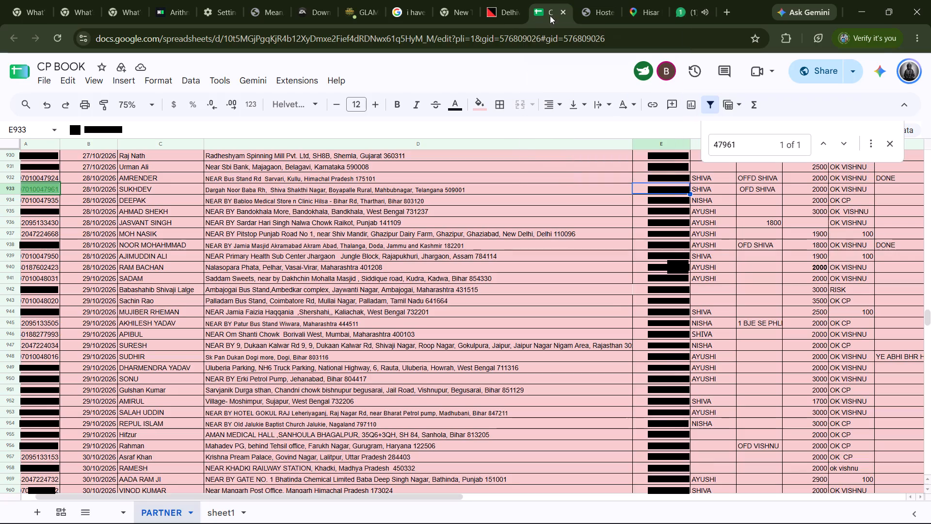
key(ctrl+f)
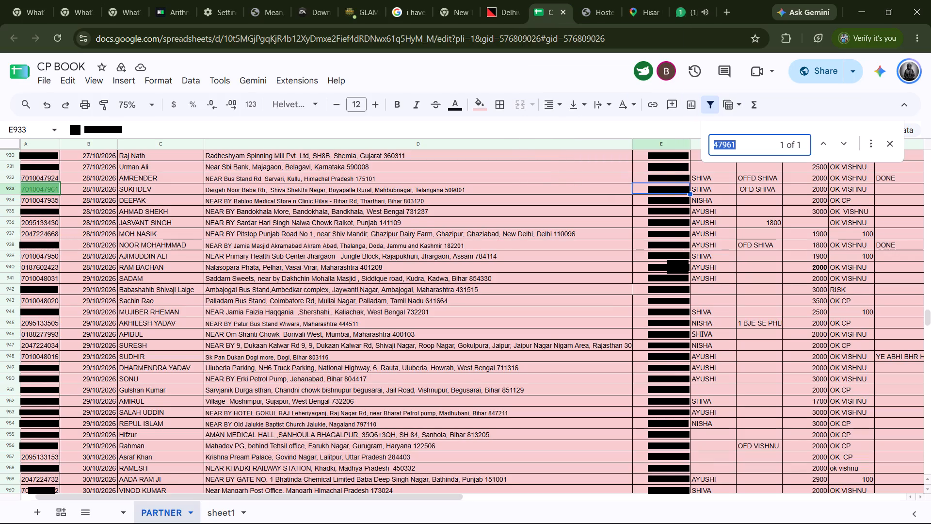
key(space)
key(ctrl+v)
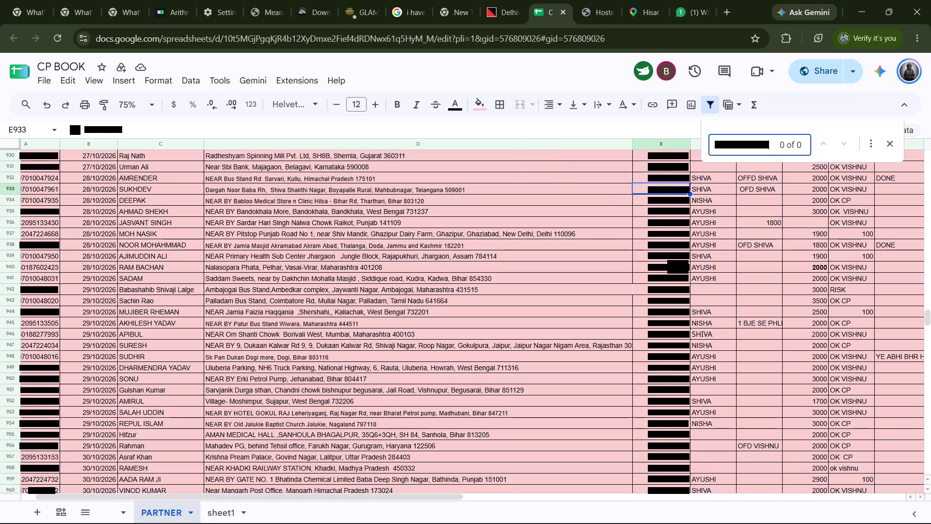
key(Left)
key(Left)
key(Left)
key(Left)
key(Left)
key(Left)
key(Left)
key(Left)
key(Left)
key(Left)
key(BackSpace)
key(BackSpace)
key(BackSpace)
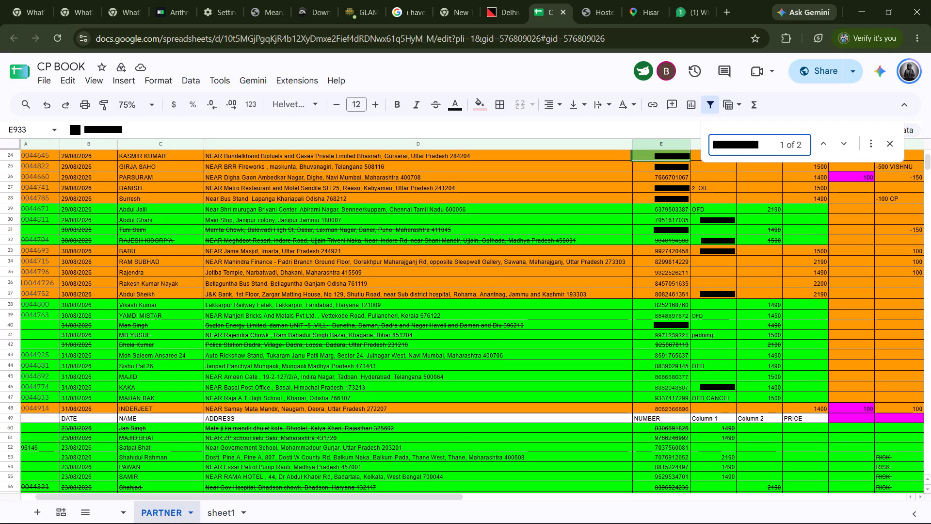
key(BackSpace)
key(BackSpace)
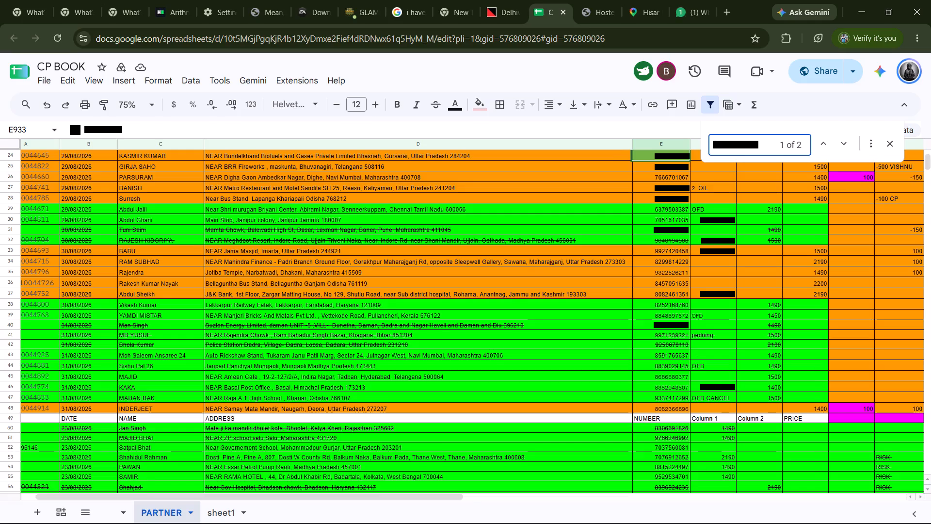
key(Return)
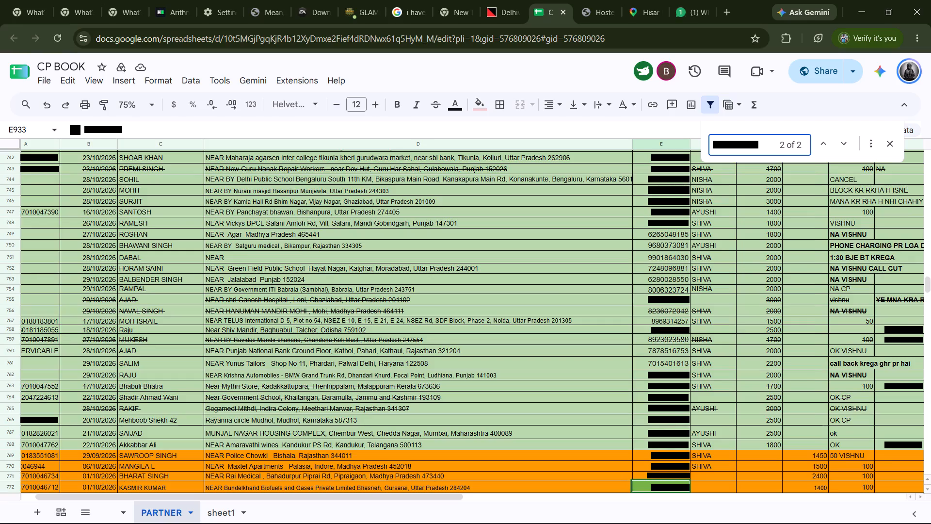
key(Return)
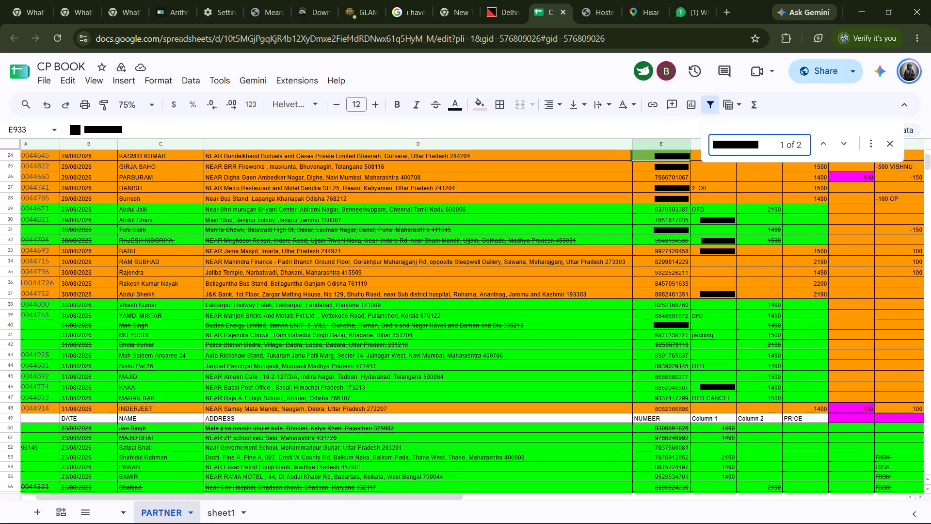
key(Return)
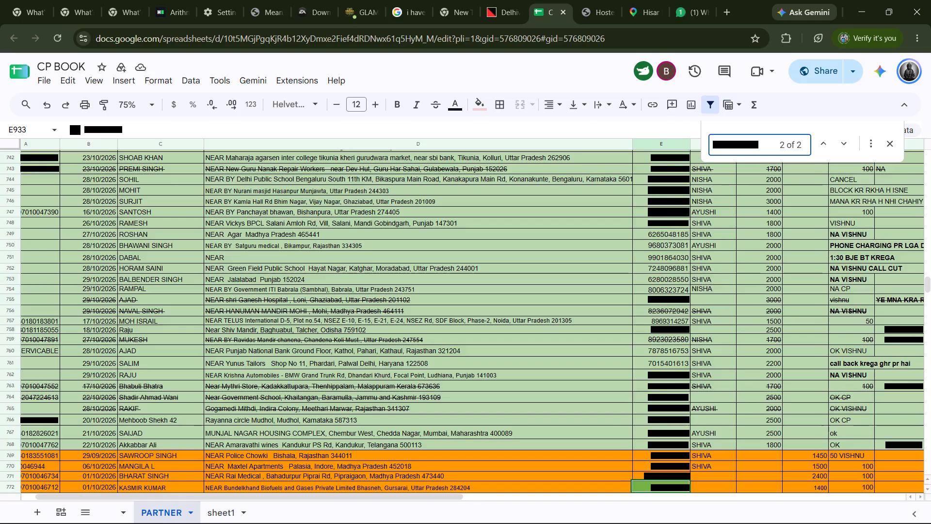
key(Down)
key(Down)
key(Down)
key(Down)
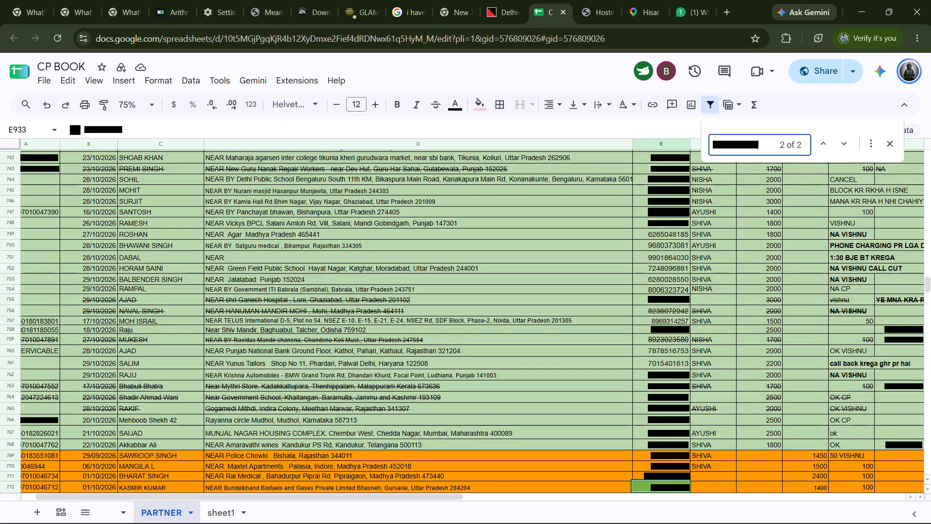
click(891, 145)
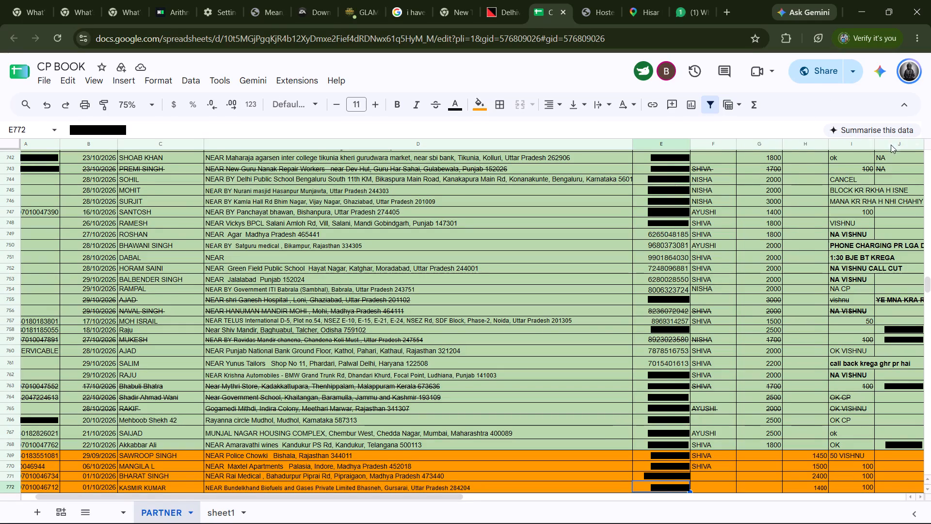
Examine the agent entries in column F across the orange October order rows below row 772 and back up.
click(723, 491)
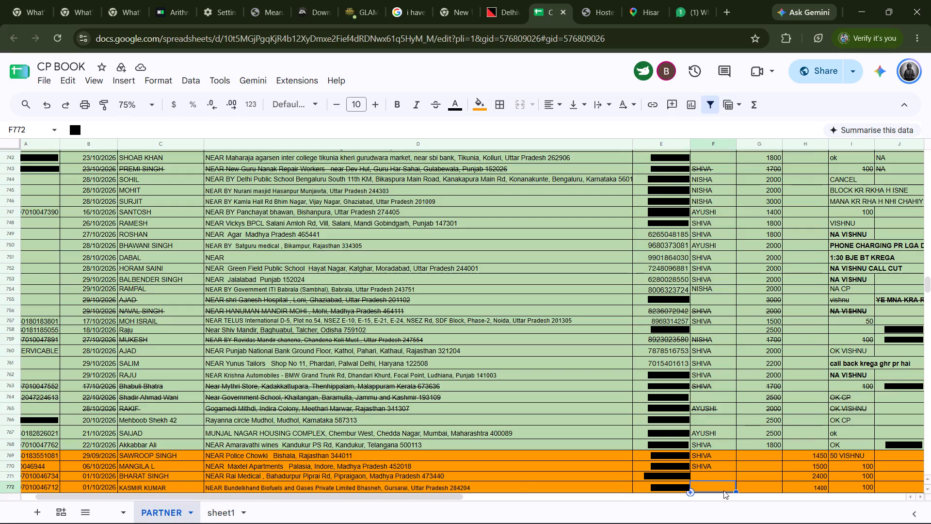
key(Down)
key(Down)
key(Down)
key(Down)
key(Down)
key(Down)
key(Down)
key(Down)
key(Down)
key(Down)
key(Down)
key(Down)
key(Down)
key(Down)
key(Down)
key(Down)
key(Down)
key(Down)
key(Down)
key(Down)
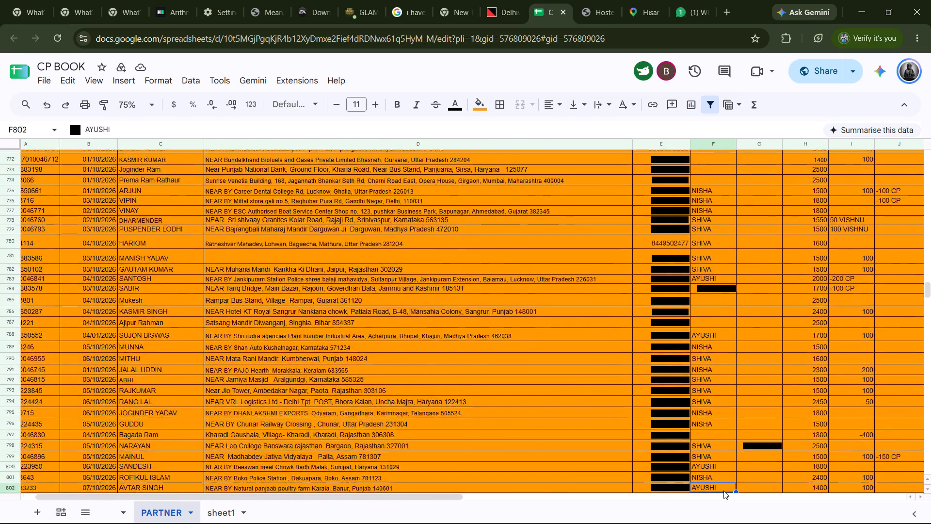
key(Down)
key(Down)
key(Down)
key(Down)
key(Down)
key(Down)
key(Down)
key(Down)
key(Down)
key(Down)
key(Down)
key(Down)
key(Down)
key(Down)
key(Down)
key(Down)
key(Down)
key(Down)
key(Down)
key(Down)
key(Down)
key(Down)
key(Down)
key(Down)
key(Down)
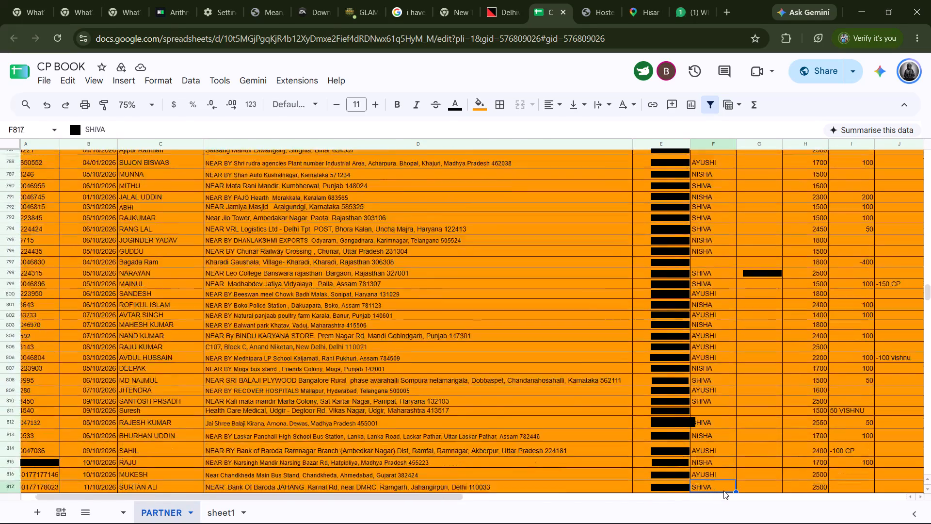
key(Up)
key(Up)
key(Up)
key(Up)
key(Up)
key(Up)
key(Up)
key(Up)
key(Up)
key(Up)
key(Up)
key(Up)
key(Up)
key(Up)
key(Up)
key(Up)
key(Up)
key(Up)
key(Up)
key(Up)
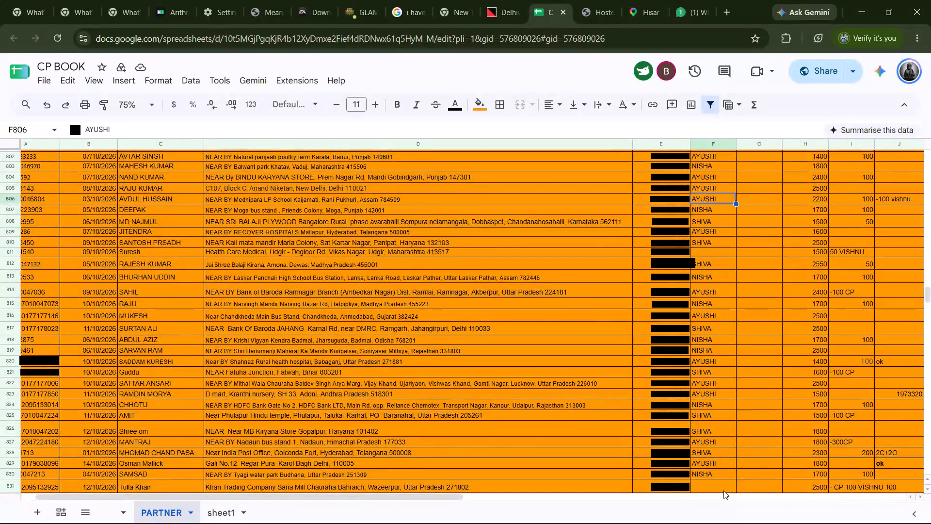
key(Up)
key(Up)
key(Up)
key(Up)
key(Up)
key(Up)
key(Up)
key(Up)
key(Up)
key(Up)
key(Up)
key(Up)
key(Up)
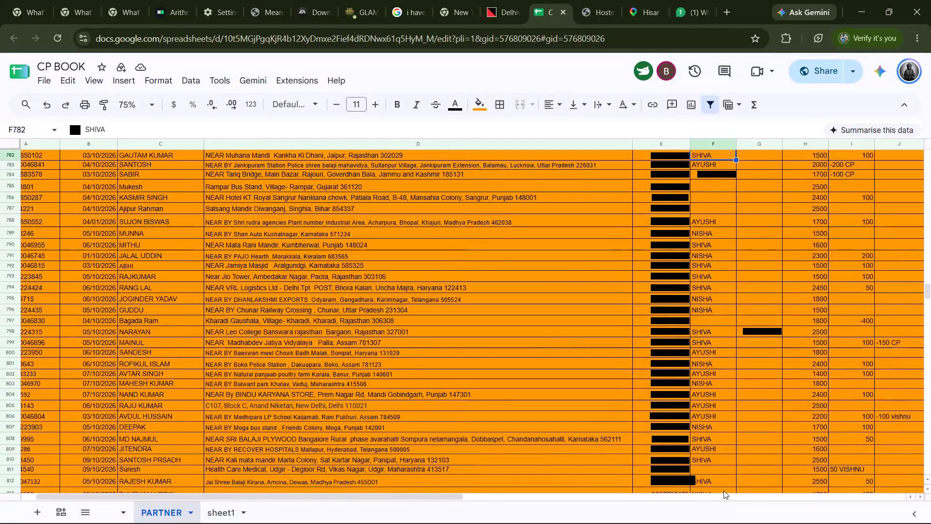
key(Up)
key(Up)
key(Up)
key(Up)
key(Up)
key(Up)
key(Up)
key(Up)
key(Up)
key(Up)
key(Up)
key(Up)
key(Up)
key(Up)
key(Up)
key(Up)
key(Up)
Examine the order details in row 772 from the date in column B across to the agent cell F772.
key(Left)
key(Left)
key(Left)
key(Left)
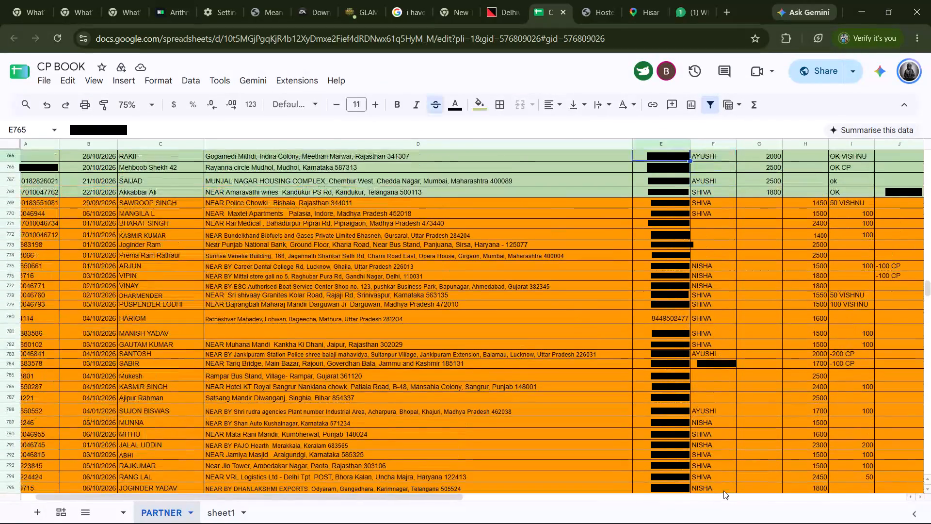
key(Down)
key(Down)
key(Down)
key(Down)
key(Down)
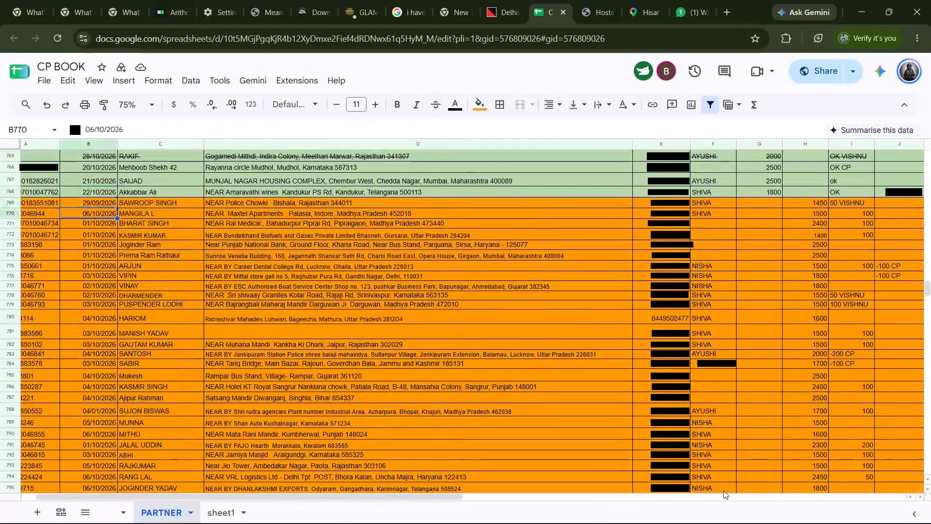
key(Down)
key(Down)
key(Right)
key(Right)
key(Right)
key(Right)
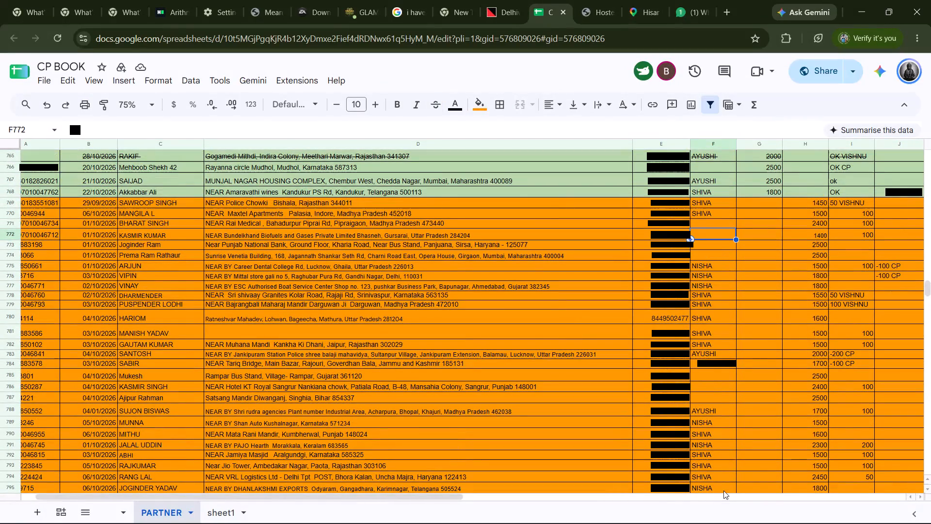
Examine row 772 from the agent cell out to column J, back to the date, and across again to the contact number.
key(Right)
key(Right)
key(Right)
key(Right)
key(Left)
key(Left)
key(Left)
key(Left)
key(Left)
key(Left)
key(Left)
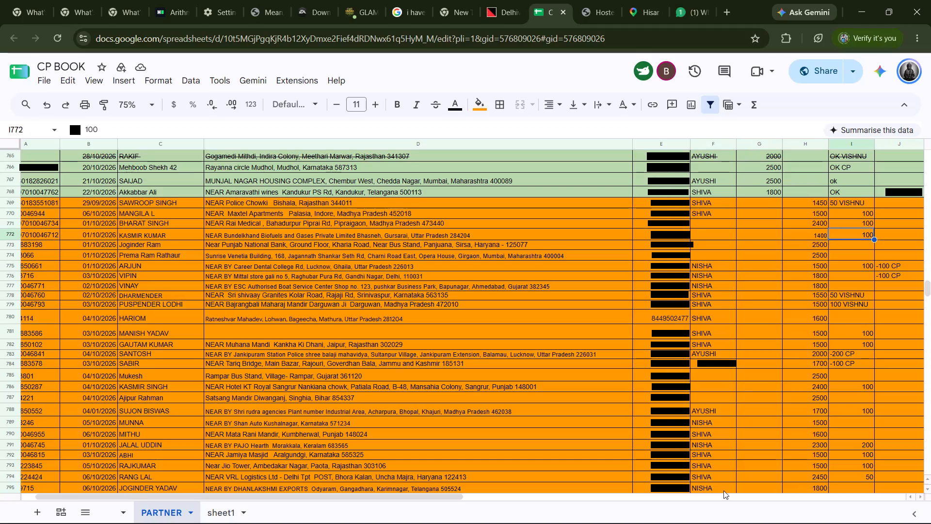
key(Left)
key(Right)
key(Right)
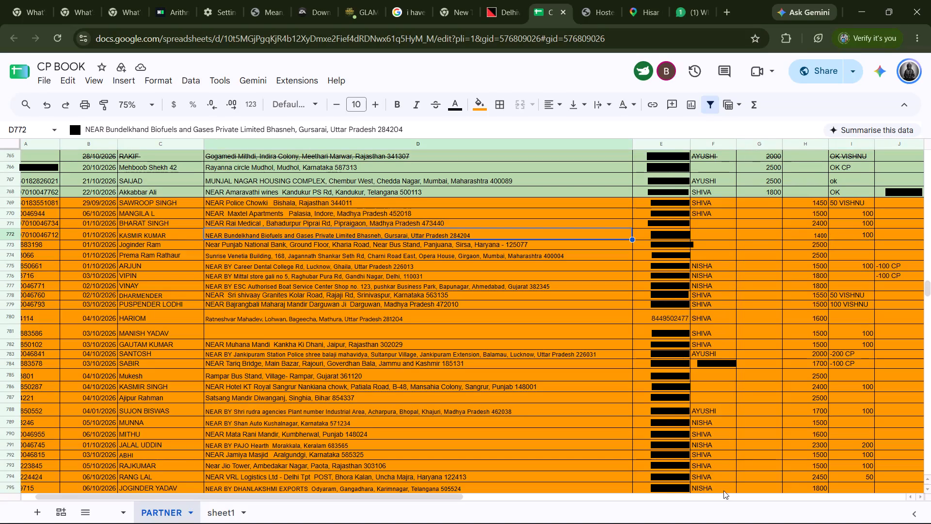
key(Right)
key(Right)
key(Right)
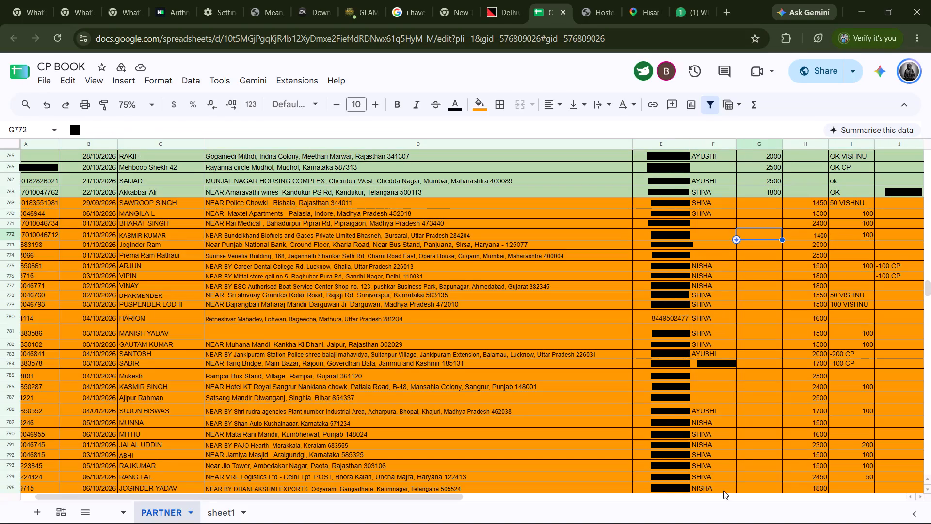
key(Left)
key(Left)
Check the contact numbers just below row 772, and reread that row's name, address, contact number and agent cells.
key(Down)
key(Down)
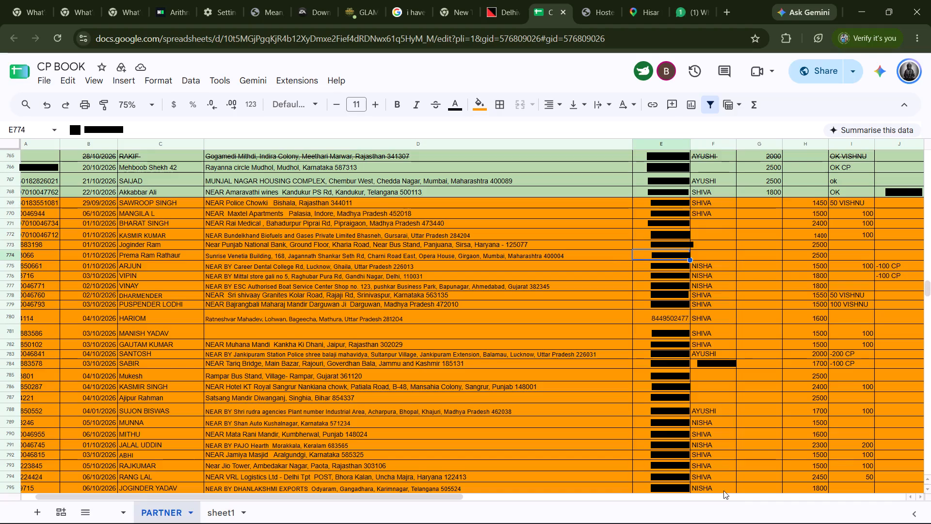
key(Up)
key(Up)
key(Left)
key(Left)
key(Right)
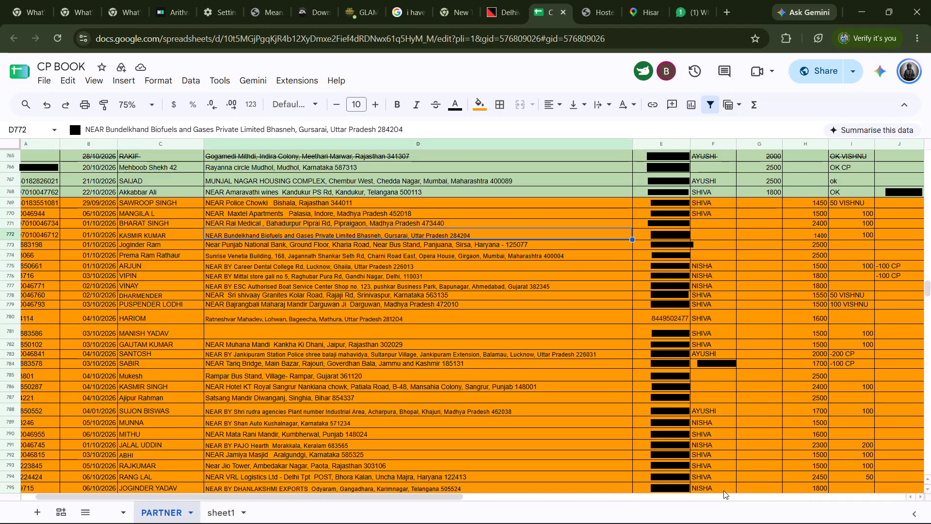
key(Right)
key(Right)
key(Left)
key(Left)
key(Left)
key(Right)
key(Right)
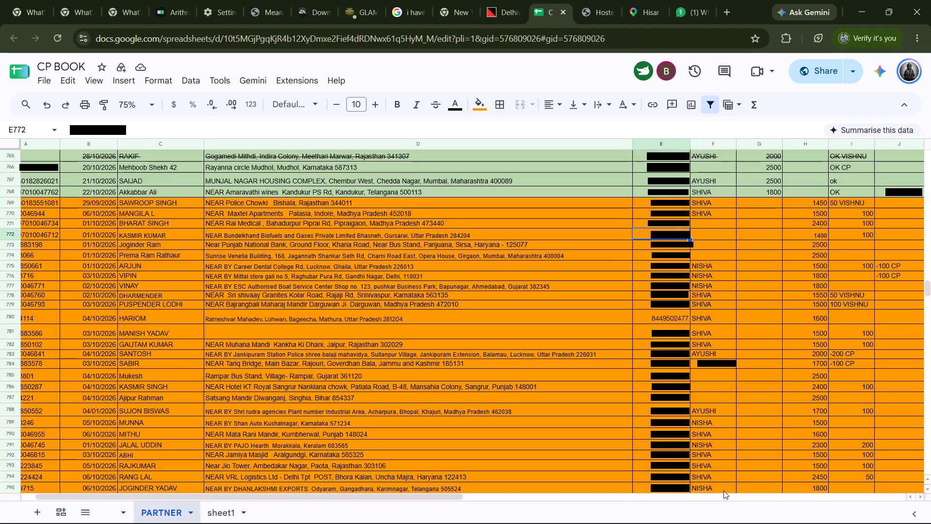
key(Right)
key(Right)
key(Left)
key(Left)
Look through the contact numbers and neighbouring agent entries in the orange October rows from row 772 down to row 827.
key(Down)
key(Down)
key(Down)
key(Down)
key(Down)
key(Down)
key(Down)
key(Down)
key(Down)
key(Down)
key(Down)
key(Down)
key(Down)
key(Down)
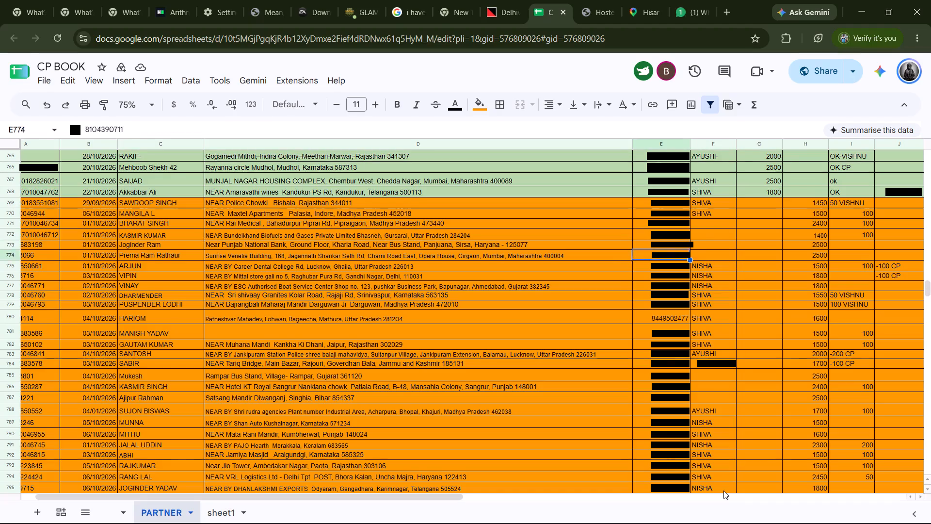
key(Down)
key(Down)
key(Down)
key(Down)
key(Down)
key(Down)
key(Down)
key(Down)
key(Down)
key(Down)
key(Down)
key(Down)
key(Down)
key(Down)
key(Down)
key(Down)
key(Down)
key(Down)
key(Down)
key(Down)
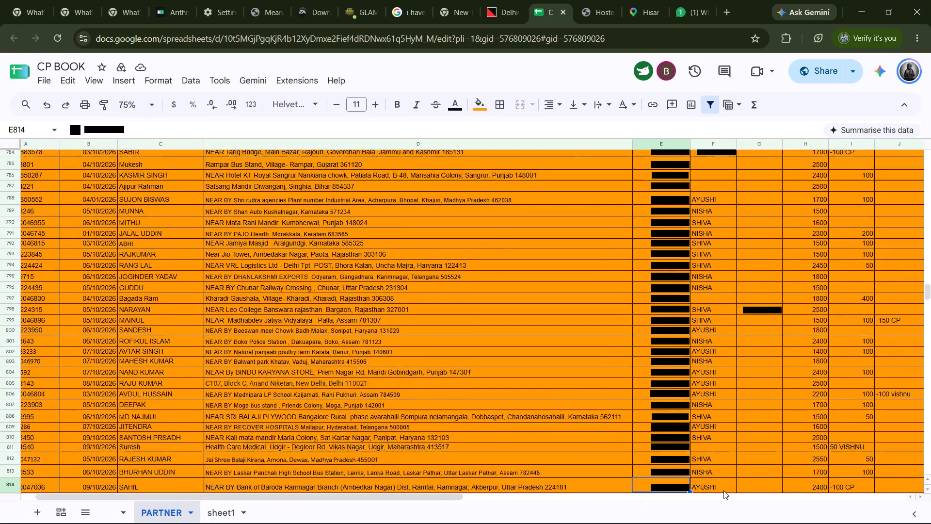
key(Down)
key(Down)
key(Down)
key(Down)
key(Down)
key(Down)
key(Down)
key(Down)
key(Down)
key(Down)
key(Down)
key(Down)
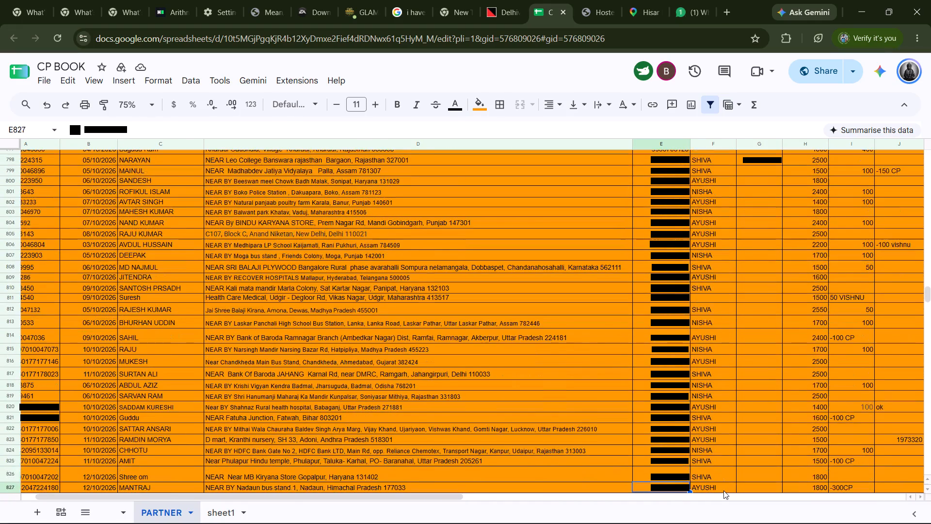
Review the contact numbers in column E and the agents beside them from row 827 back up to row 778.
key(Up)
key(Up)
key(Up)
key(Up)
key(Up)
key(Up)
key(Up)
key(Up)
key(Up)
key(Up)
key(Up)
key(Up)
key(Up)
key(Up)
key(Up)
key(Up)
key(Up)
key(Up)
key(Up)
key(Up)
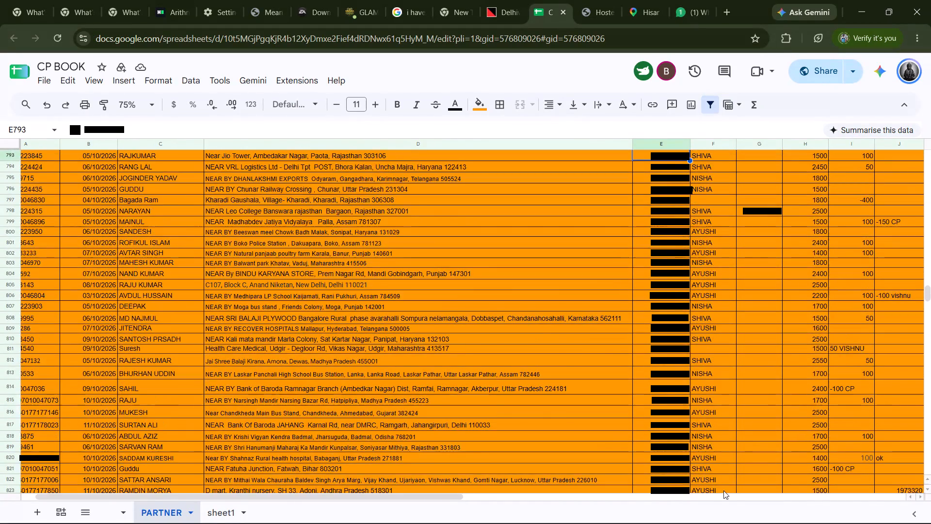
key(Up)
key(Up)
key(Up)
key(Up)
key(Up)
key(Up)
key(Up)
key(Down)
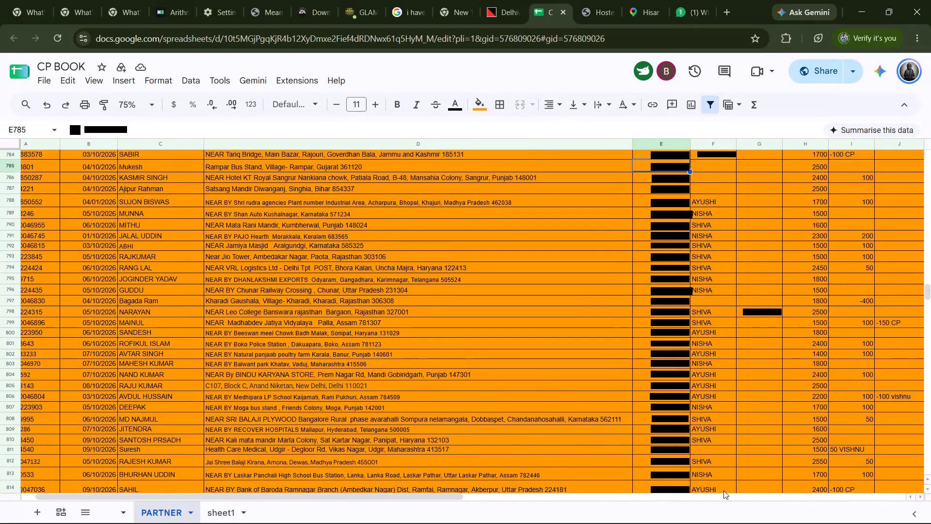
key(Up)
key(Up)
key(Up)
key(Up)
key(Up)
key(Up)
key(Up)
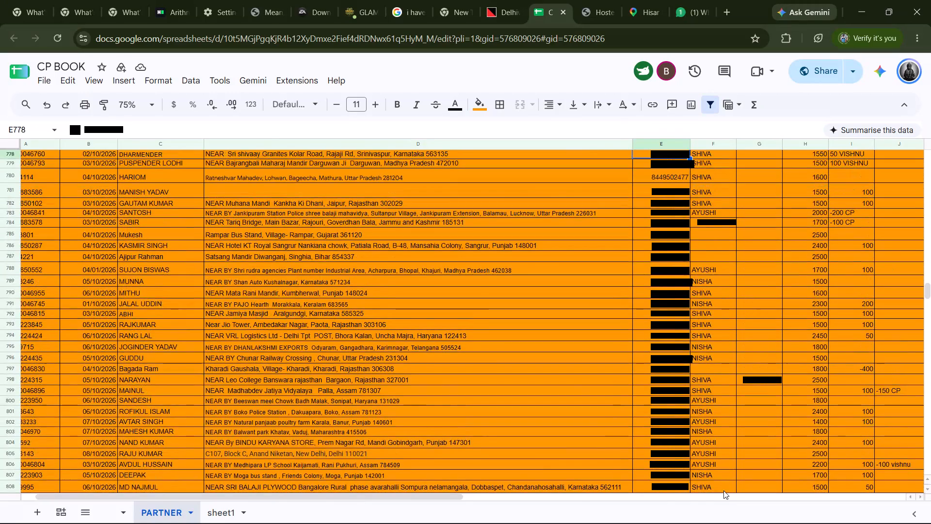
Examine the addresses in column D between rows 781 and 770, and recheck row 772's details, ending on contact cell E772.
key(Left)
key(Up)
key(Up)
key(Down)
key(Down)
key(Down)
key(Down)
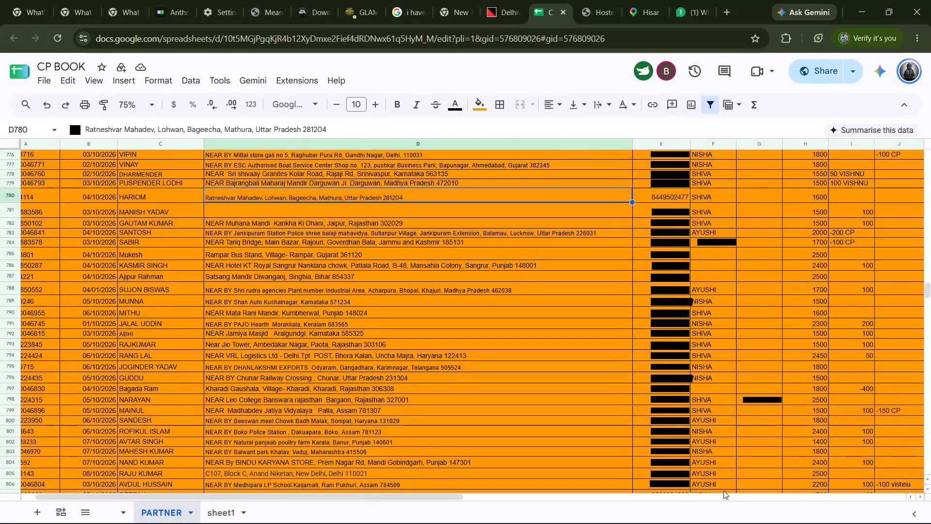
key(Down)
key(Up)
key(Up)
key(Up)
key(Up)
key(Up)
key(Up)
key(Up)
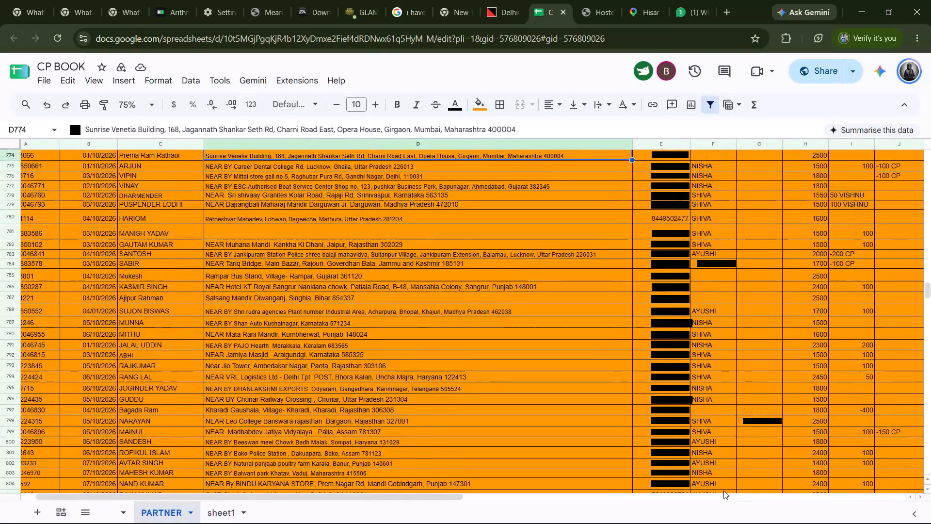
key(Up)
key(Up)
key(Up)
key(Up)
key(Down)
key(Down)
key(Left)
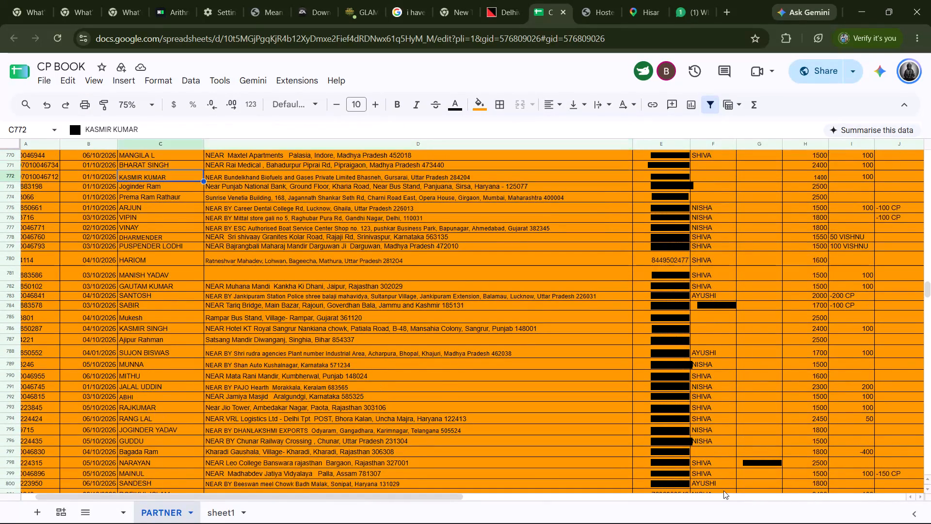
key(Left)
key(Right)
key(Right)
key(Right)
key(Right)
key(Left)
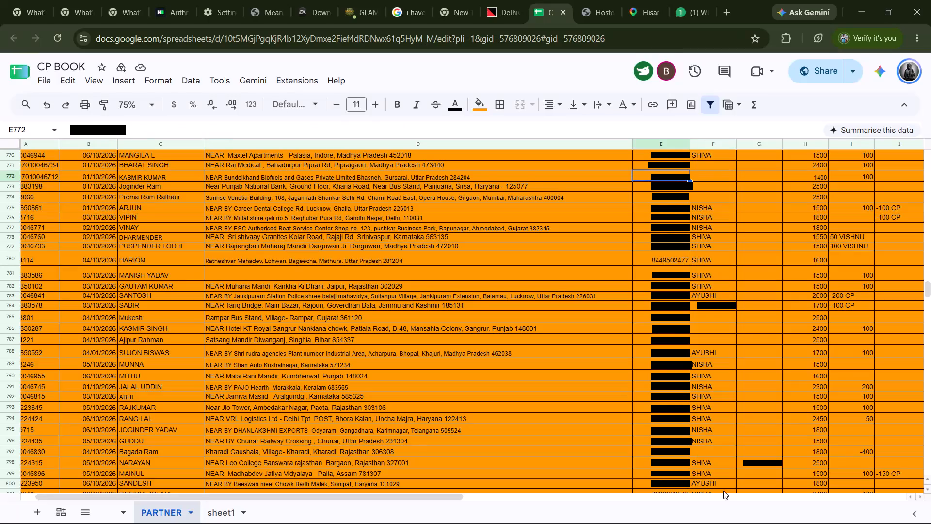
Look down column E's contact numbers from row 772 through the remaining October orders to the Nov 2026 heading.
key(Down)
key(Down)
key(Down)
key(Down)
key(Down)
key(Down)
key(Down)
key(Down)
key(Down)
key(Down)
key(Down)
key(Down)
key(Down)
key(Down)
key(Down)
key(Down)
key(Down)
key(Down)
key(Down)
key(Down)
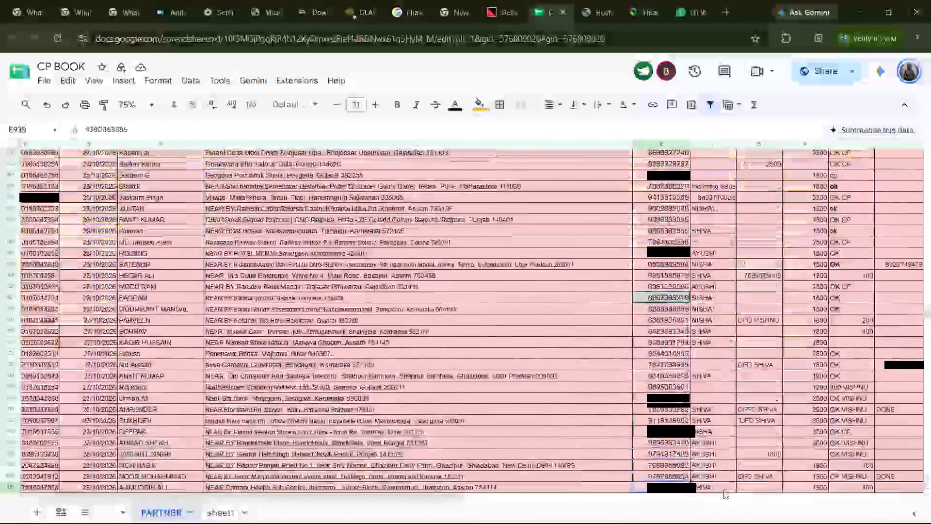
key(Down)
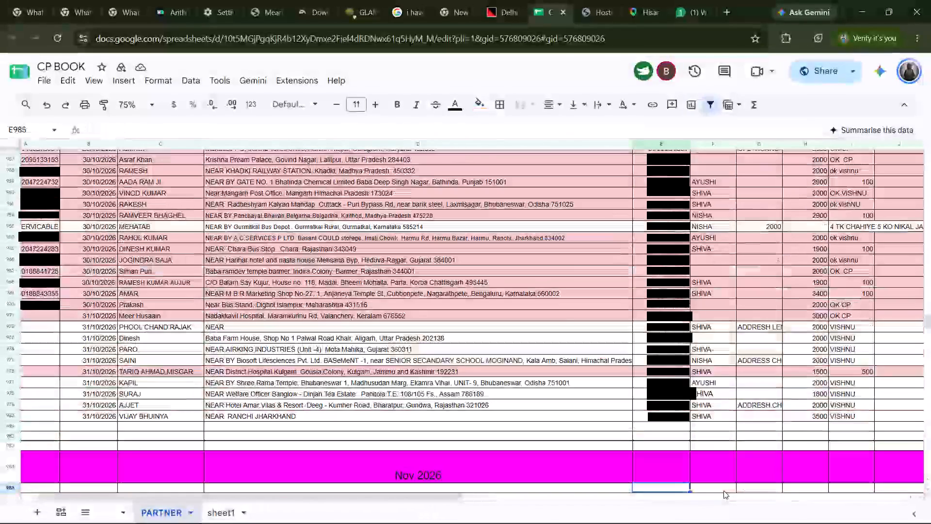
Look through the November order rows below the Nov 2026 heading, ending on the last filled contact cell, E1005.
key(Up)
key(Down)
key(Down)
key(Down)
key(Down)
key(Down)
key(Down)
key(Down)
key(Down)
key(Down)
key(Down)
key(Down)
key(Down)
key(Down)
key(Down)
key(Down)
key(Down)
key(Down)
key(Down)
key(Down)
key(Down)
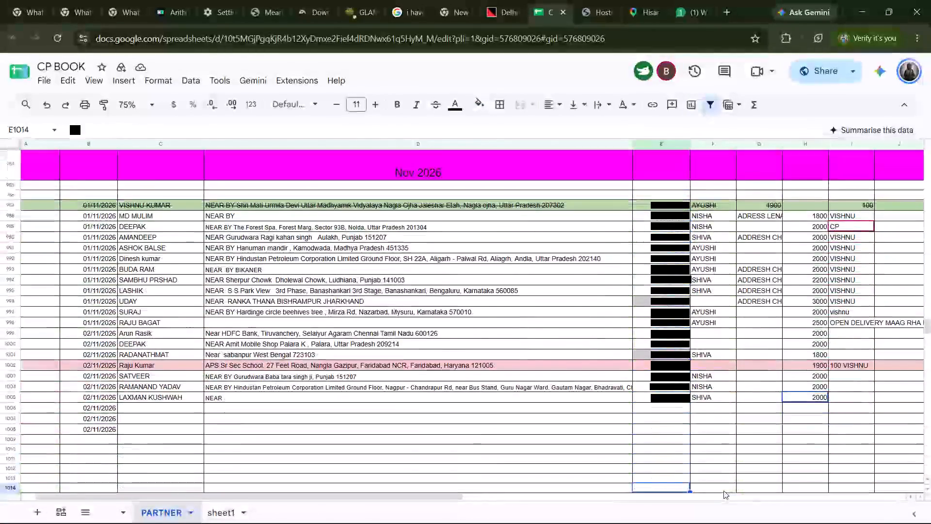
key(Up)
key(Up)
key(Up)
key(Up)
key(Up)
key(Up)
key(Up)
key(Up)
key(Up)
key(Up)
key(Up)
key(Up)
key(Up)
key(Up)
key(Up)
key(Up)
key(Down)
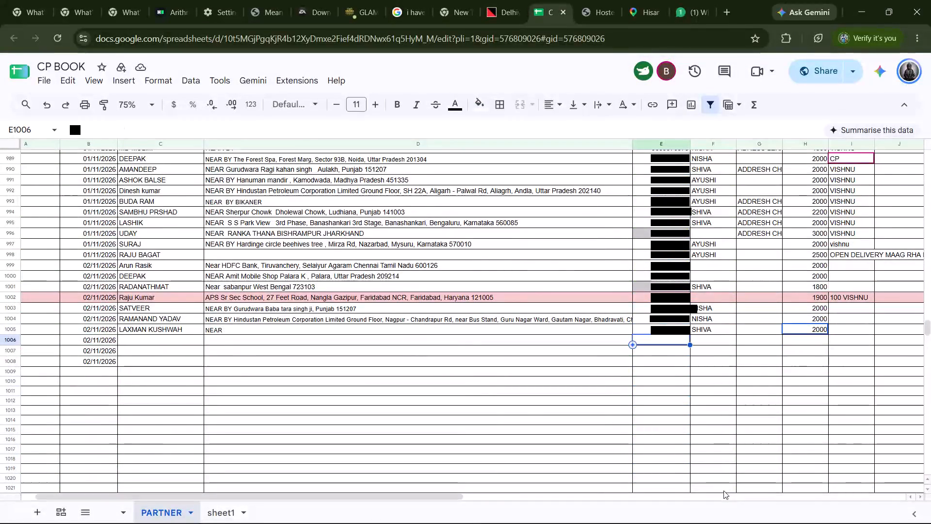
key(Up)
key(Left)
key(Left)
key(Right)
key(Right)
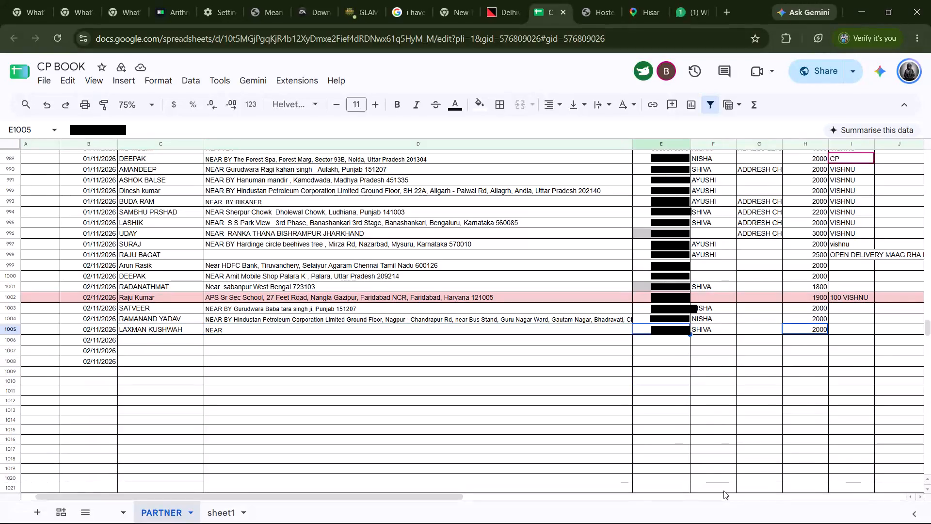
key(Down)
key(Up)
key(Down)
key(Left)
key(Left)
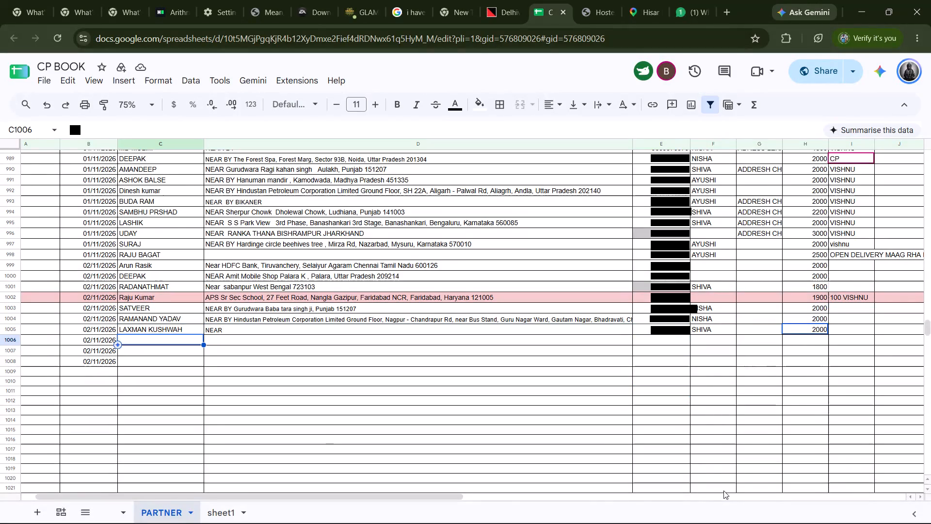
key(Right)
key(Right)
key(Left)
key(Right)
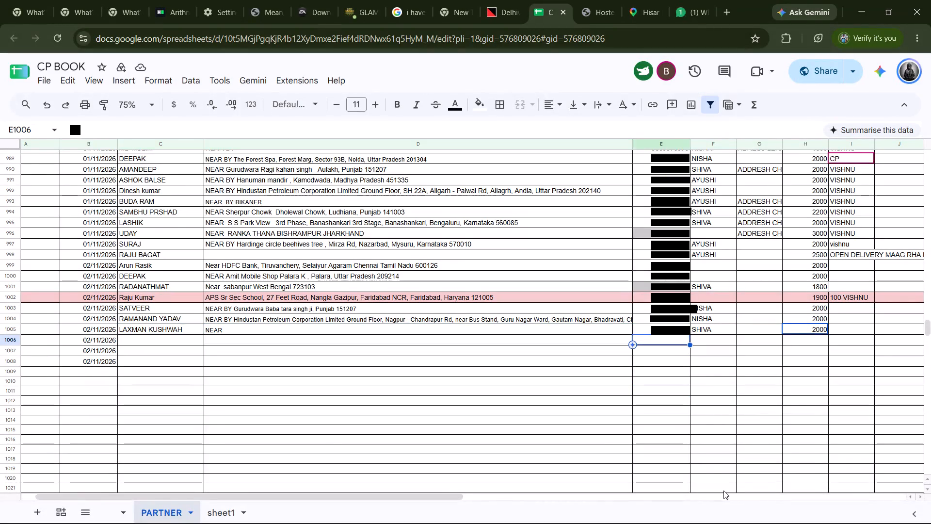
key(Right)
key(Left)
Switch to the voice clearity Connected Call page and check the callers and receivers of the live calls.
click(604, 12)
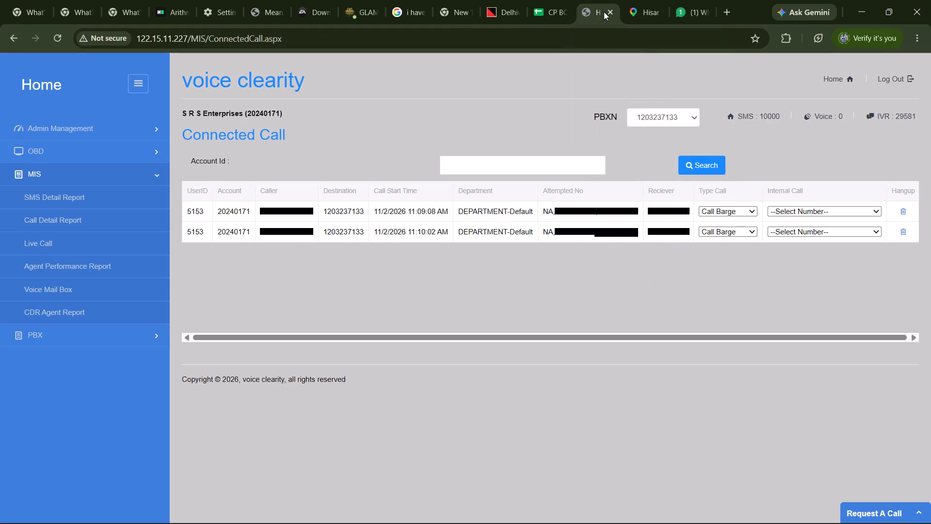
click(772, 153)
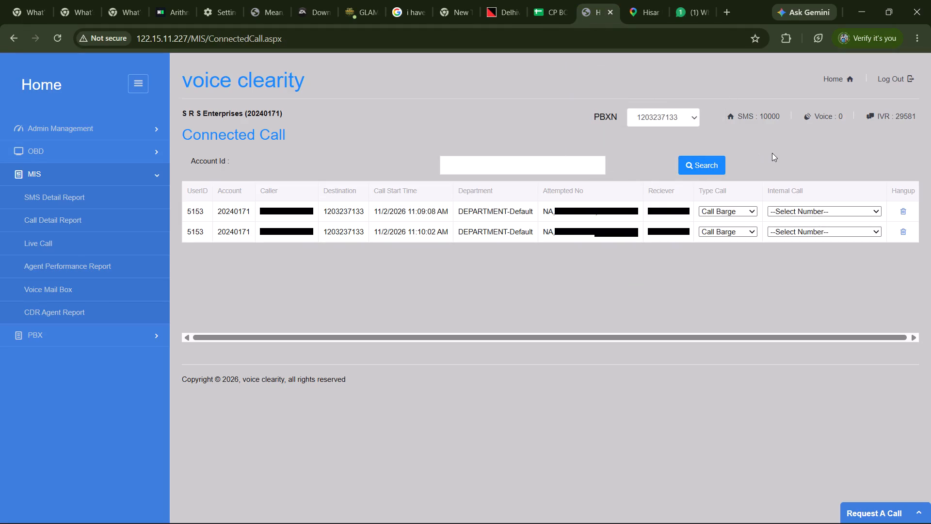
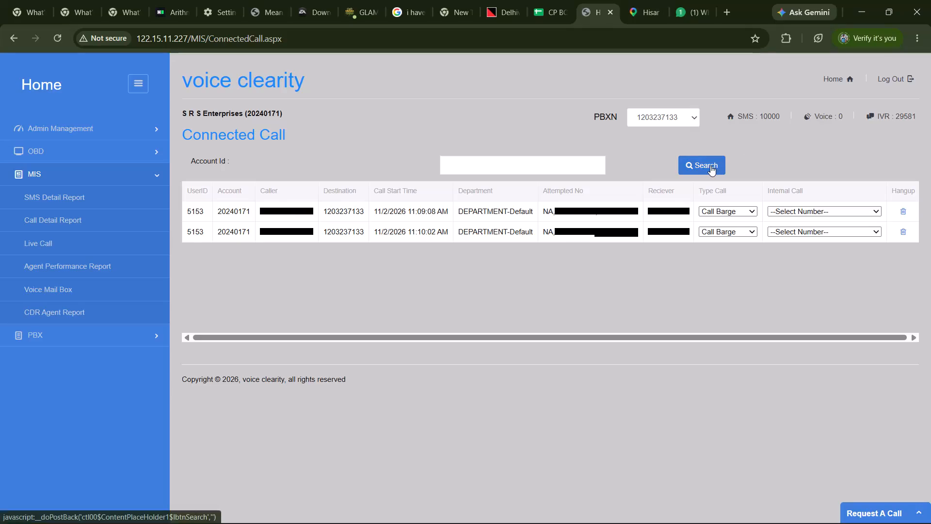
click(710, 165)
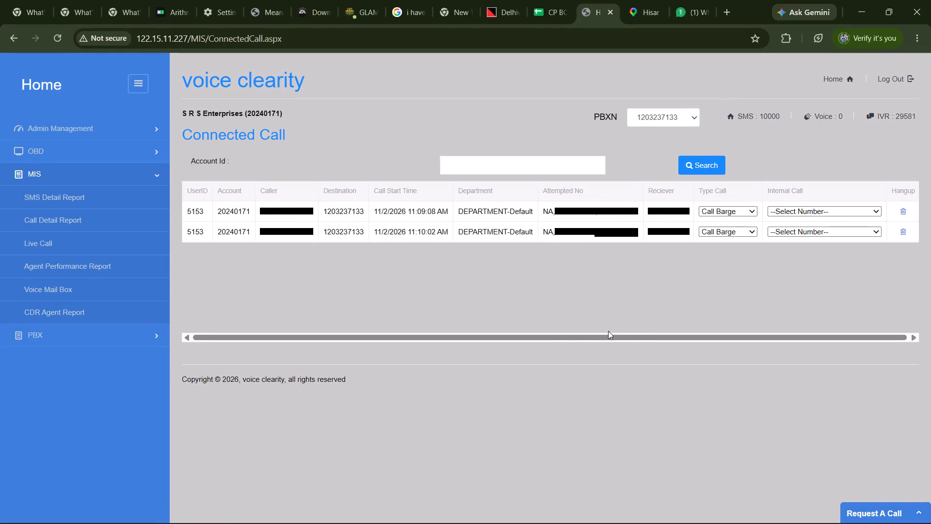
drag(559, 337, 592, 331)
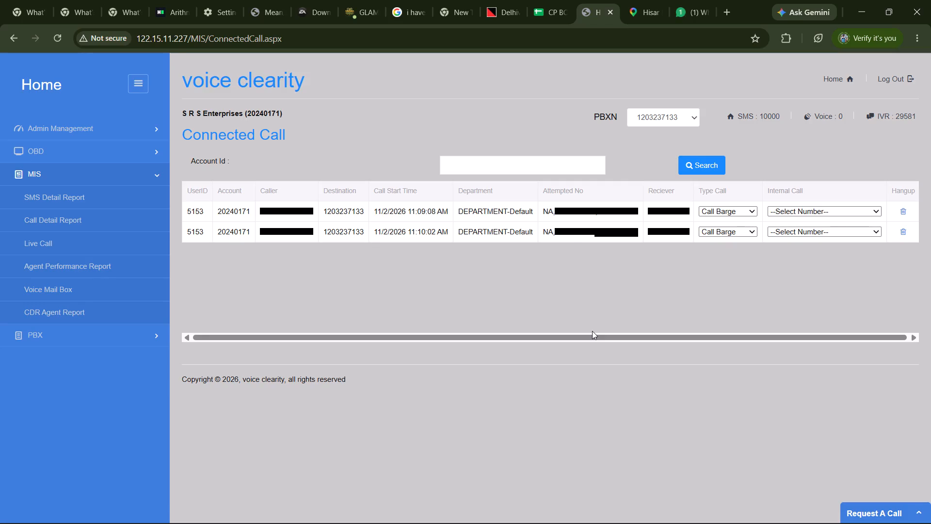
click(709, 168)
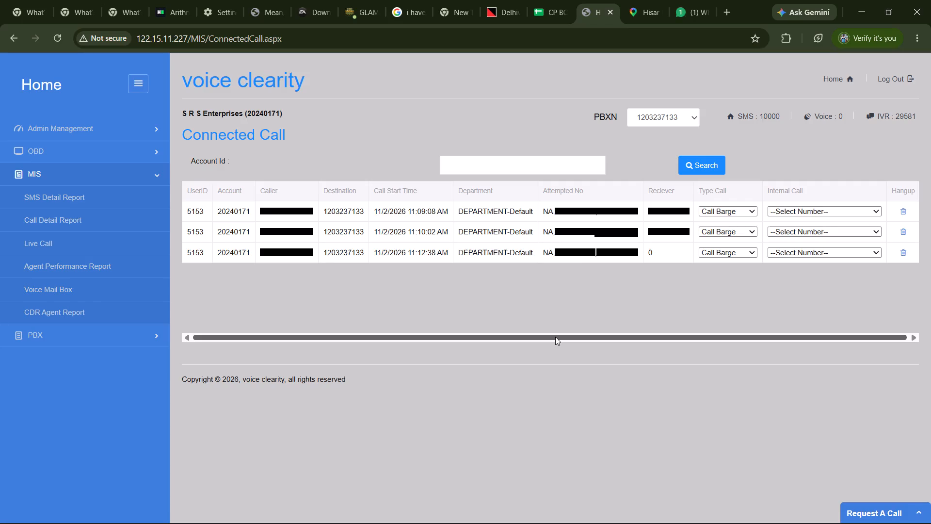
Refresh the Connected Call list with the Account Id left blank and check the receivers of the live calls.
click(711, 170)
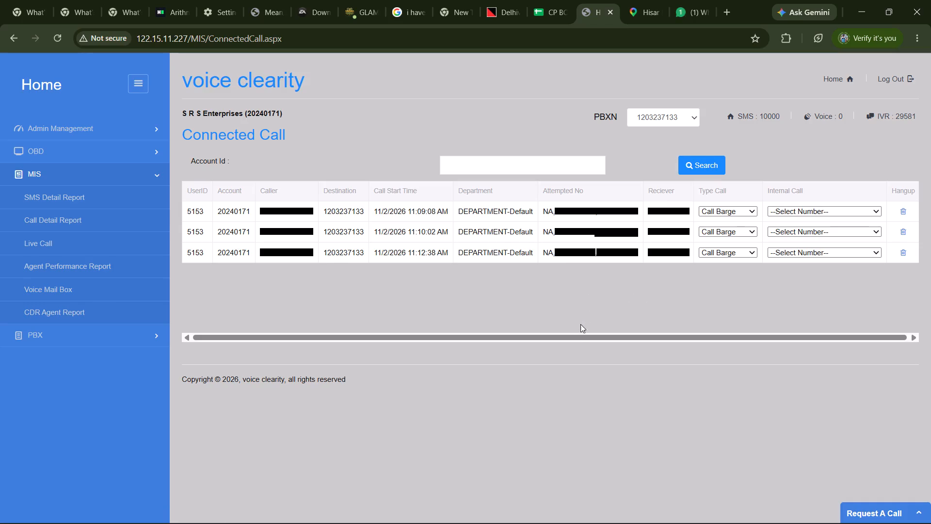
drag(578, 339, 559, 342)
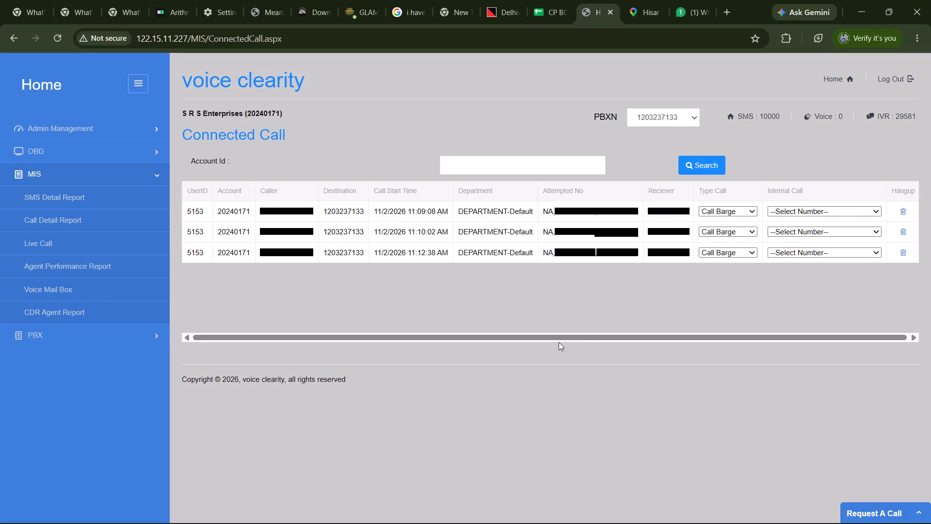
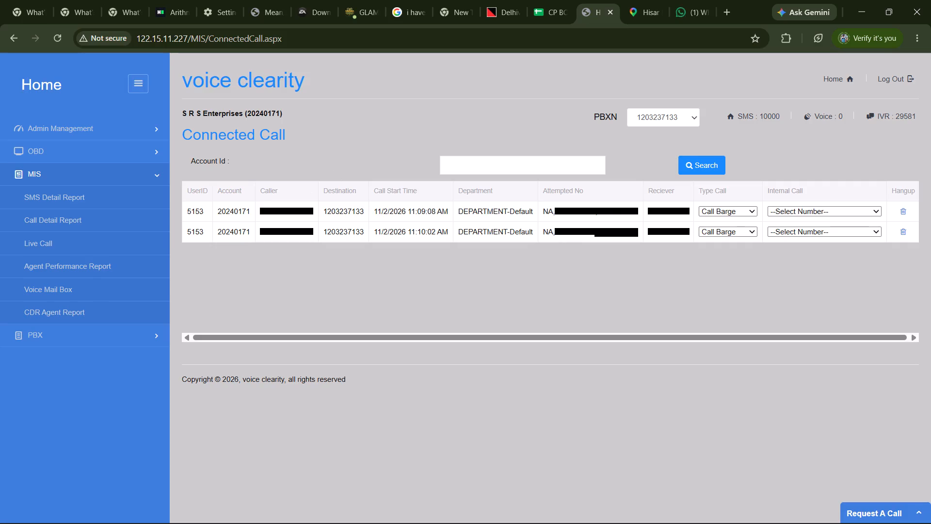
Copy the caller's number from the connected call that started at 11:09:08 AM.
double_click(300, 210)
key(ctrl+c)
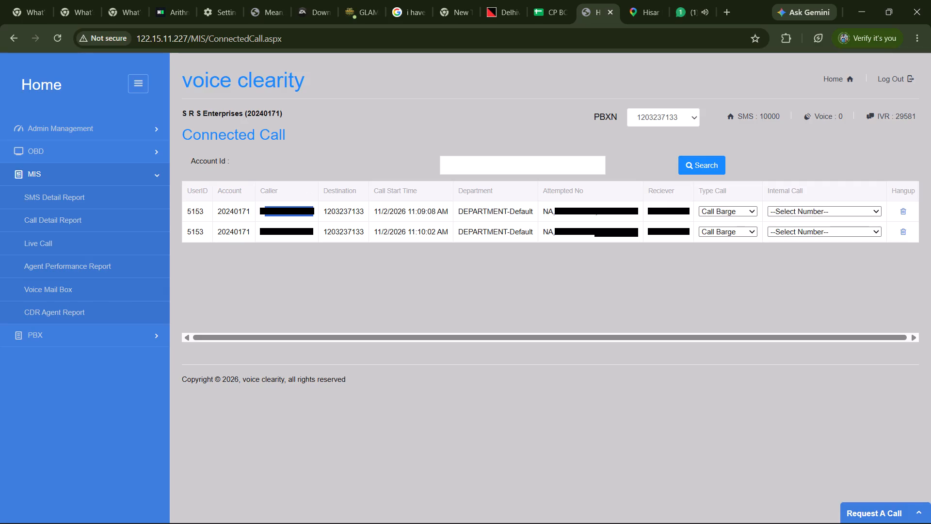
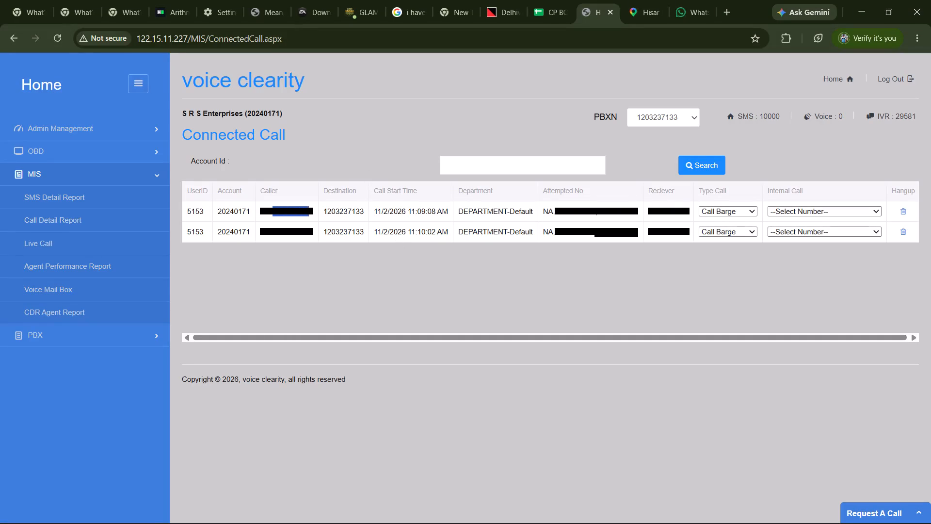
Copy the caller's number from the connected call that started at 11:09:08 AM.
drag(309, 211, 316, 211)
key(ctrl+c)
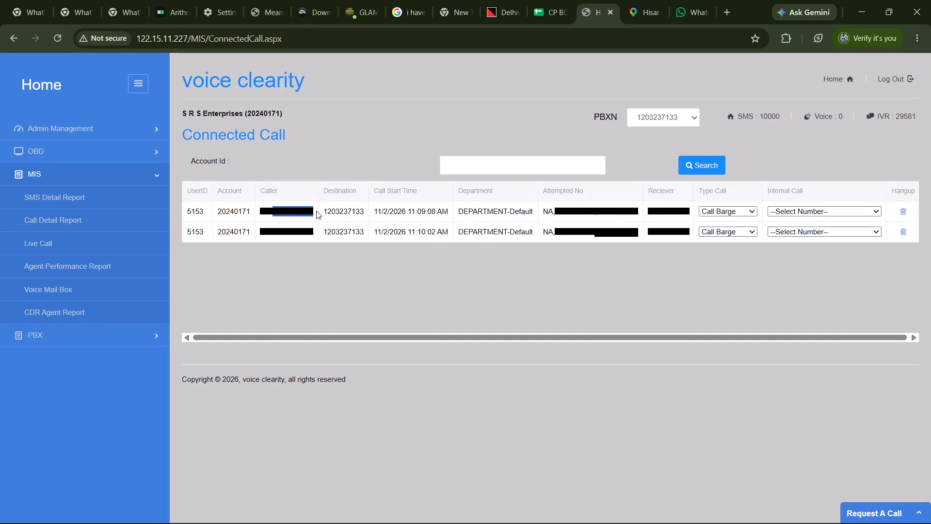
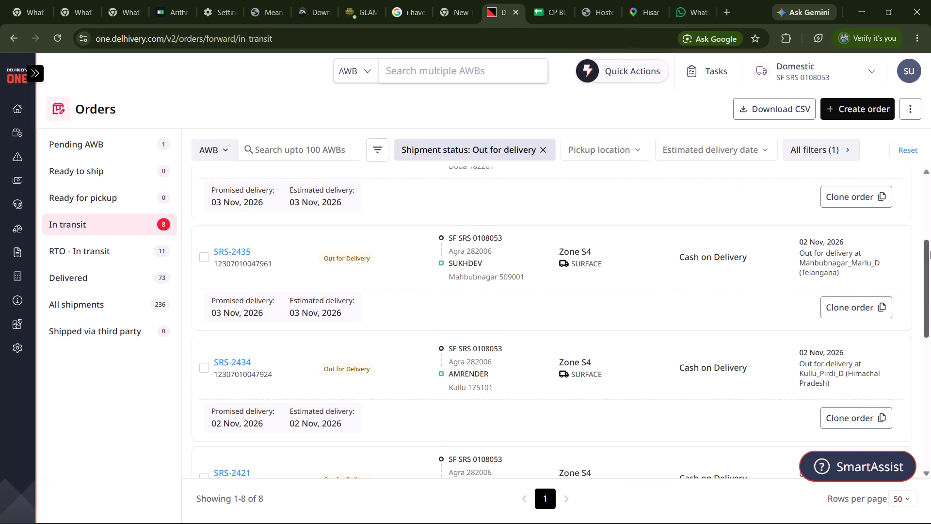
drag(930, 251, 929, 246)
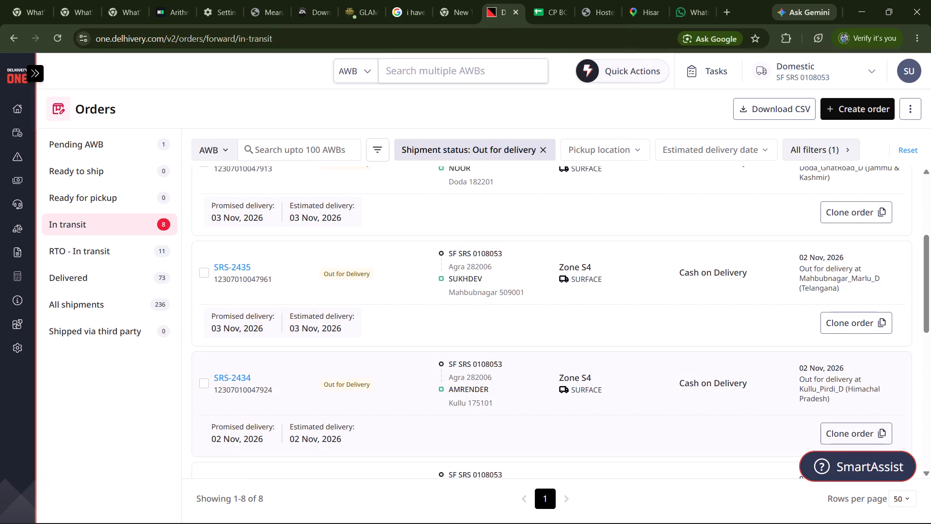
double_click(263, 389)
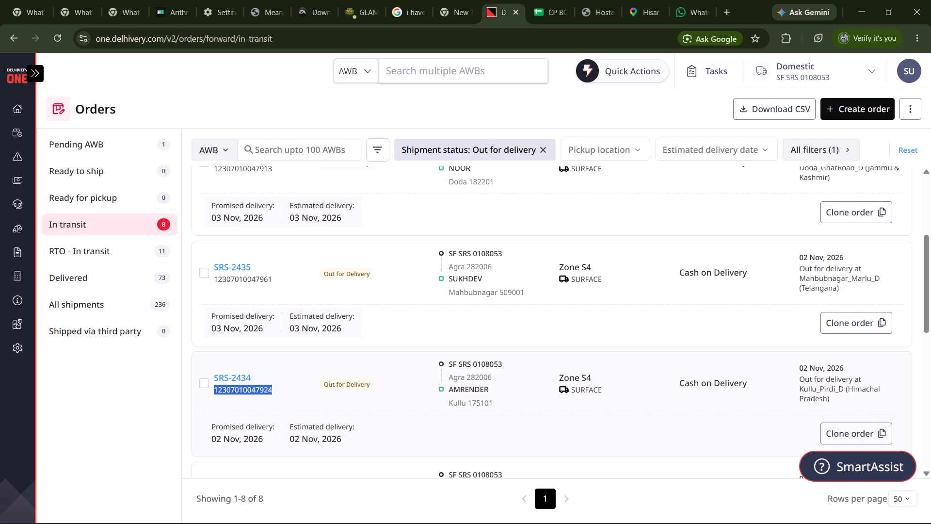
key(ctrl+c)
key(ctrl+c)
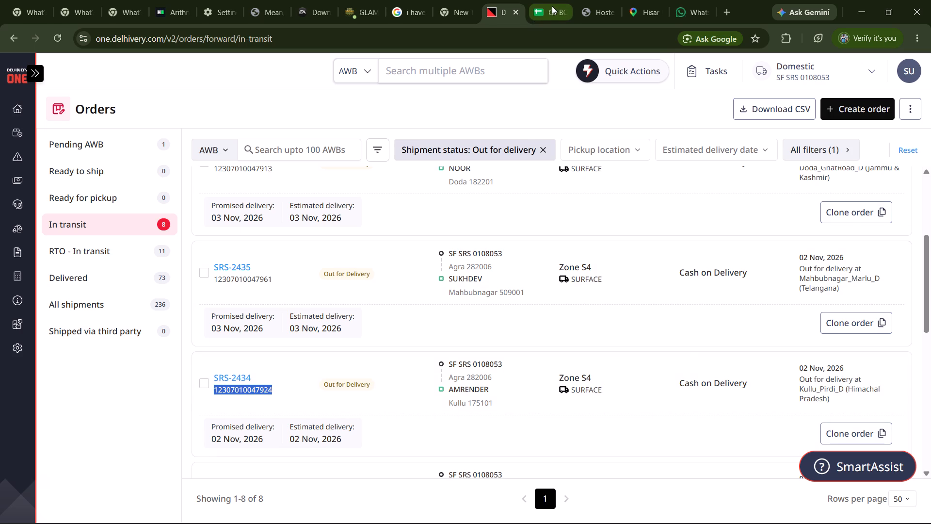
click(552, 6)
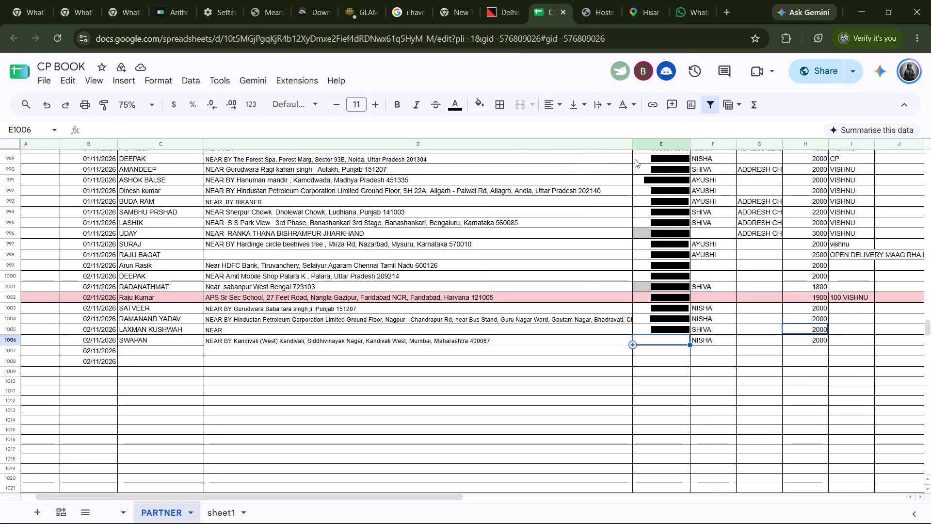
key(ctrl+f)
key(ctrl+v)
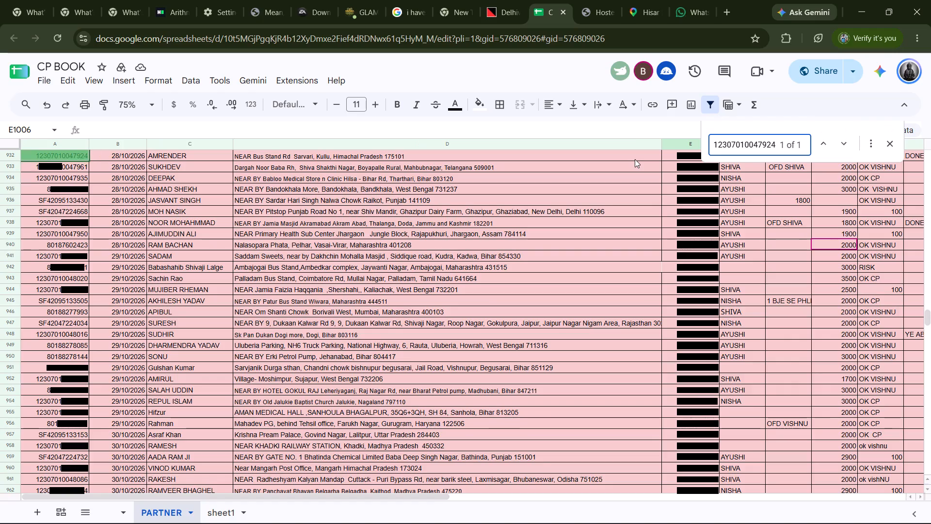
key(Left)
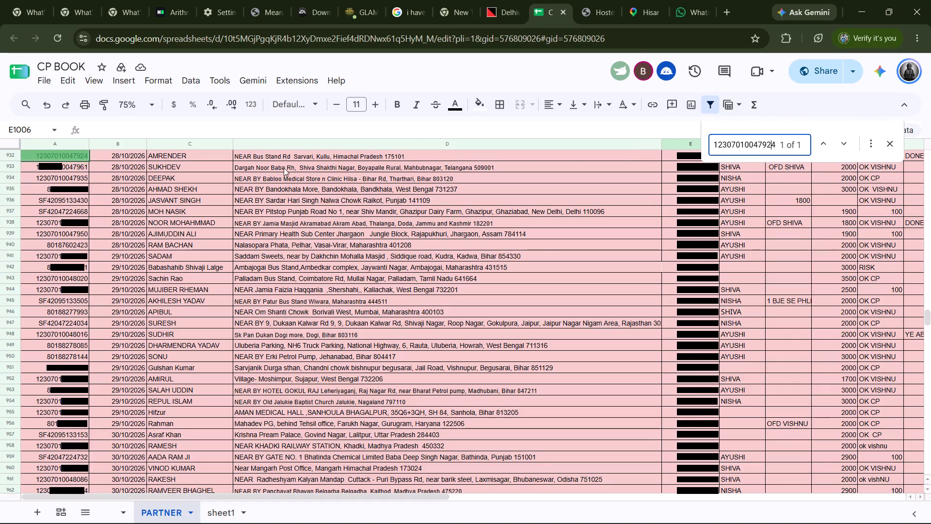
click(215, 156)
key(Up)
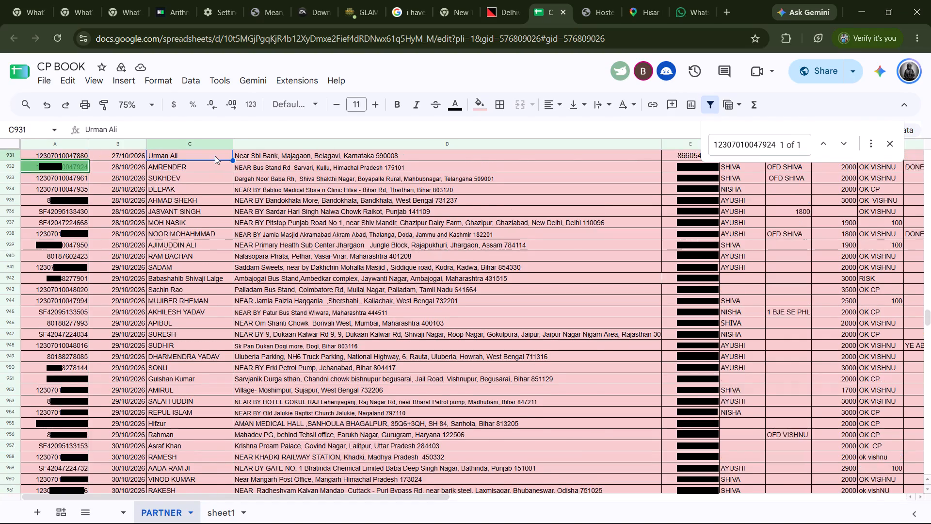
key(Up)
key(Down)
key(Down)
Examine row 932's address, contact, agent, out-for-delivery note, amount and status entries.
key(Right)
key(Right)
key(Right)
key(Right)
key(Right)
key(Right)
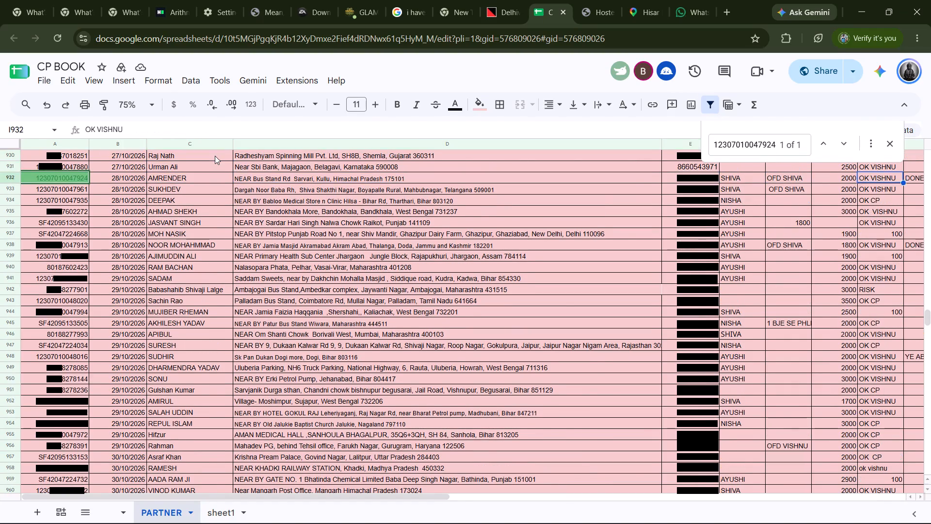
key(Right)
key(Left)
key(Left)
key(Left)
key(Left)
key(Left)
key(Left)
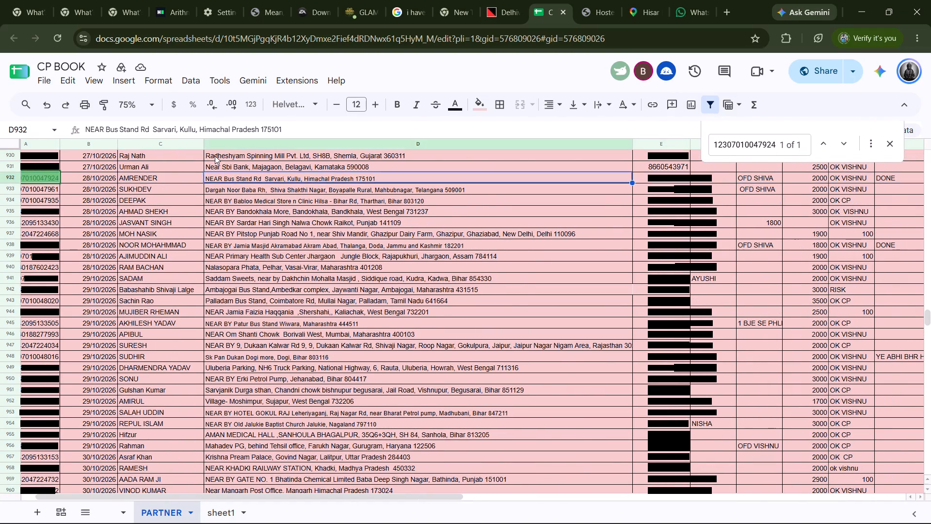
key(Left)
key(Right)
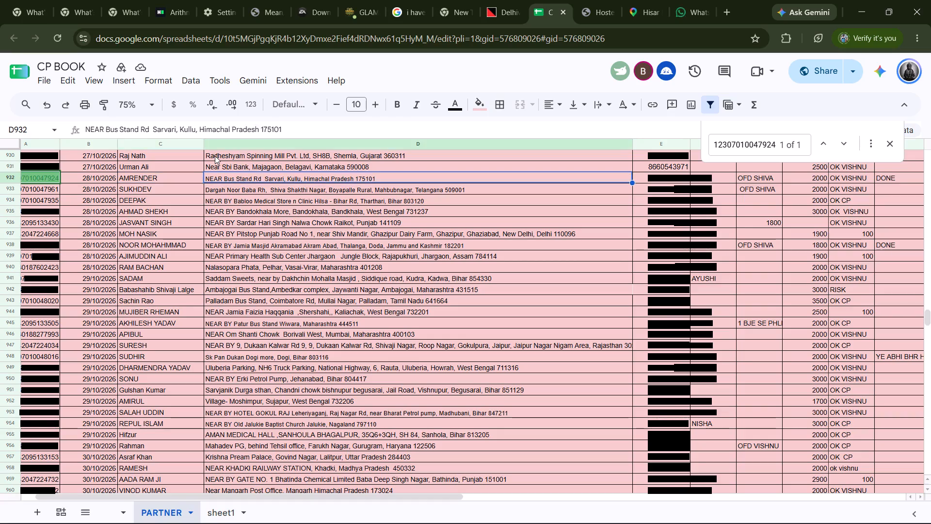
key(Right)
key(Right)
key(Right)
key(Right)
key(Right)
key(Right)
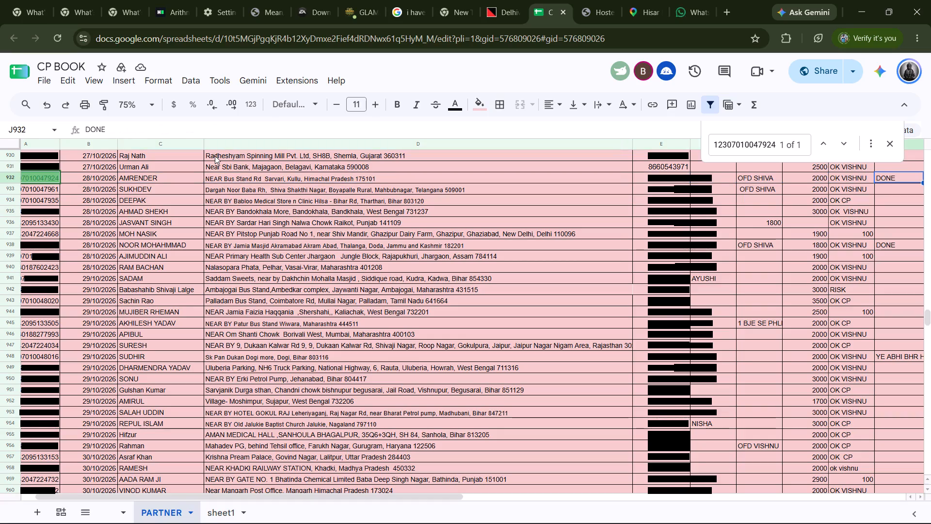
key(Left)
key(Left)
key(Left)
key(Left)
key(Left)
key(Left)
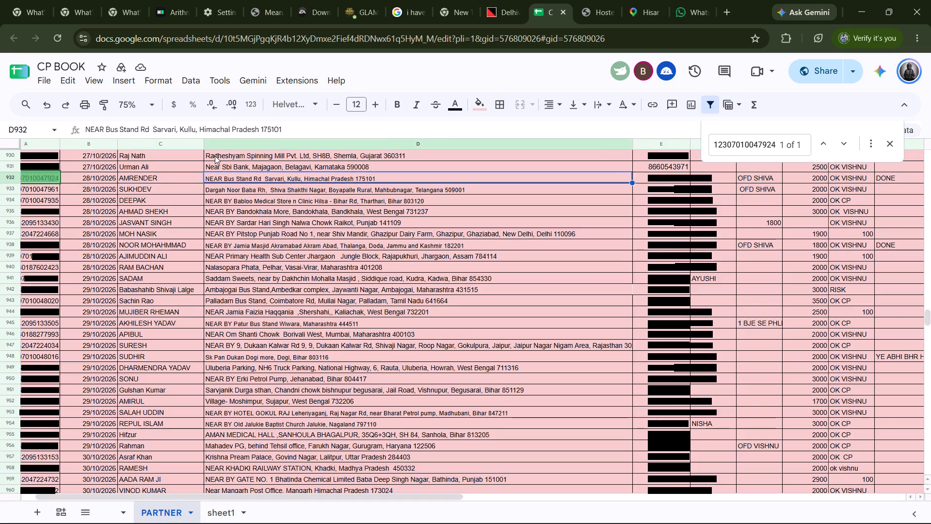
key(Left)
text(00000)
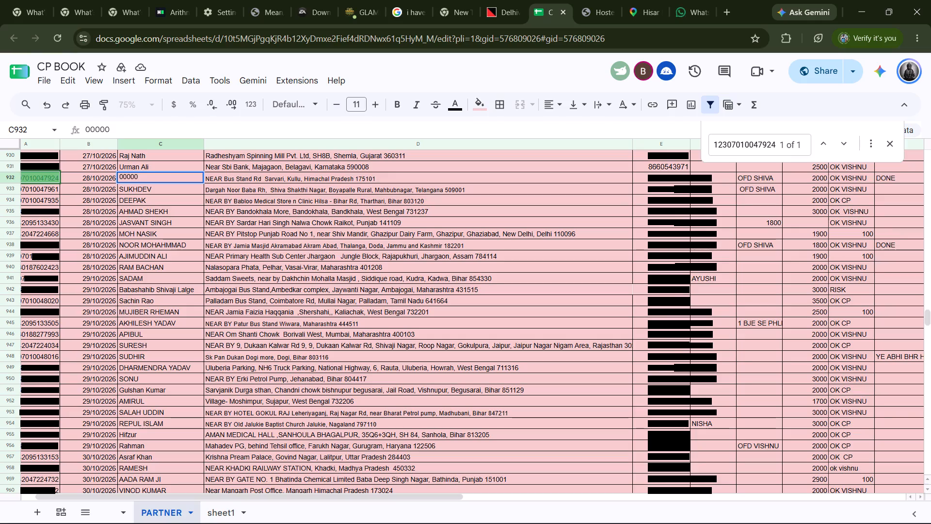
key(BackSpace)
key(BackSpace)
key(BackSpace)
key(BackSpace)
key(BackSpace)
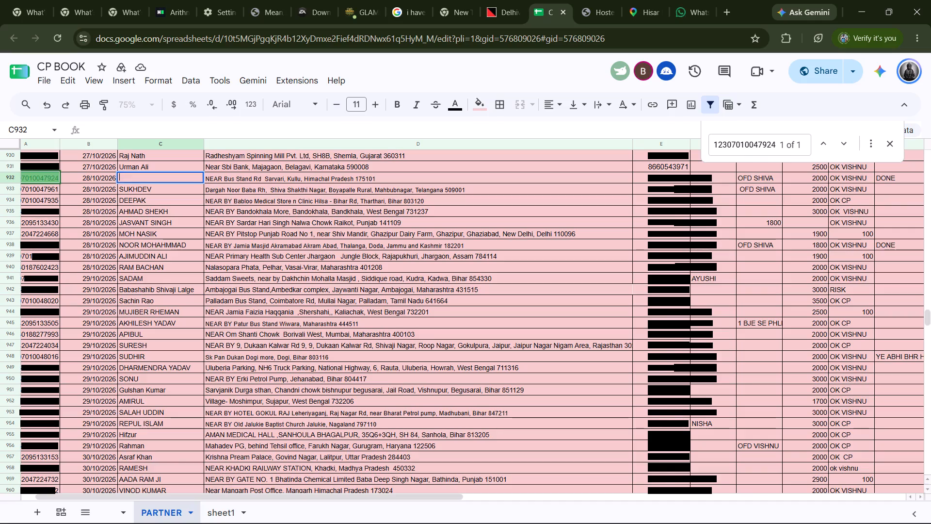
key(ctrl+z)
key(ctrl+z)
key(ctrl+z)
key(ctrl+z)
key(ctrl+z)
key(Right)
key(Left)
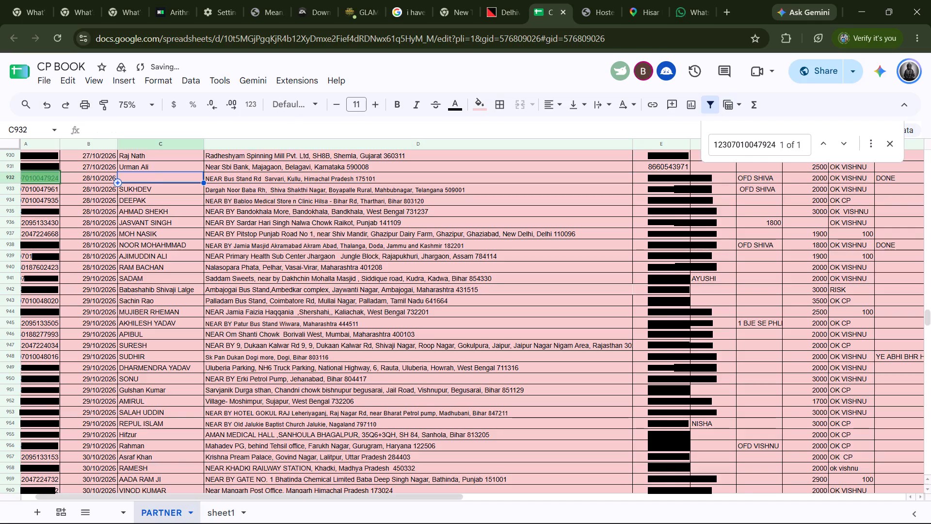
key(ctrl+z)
Enter a contact phone number in column K of row 932, beside the DONE mark.
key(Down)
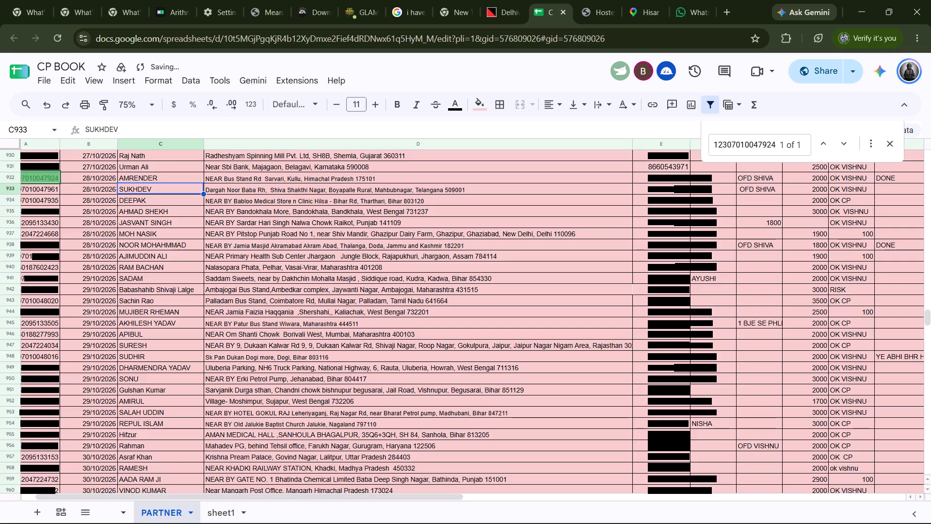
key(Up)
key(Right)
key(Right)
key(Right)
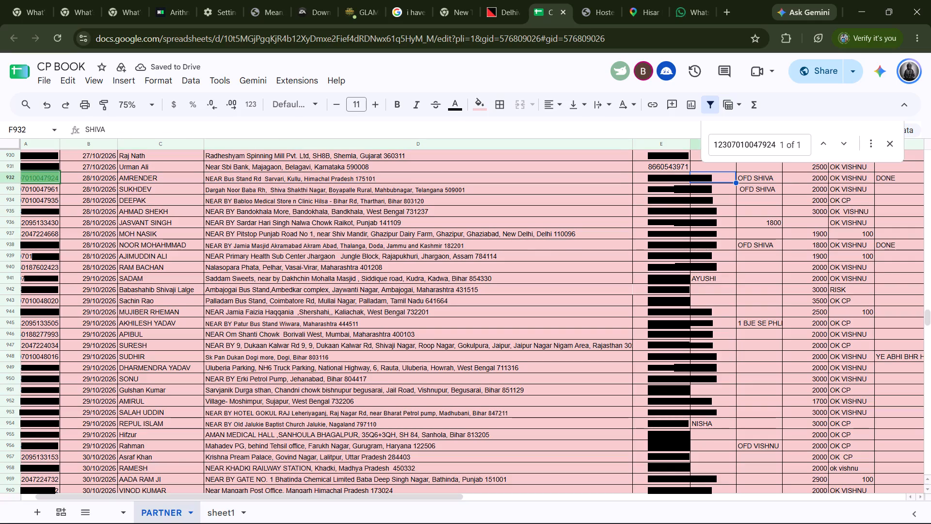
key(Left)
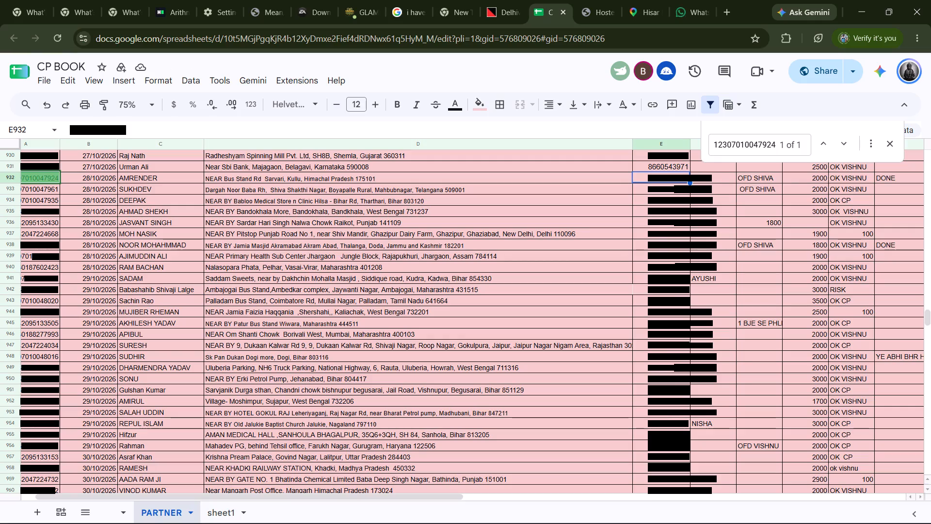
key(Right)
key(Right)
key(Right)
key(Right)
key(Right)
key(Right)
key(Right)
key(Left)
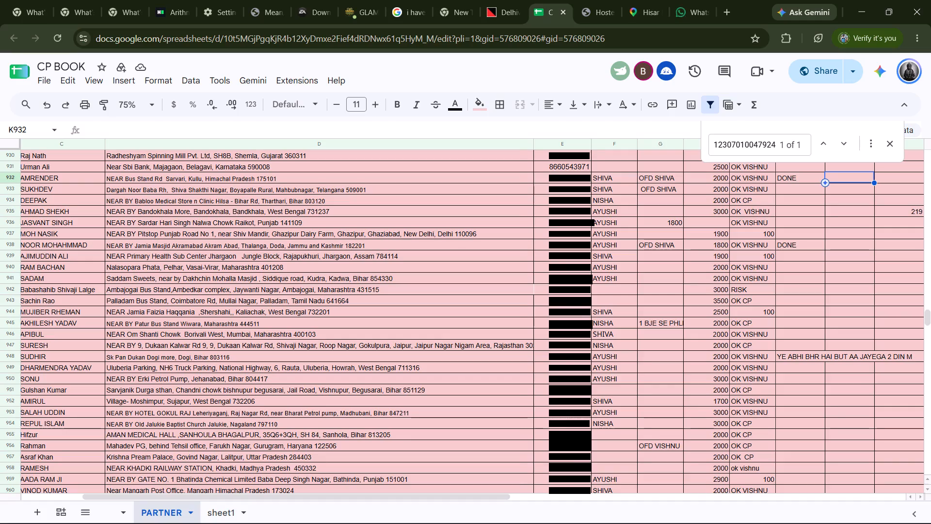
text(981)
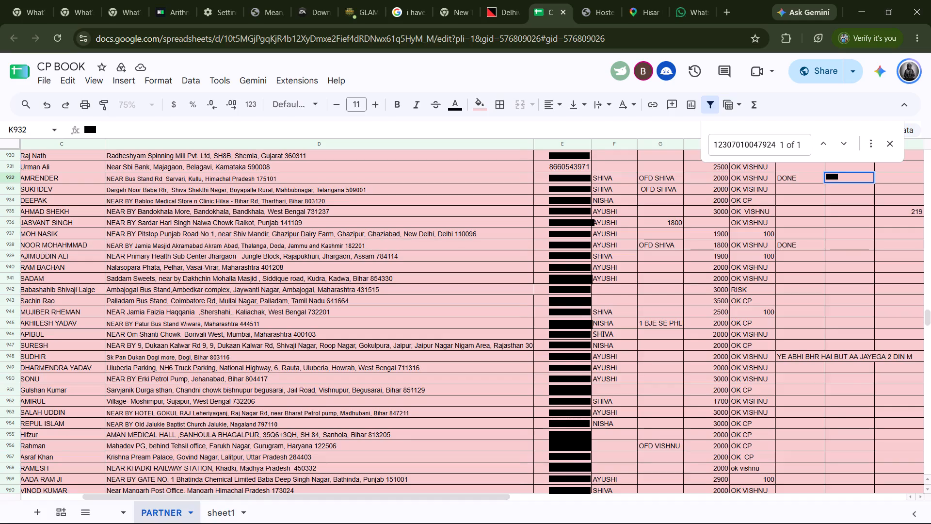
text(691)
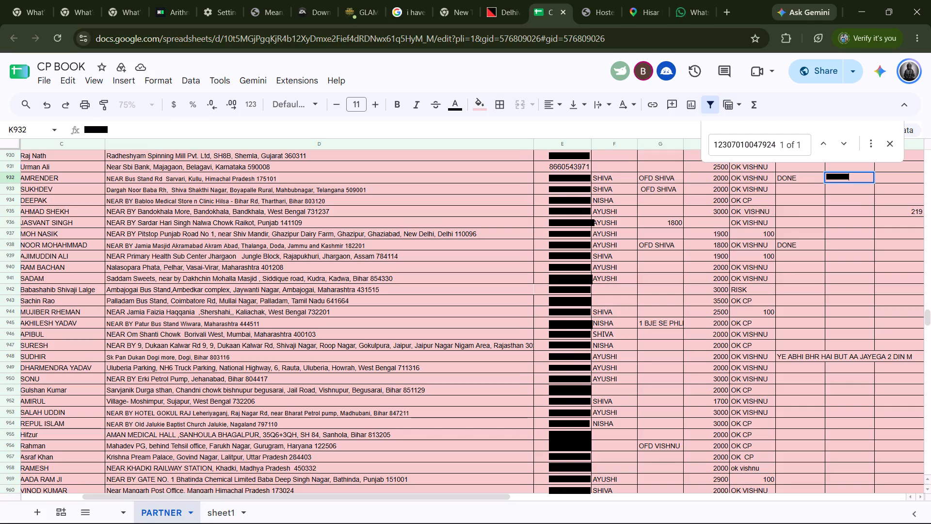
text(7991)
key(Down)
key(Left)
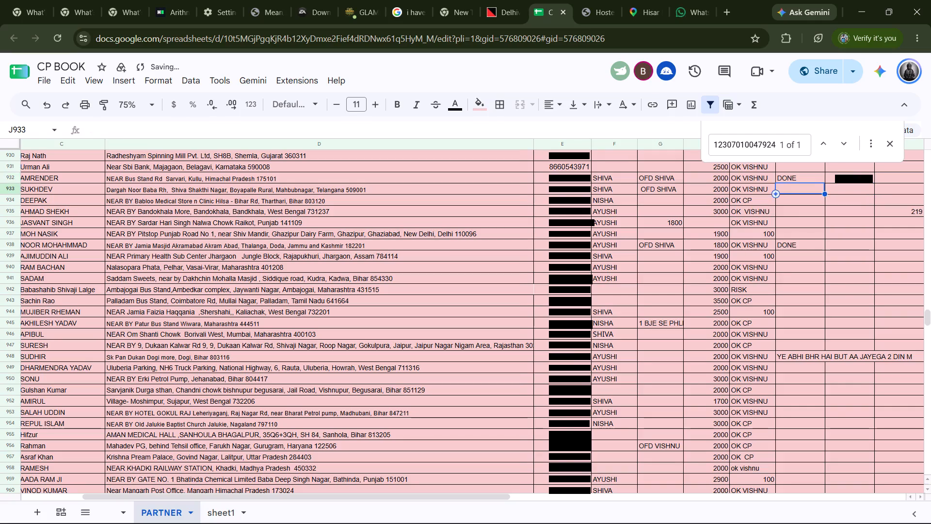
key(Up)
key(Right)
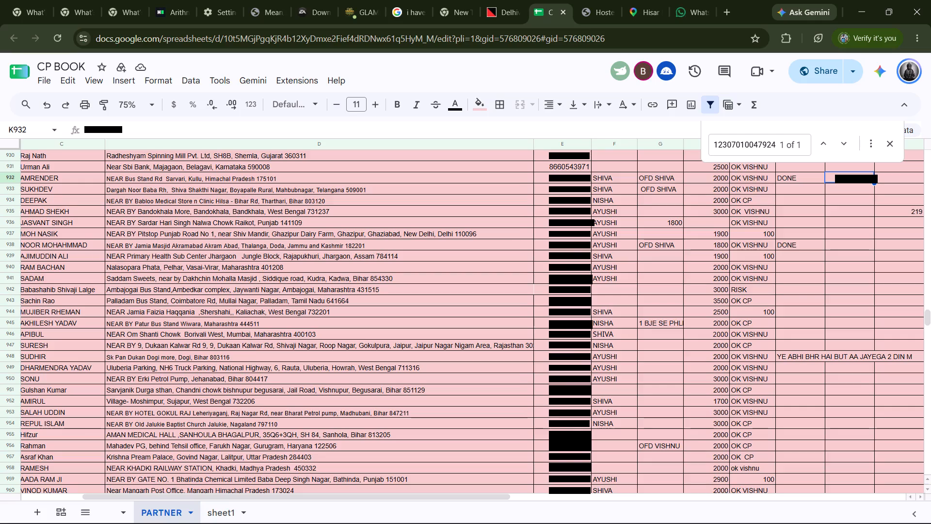
Check the contact number in column E and the customer entry of row 932.
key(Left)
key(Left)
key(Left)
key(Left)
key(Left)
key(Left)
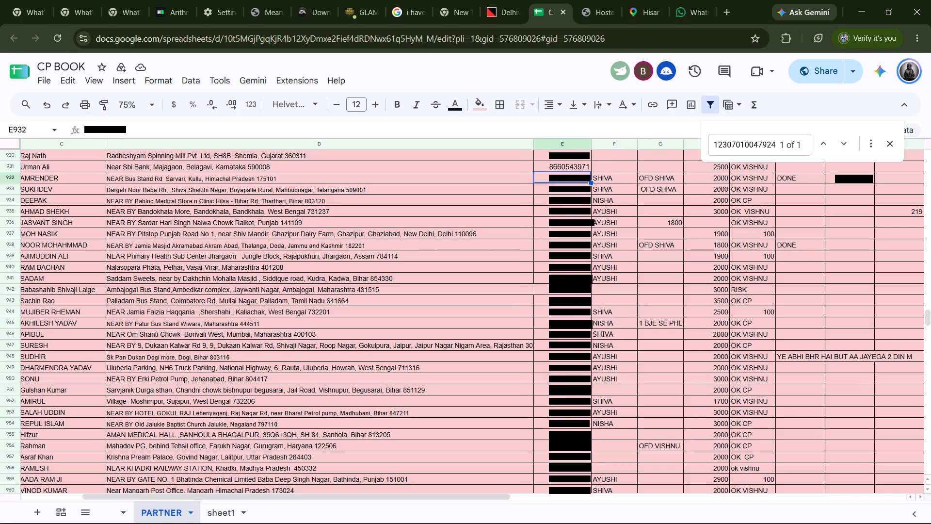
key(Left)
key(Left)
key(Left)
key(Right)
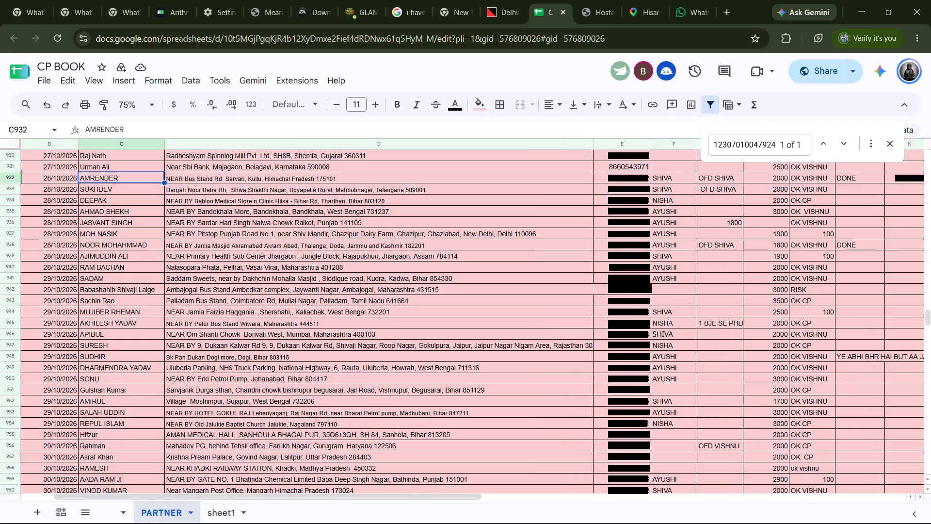
Look through the order rows from 932 up to 900, and back down to the Mahbubnagar order in row 933.
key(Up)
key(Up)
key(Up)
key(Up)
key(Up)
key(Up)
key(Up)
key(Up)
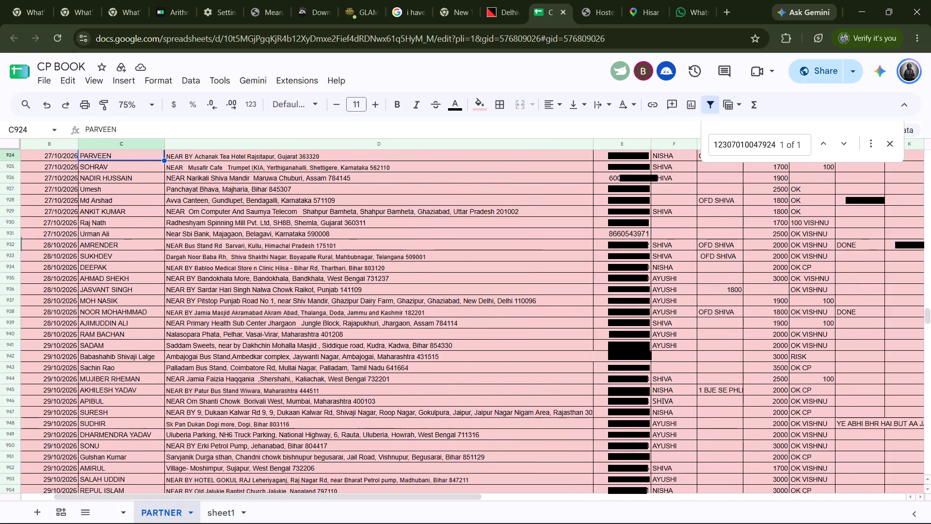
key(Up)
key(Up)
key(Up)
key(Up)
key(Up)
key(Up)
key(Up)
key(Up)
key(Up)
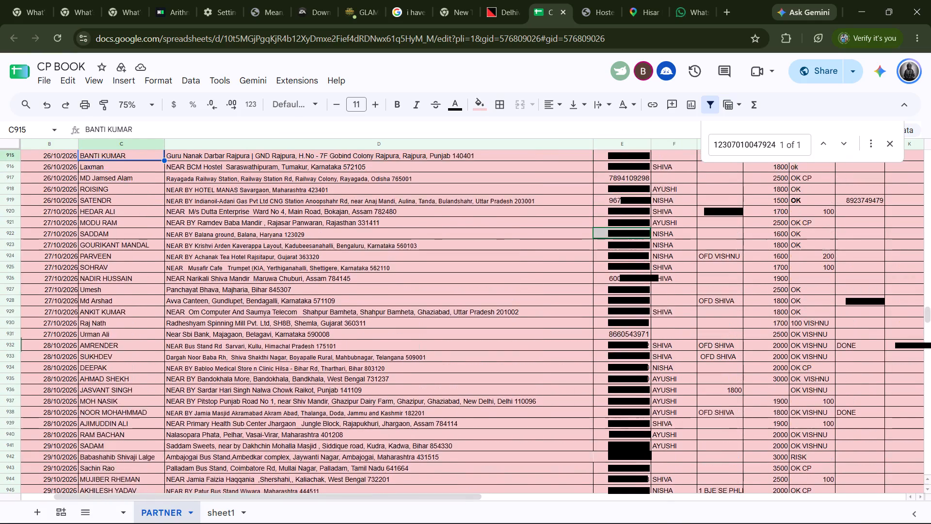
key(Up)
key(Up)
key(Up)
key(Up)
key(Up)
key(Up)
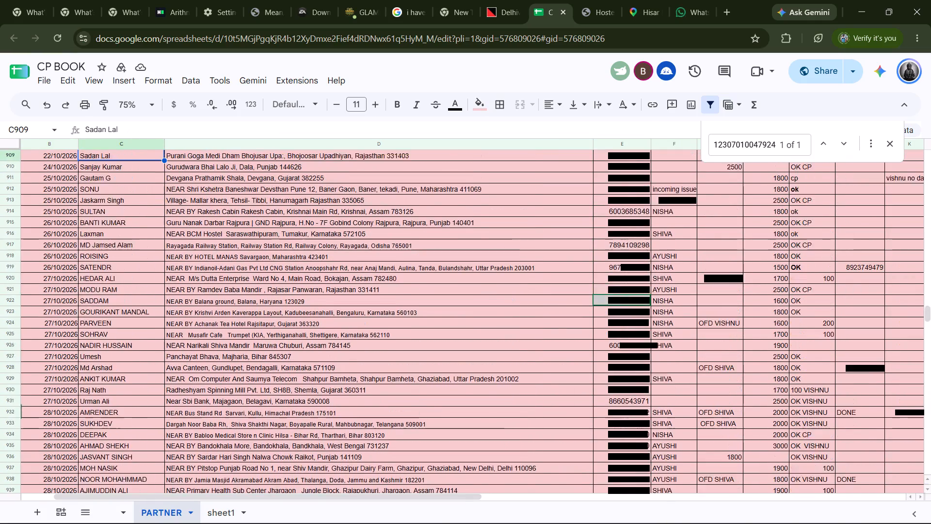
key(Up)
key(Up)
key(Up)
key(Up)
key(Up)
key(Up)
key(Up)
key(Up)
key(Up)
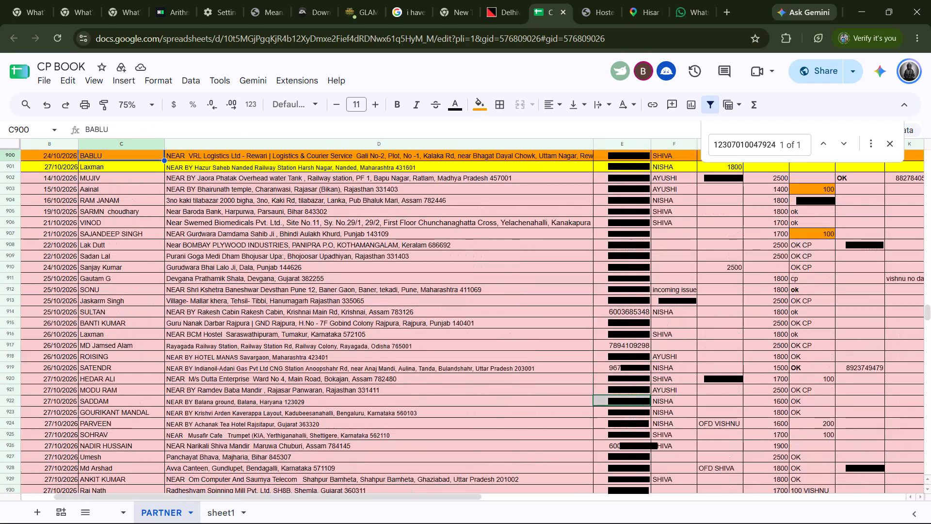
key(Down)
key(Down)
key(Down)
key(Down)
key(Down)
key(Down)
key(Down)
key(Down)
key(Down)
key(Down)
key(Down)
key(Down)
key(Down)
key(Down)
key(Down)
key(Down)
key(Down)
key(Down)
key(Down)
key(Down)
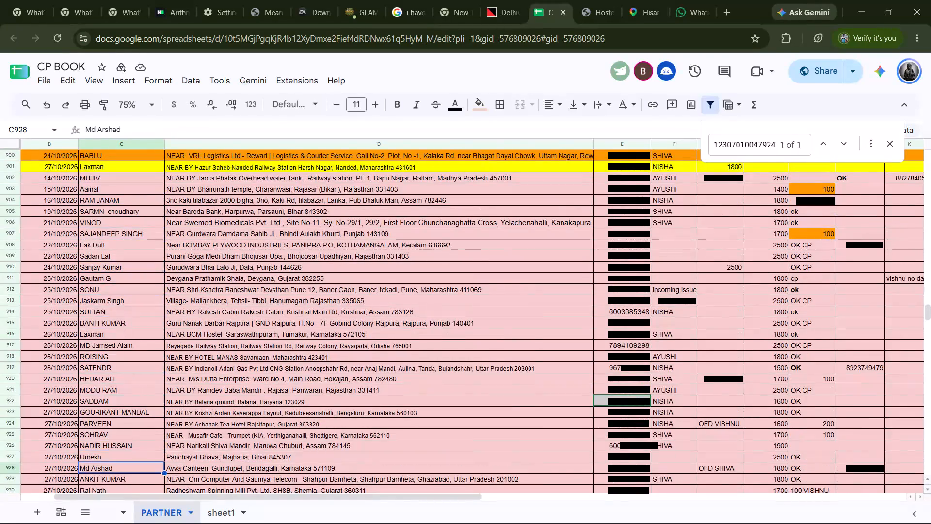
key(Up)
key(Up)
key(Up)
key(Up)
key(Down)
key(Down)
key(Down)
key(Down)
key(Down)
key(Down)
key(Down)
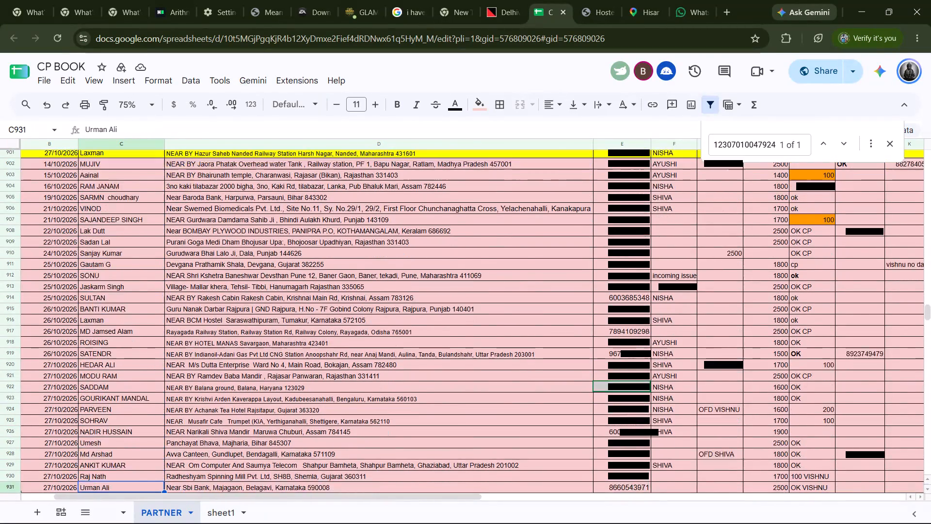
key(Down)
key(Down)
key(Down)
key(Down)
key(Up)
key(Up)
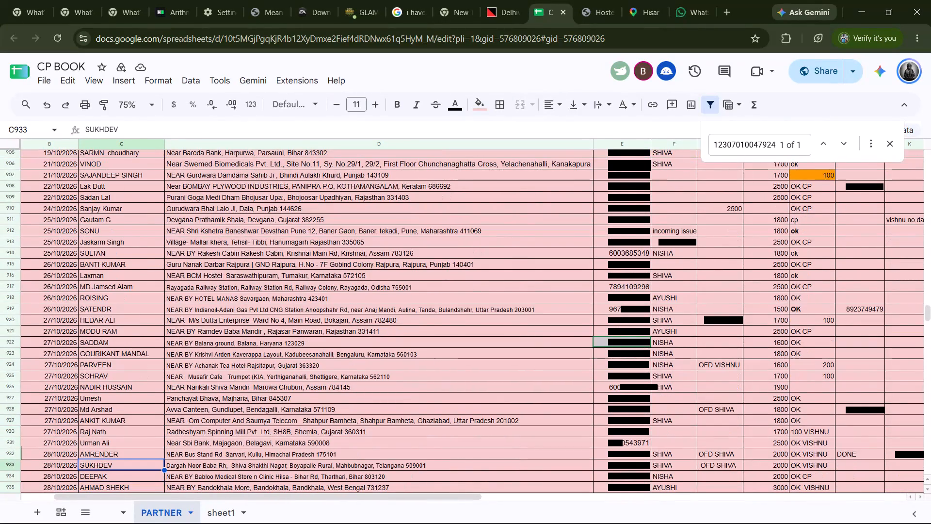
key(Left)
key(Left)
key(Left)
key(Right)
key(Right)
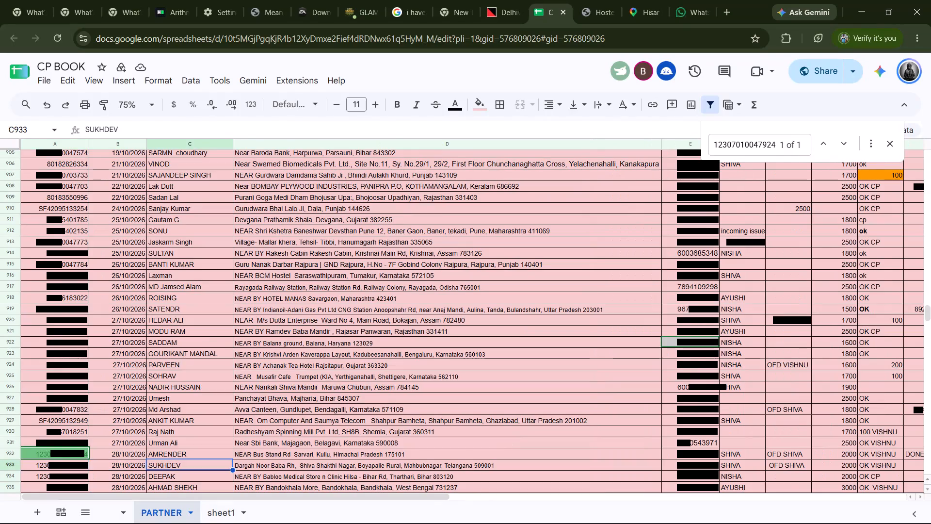
Examine row 933's address, agent, delivery note, amount and status entries through column J, and return to its contact number in column E.
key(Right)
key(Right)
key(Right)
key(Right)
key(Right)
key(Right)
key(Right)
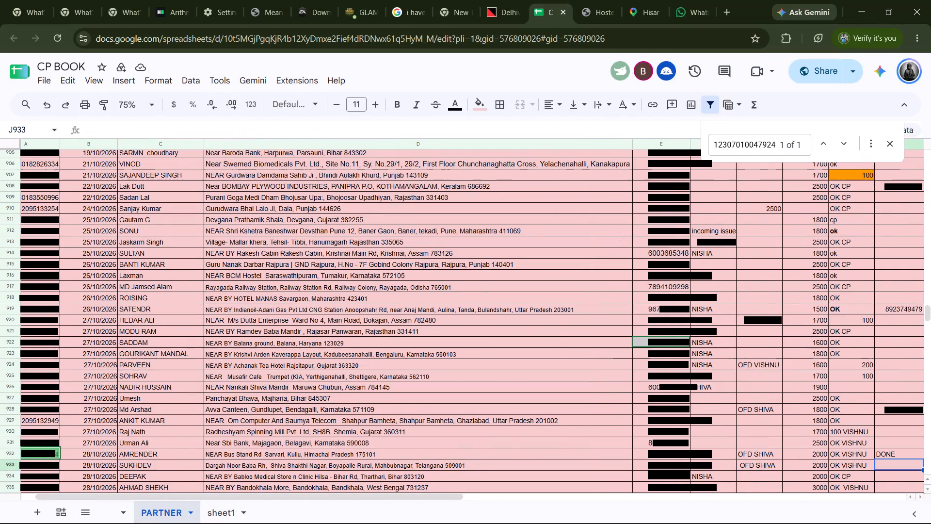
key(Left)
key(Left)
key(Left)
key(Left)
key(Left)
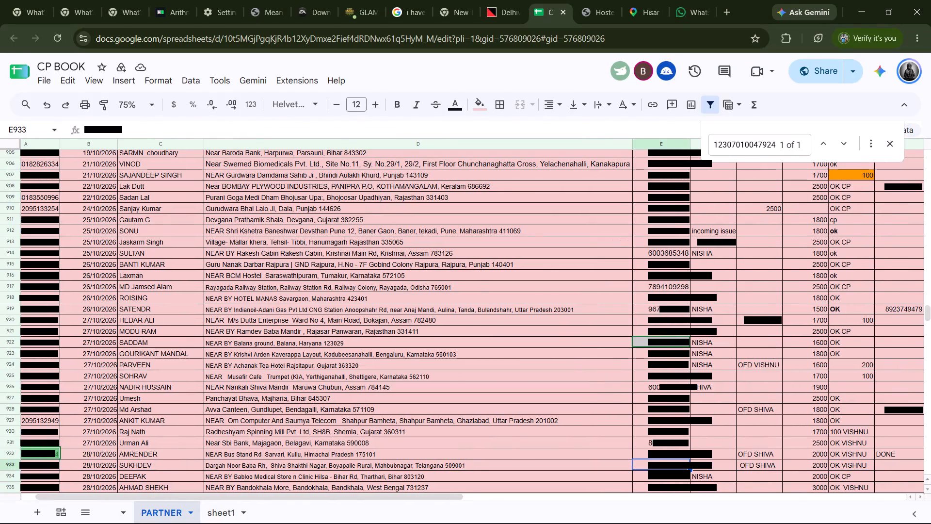
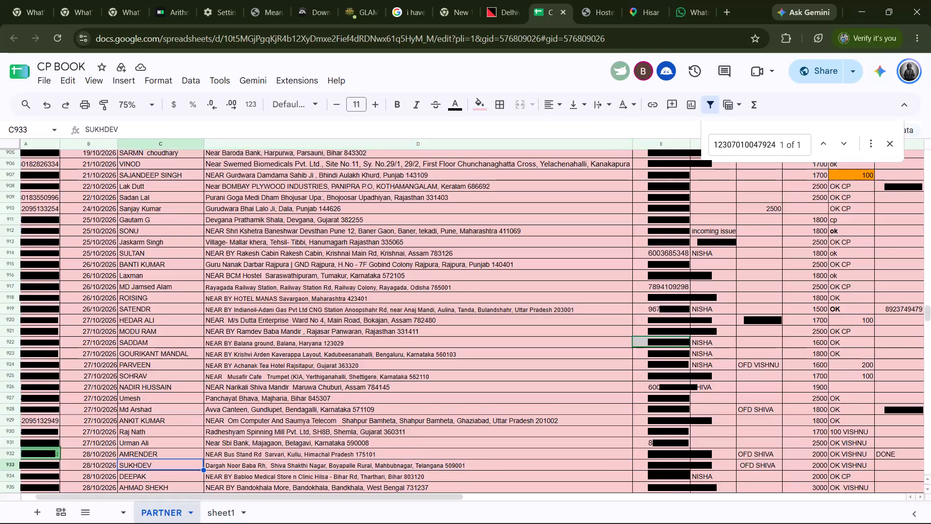
Examine the Mahbubnagar order in row 933 from its shipment number in column A across to column J, and back.
key(Left)
key(Left)
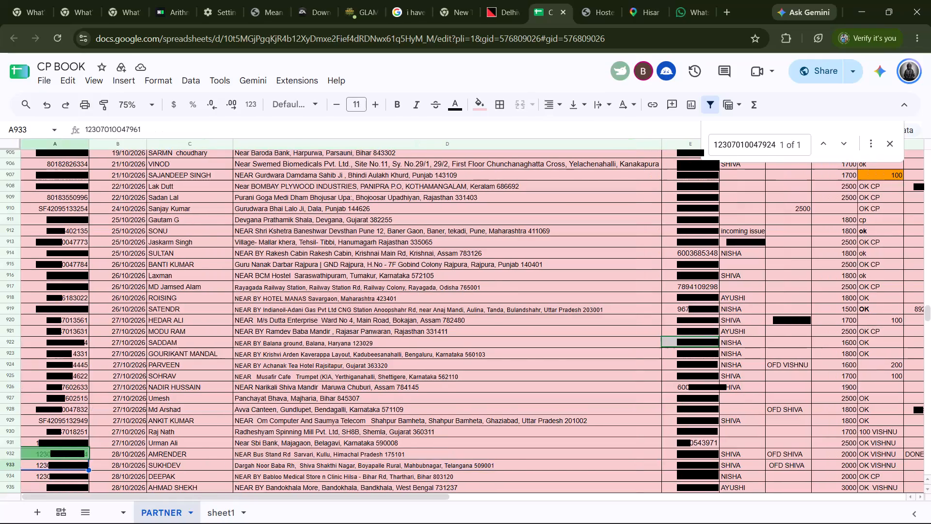
key(Right)
key(Right)
key(Right)
key(Right)
key(Right)
key(Right)
key(Right)
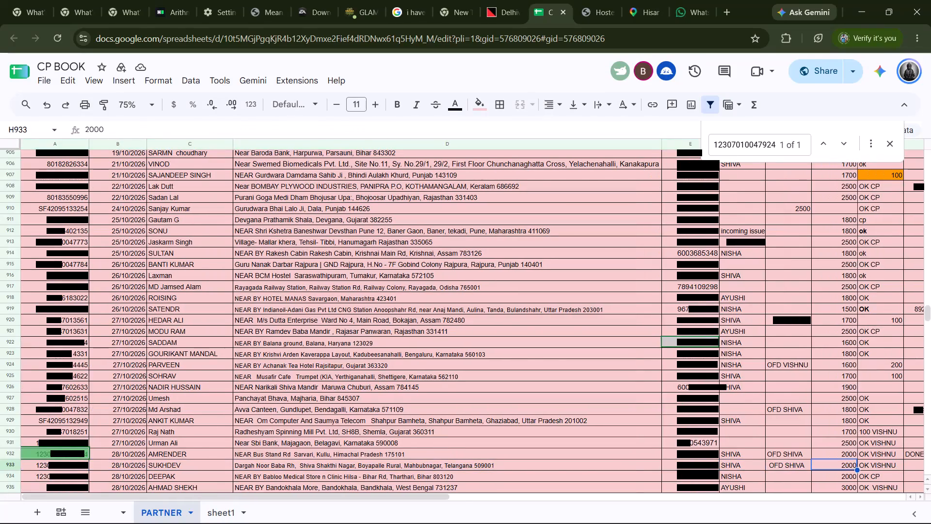
key(Right)
key(Right)
key(Left)
key(Left)
key(Left)
key(Left)
key(Left)
key(Left)
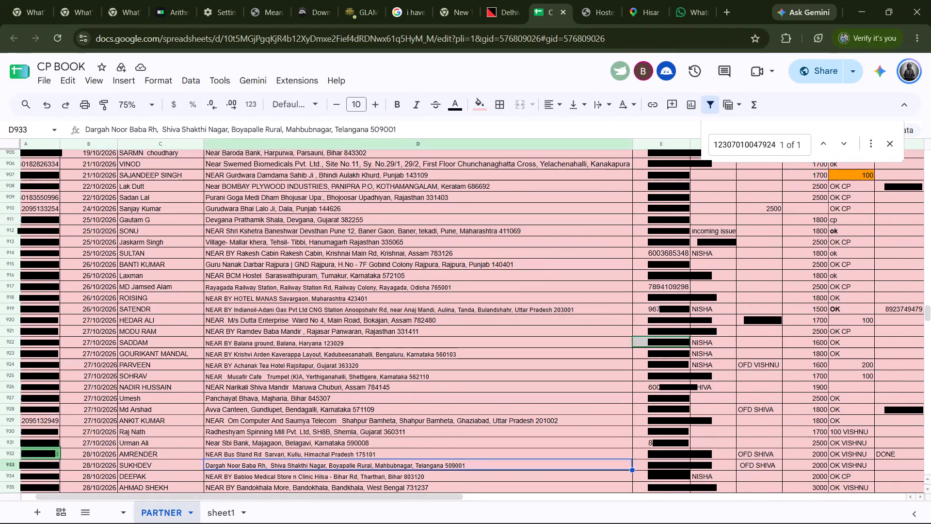
key(Left)
key(Right)
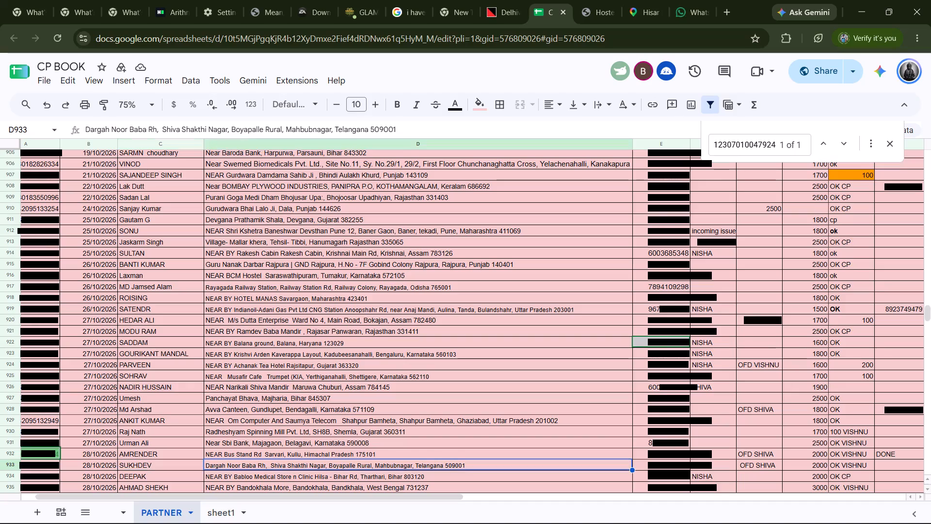
key(Left)
key(Left)
key(Left)
key(Left)
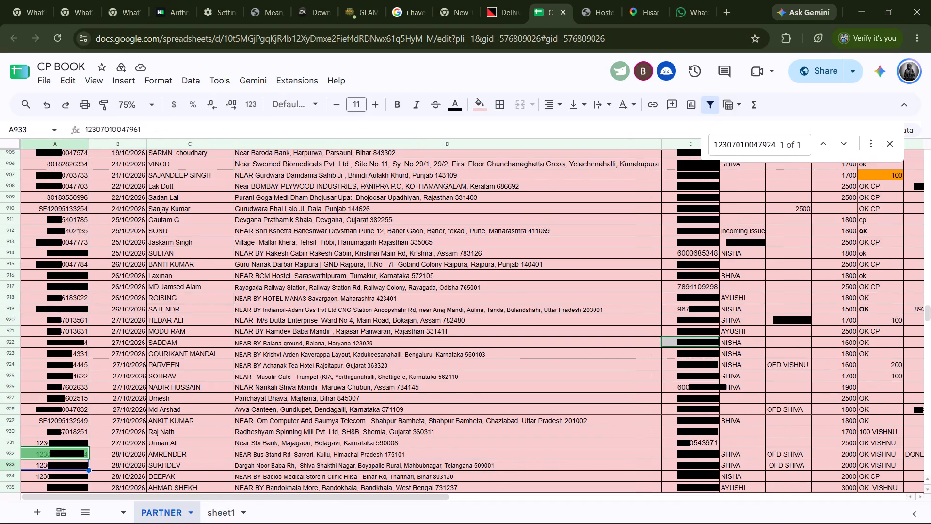
key(Right)
key(Right)
key(Right)
key(Right)
key(Right)
key(Right)
key(Right)
key(Right)
key(Right)
key(Left)
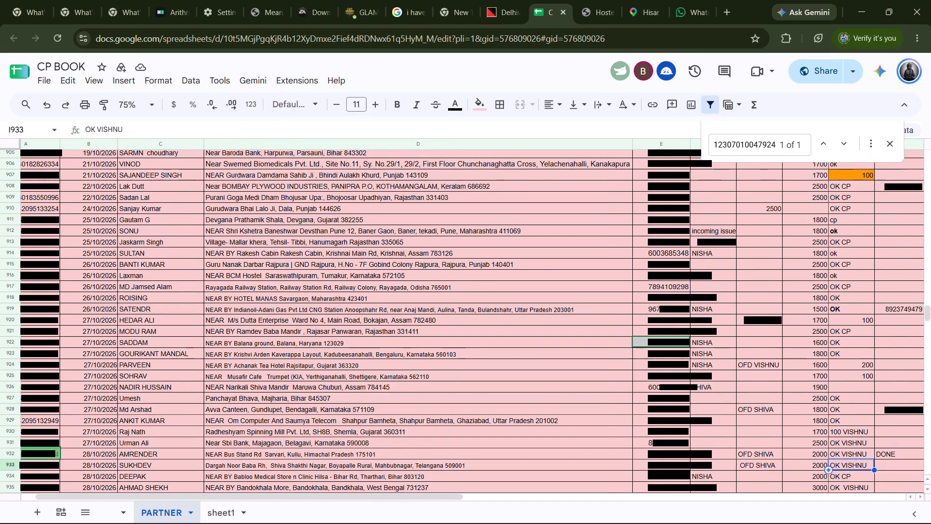
key(Left)
key(Left)
key(Left)
key(Left)
key(Left)
key(Left)
key(Left)
key(Left)
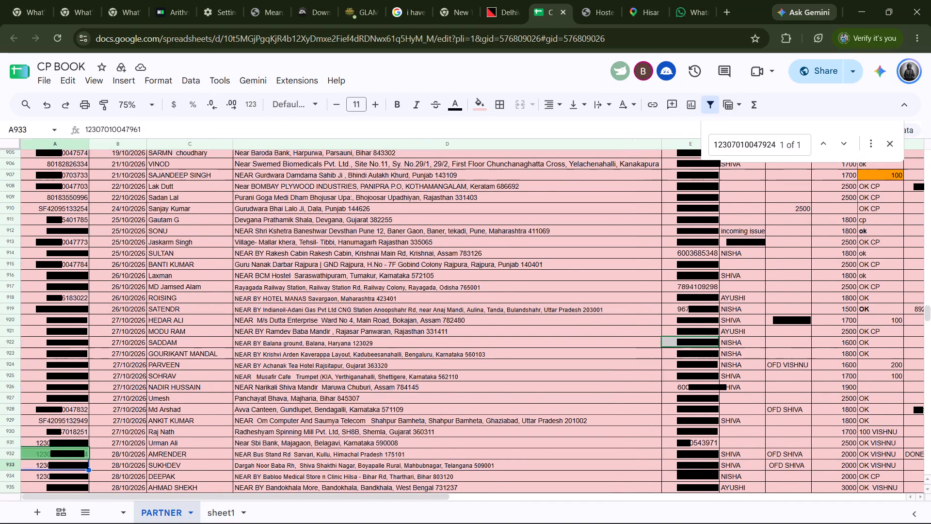
Mark the Mahbubnagar order as DONE in column J of row 933.
key(Right)
key(Right)
key(Right)
key(Right)
key(Right)
key(Right)
key(Right)
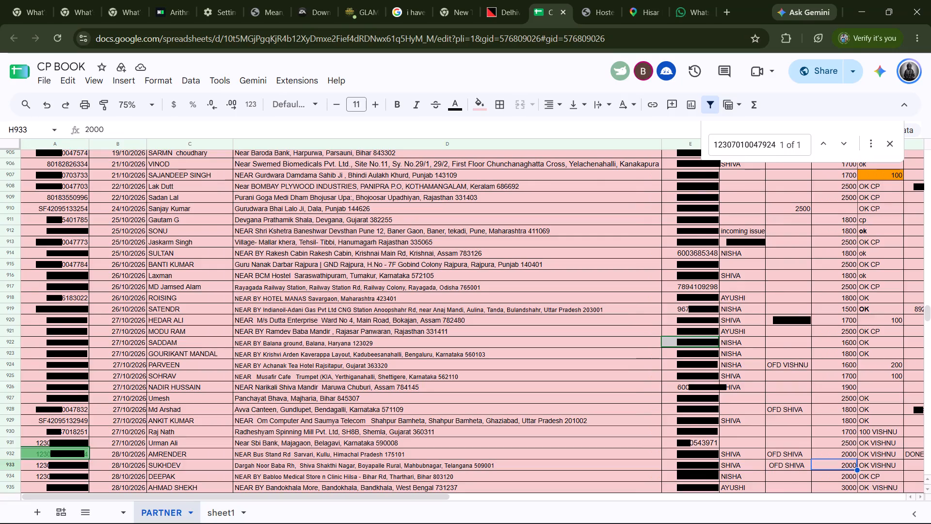
key(Right)
key(Right)
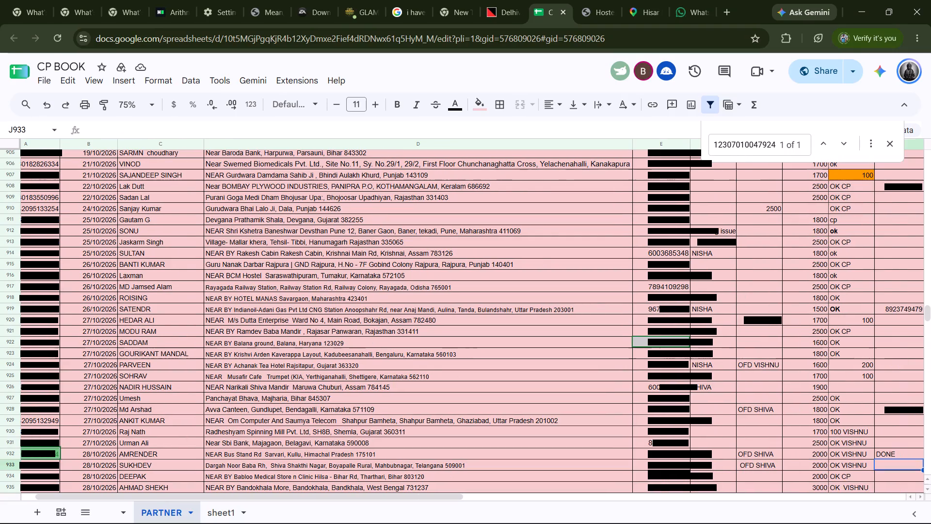
text(DON)
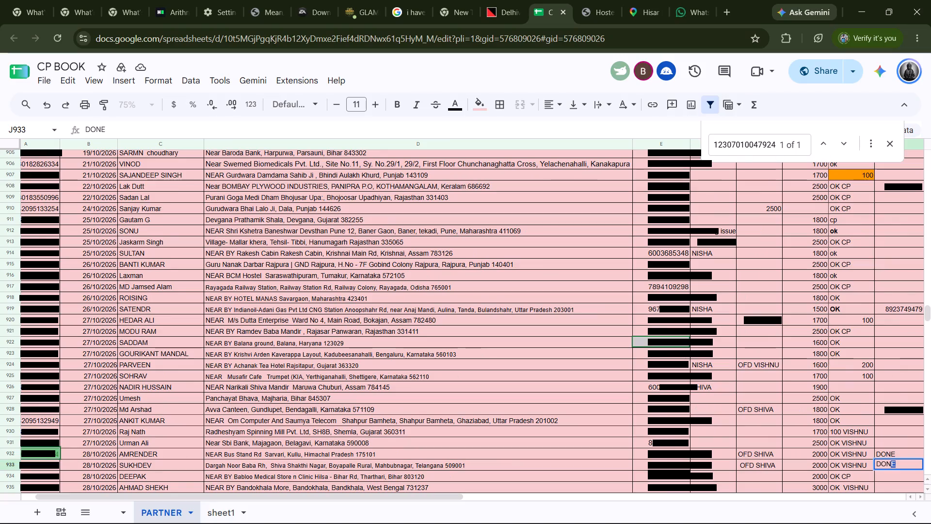
key(Return)
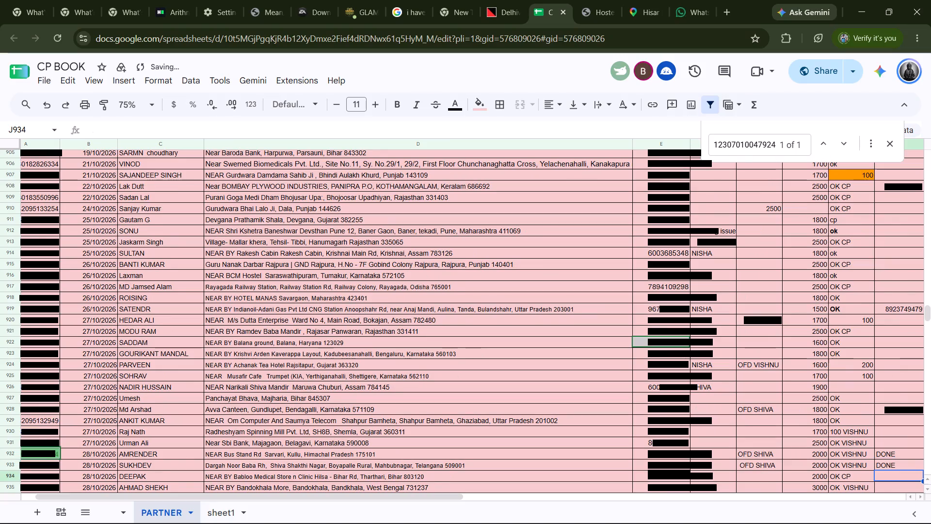
Recheck row 933's shipment number, customer, address, contact number, agent, delivery note, amount and status entries.
key(Up)
key(Left)
key(Left)
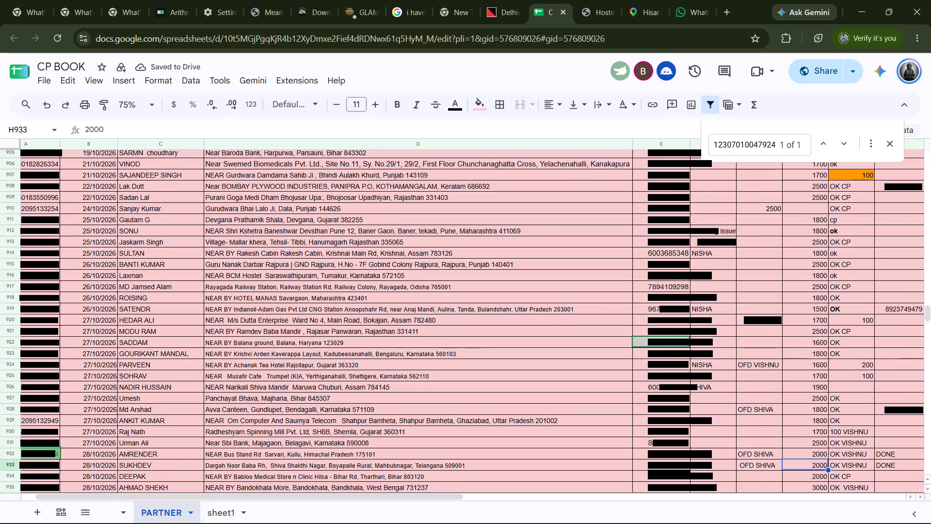
key(Left)
key(Left)
key(Left)
key(Left)
key(Left)
key(Left)
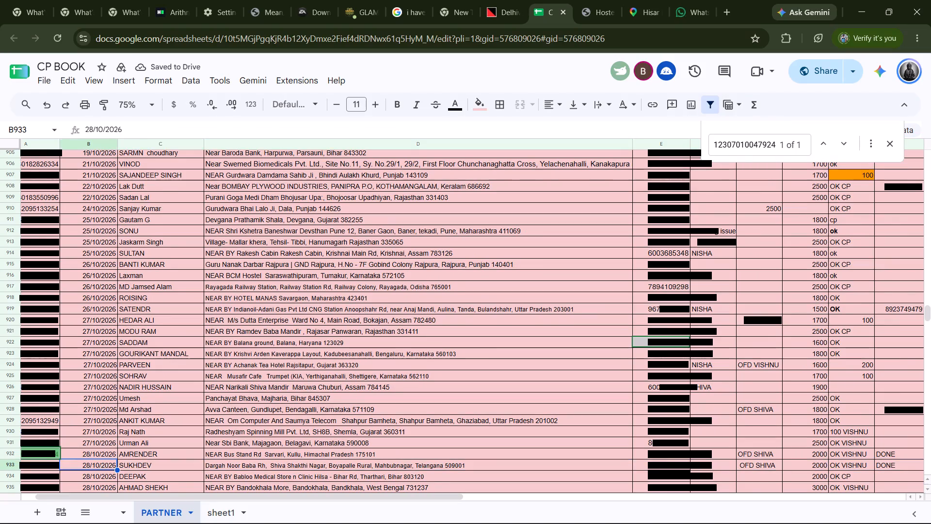
key(Right)
key(Left)
key(Left)
key(Left)
key(Right)
key(Right)
key(Right)
key(Right)
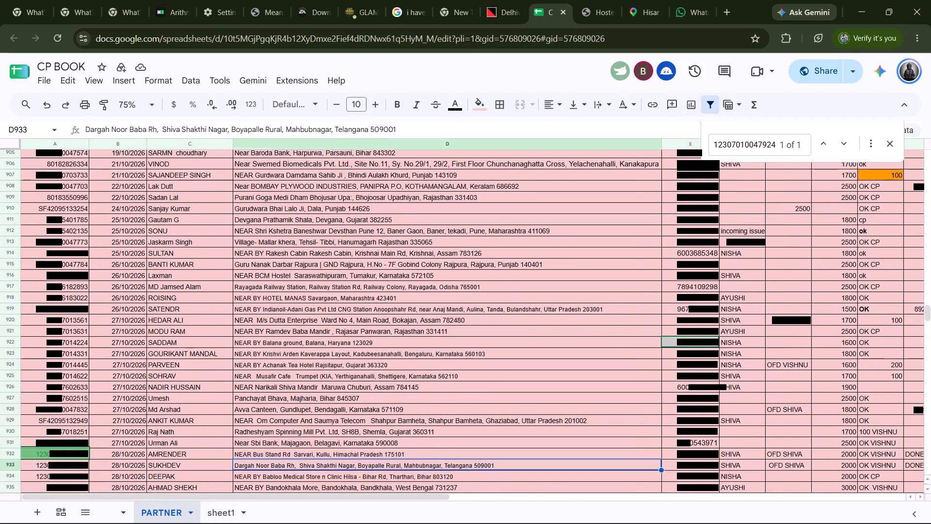
key(Right)
key(Right)
key(Left)
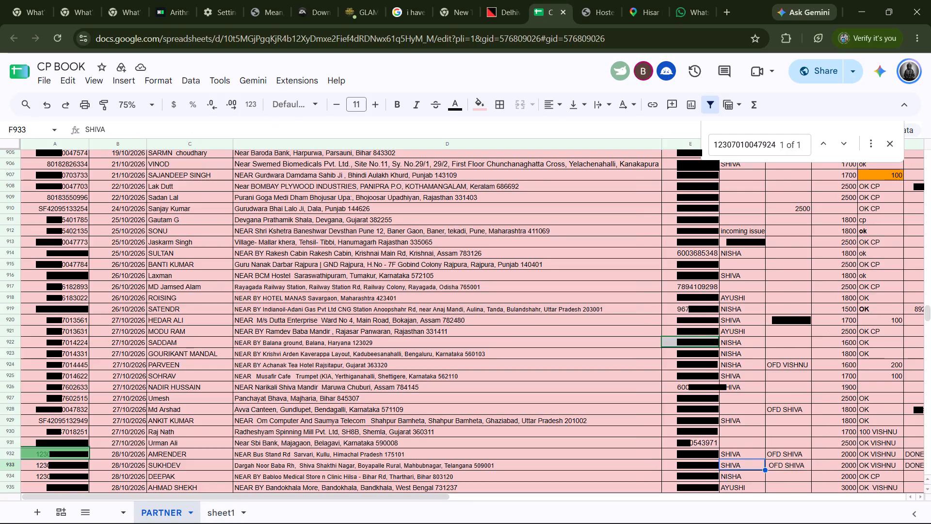
key(Right)
key(Right)
key(Right)
key(Right)
key(Left)
key(Left)
key(Left)
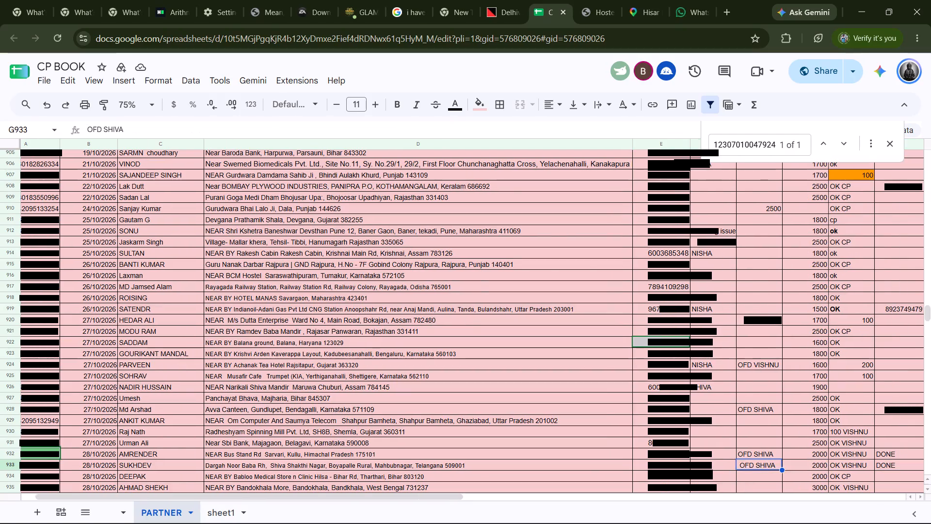
key(Left)
key(Left)
key(Left)
key(Left)
key(Left)
key(Left)
key(Right)
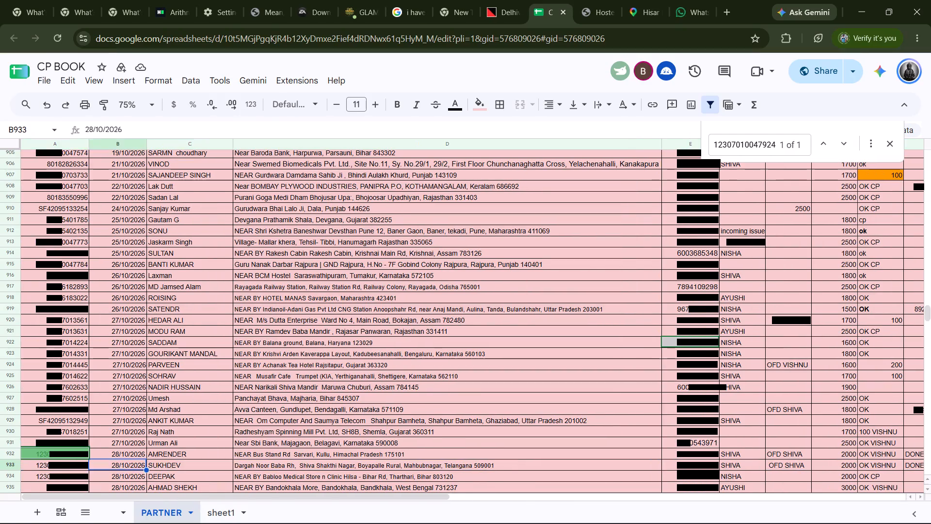
key(Right)
key(Right)
key(Right)
key(Right)
key(Right)
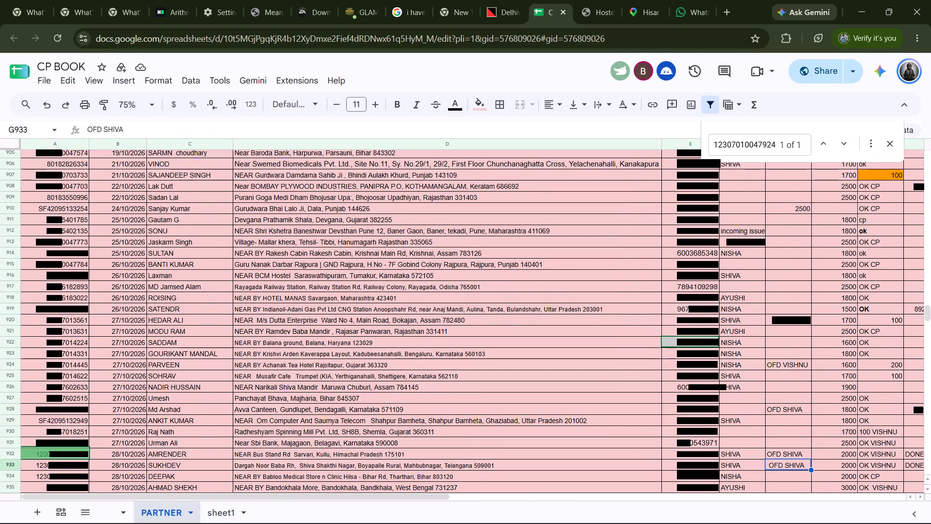
key(Left)
key(Left)
key(Left)
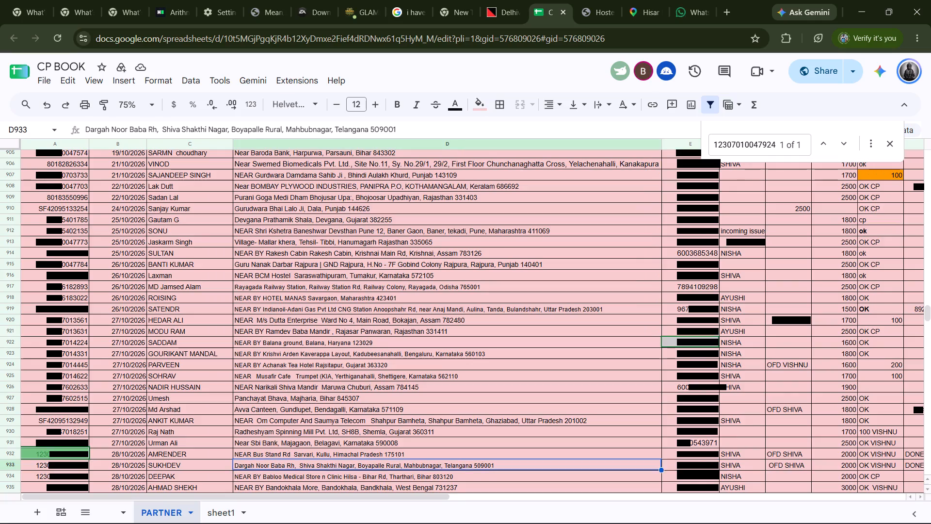
key(Left)
key(Right)
key(Right)
key(Right)
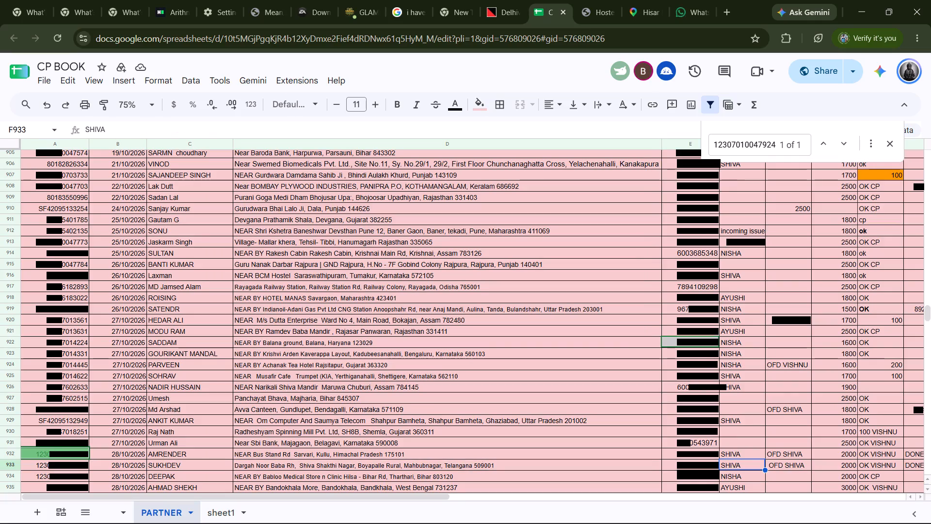
key(Left)
key(Left)
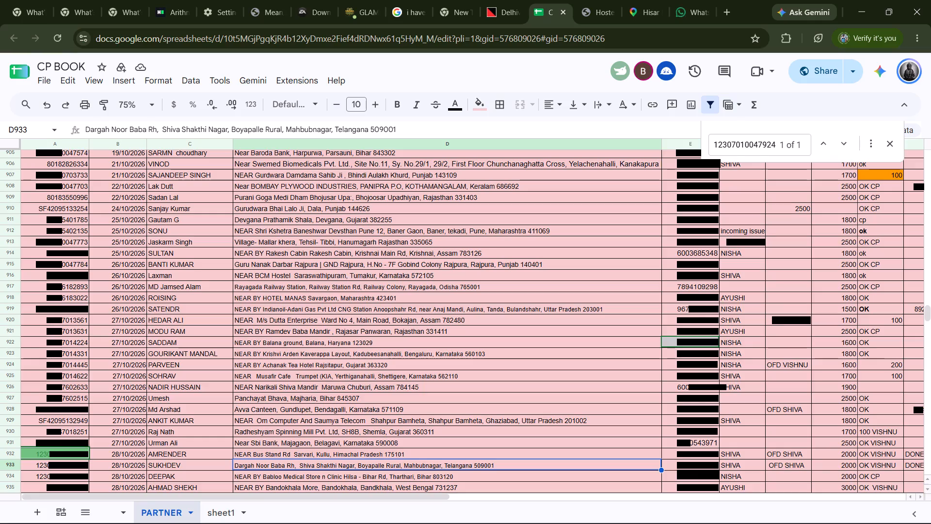
key(Right)
key(Right)
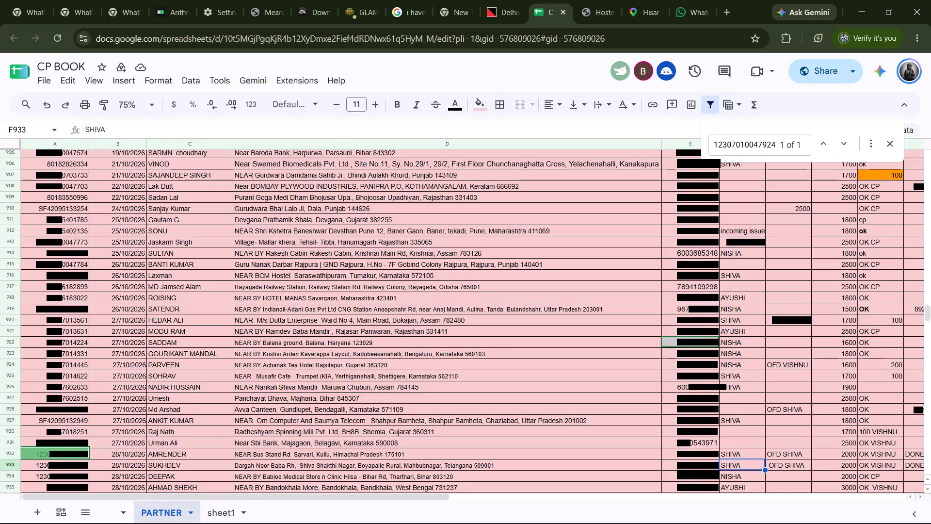
key(Right)
key(Right)
key(Right)
key(Right)
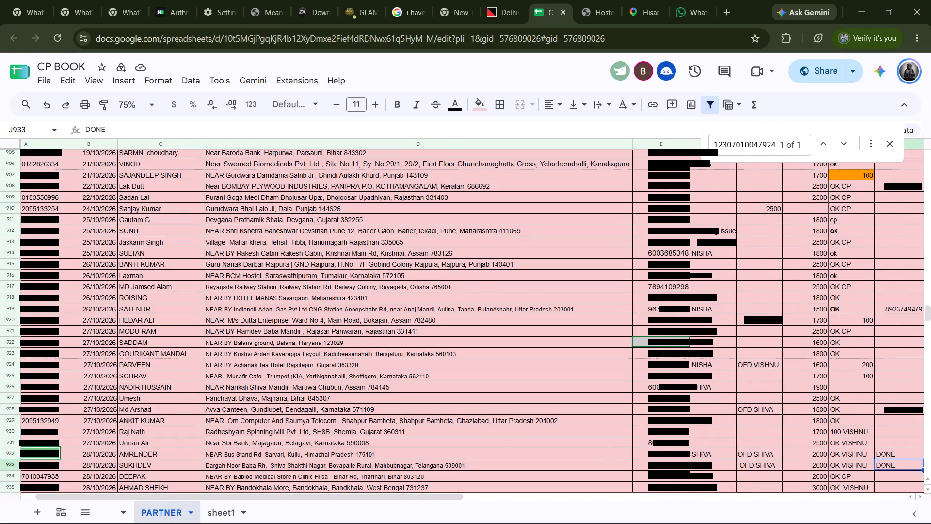
key(Left)
key(Left)
key(Down)
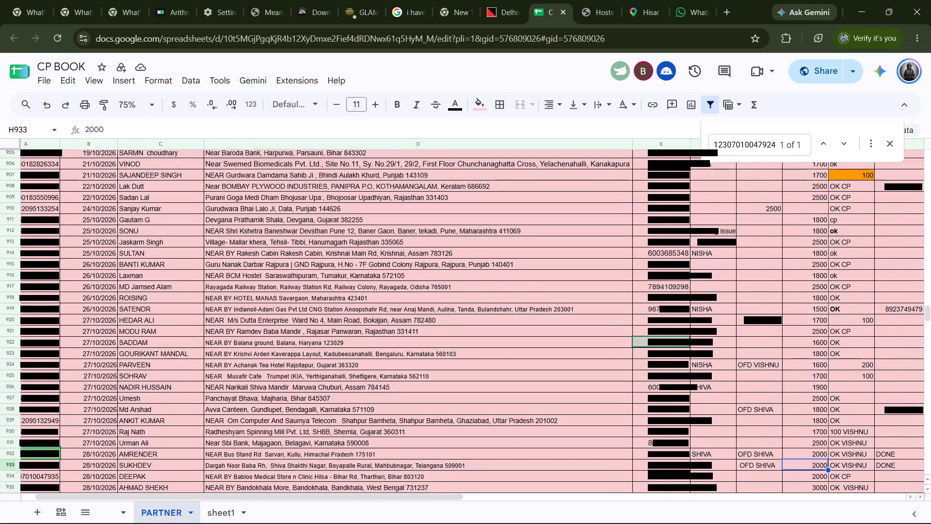
key(Up)
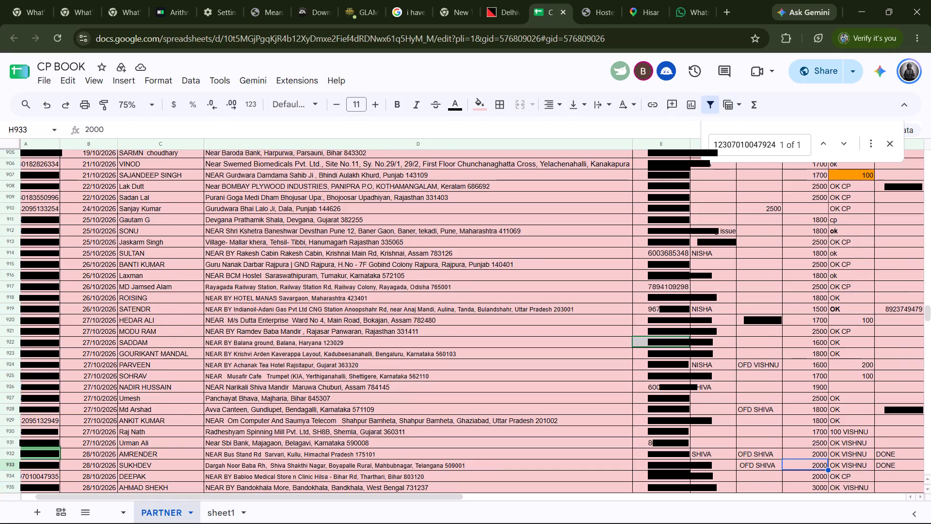
Examine the agent entries in column F for the late-October orders from row 933 down to row 979.
key(Left)
key(Left)
key(Down)
key(Down)
key(Down)
key(Down)
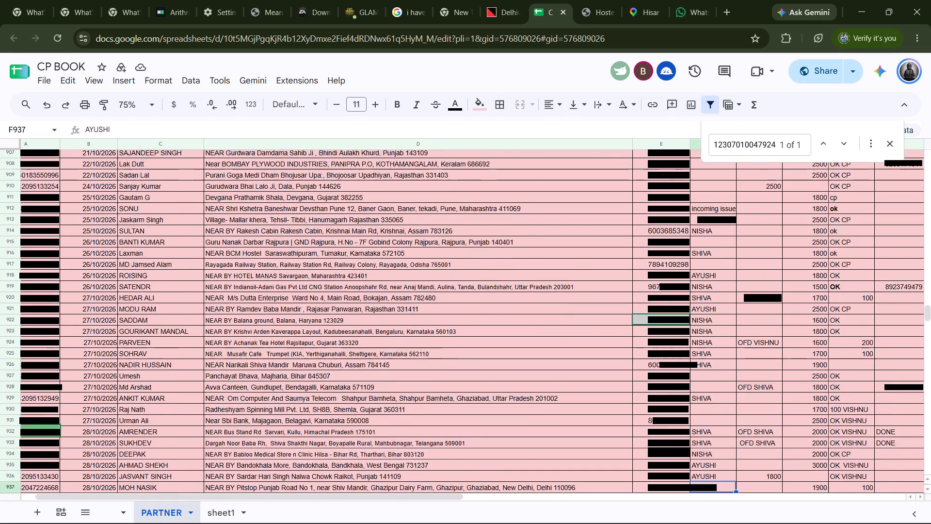
key(Down)
key(Down)
key(Down)
key(Down)
key(Down)
key(Down)
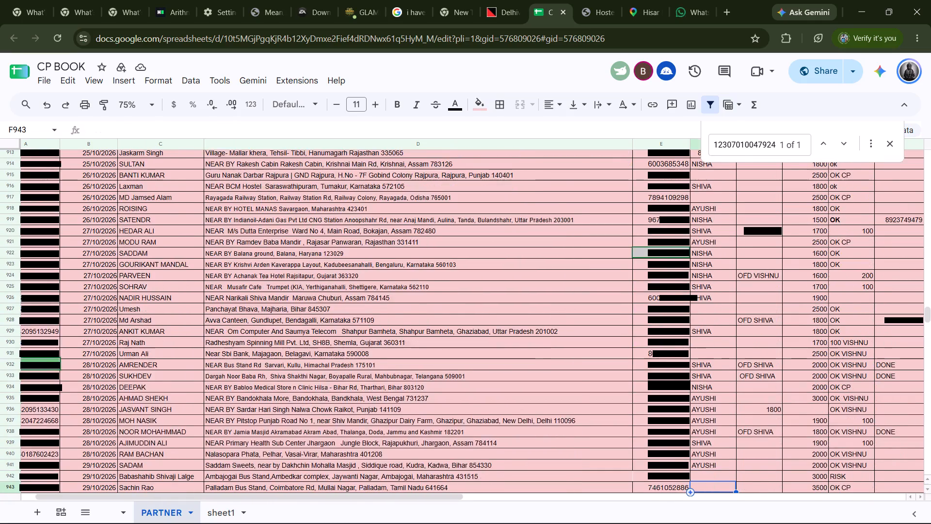
key(Down)
key(Down)
key(Down)
key(Down)
key(Down)
key(Down)
key(Down)
key(Down)
key(Down)
key(Down)
key(Down)
key(Down)
key(Down)
key(Down)
key(Down)
key(Down)
key(Down)
key(Down)
key(Down)
key(Down)
key(Down)
key(Down)
key(Down)
key(Down)
key(Down)
key(Down)
key(Down)
key(Down)
key(Down)
key(Down)
key(Down)
key(Down)
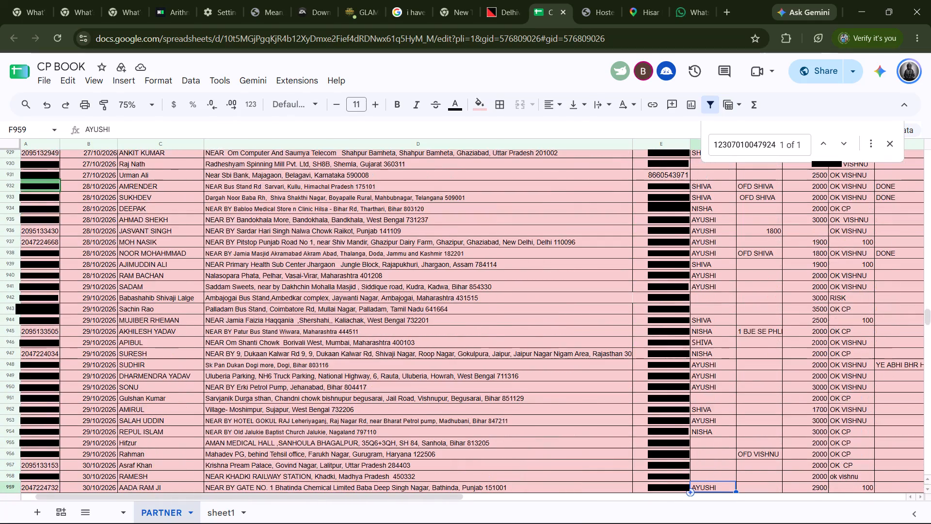
key(Down)
key(Down)
key(Down)
key(Down)
key(Down)
key(Down)
key(Down)
key(Down)
key(Down)
key(Down)
key(Down)
key(Down)
key(Down)
key(Down)
key(Down)
key(Down)
key(Down)
key(Down)
key(Down)
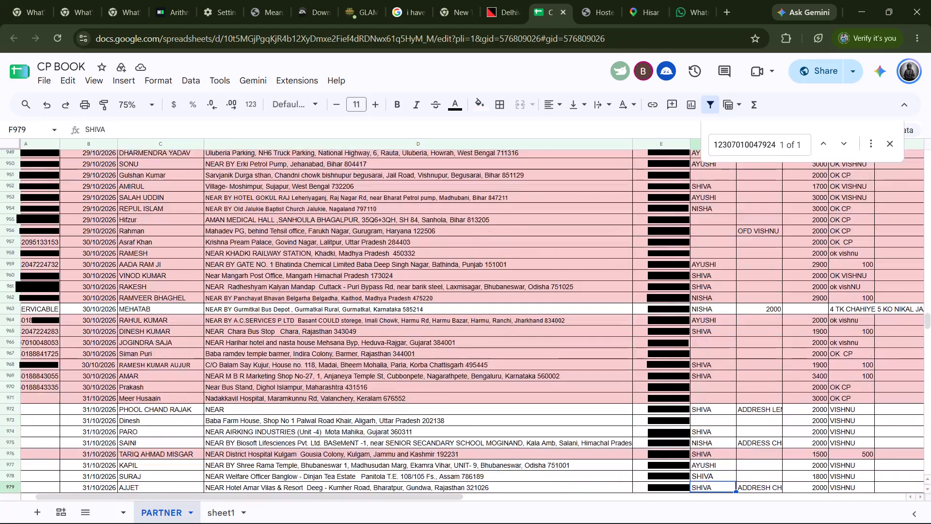
Examine the agent entries in column F past the Nov 2026 divider, through the early-November orders down to row 1001.
key(Down)
key(Down)
key(Down)
key(Down)
key(Down)
key(Down)
key(Down)
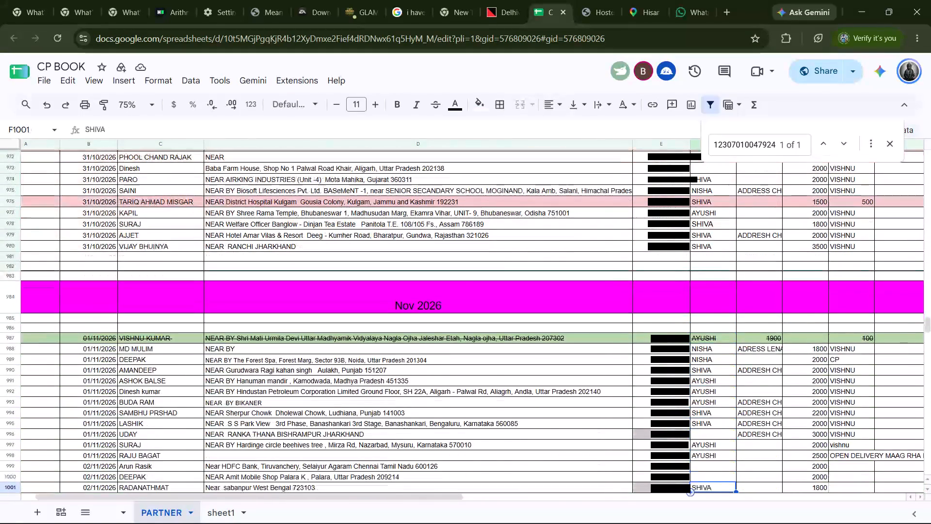
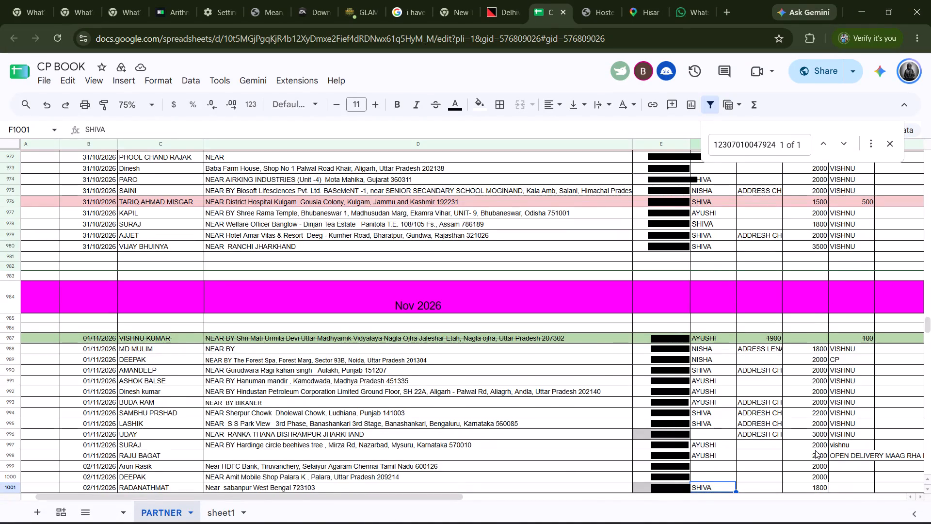
Examine the agent entries in column F for the 02/11/2026 orders, from row 1002 to the end of the list.
key(Down)
key(Down)
key(Down)
key(Down)
key(Down)
key(Down)
key(Down)
key(Down)
key(Down)
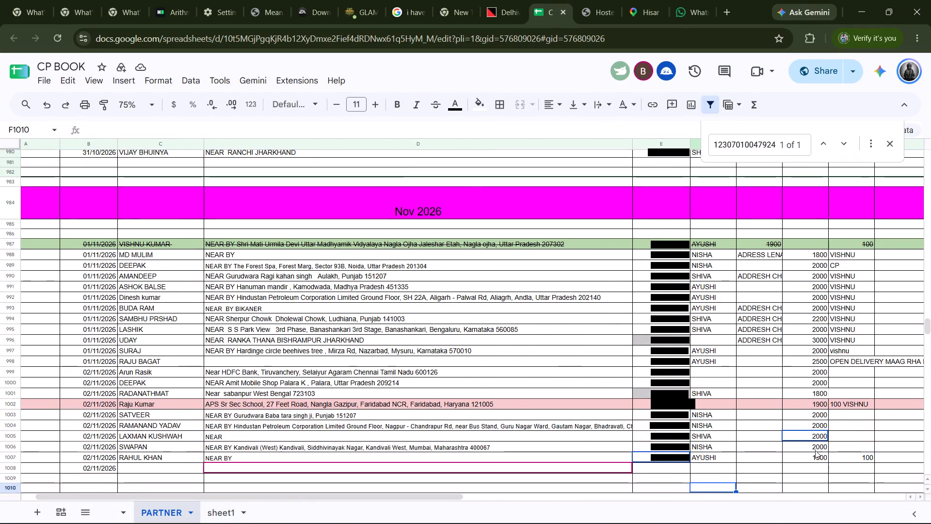
Go to the empty contact number cell in column E of row 1008, the blank 02/11/2026 order row.
key(Up)
key(Up)
key(Up)
key(Up)
key(Up)
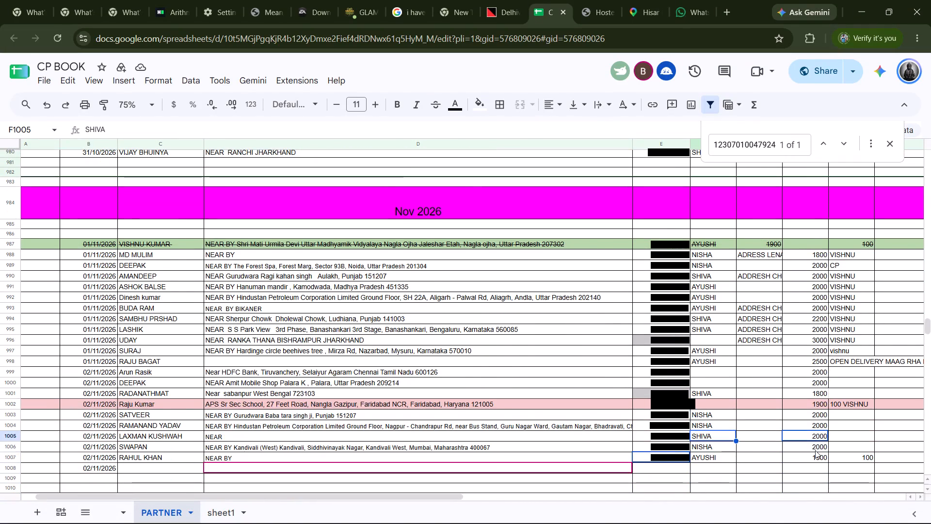
key(Down)
key(Down)
key(Down)
key(Left)
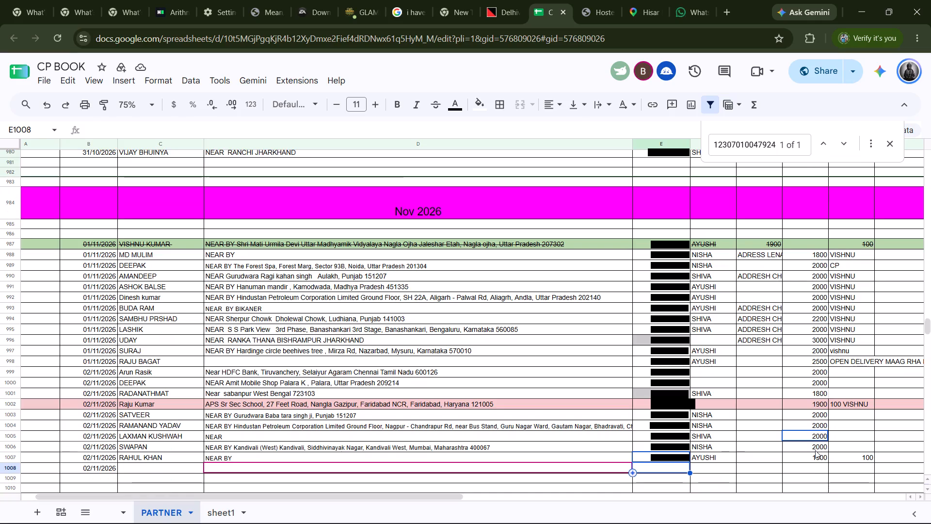
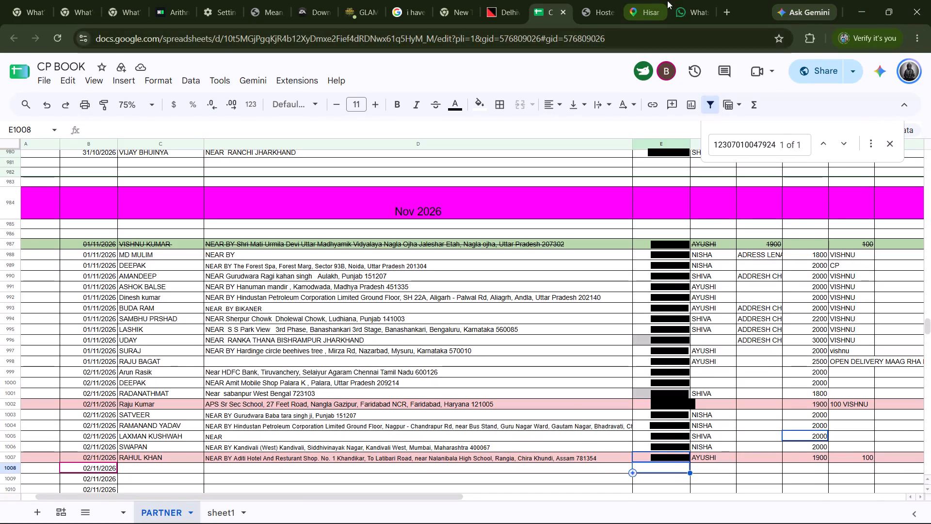
Switch to the open Google Maps page for Hisar Bus Stand, Bhadra.
click(648, 11)
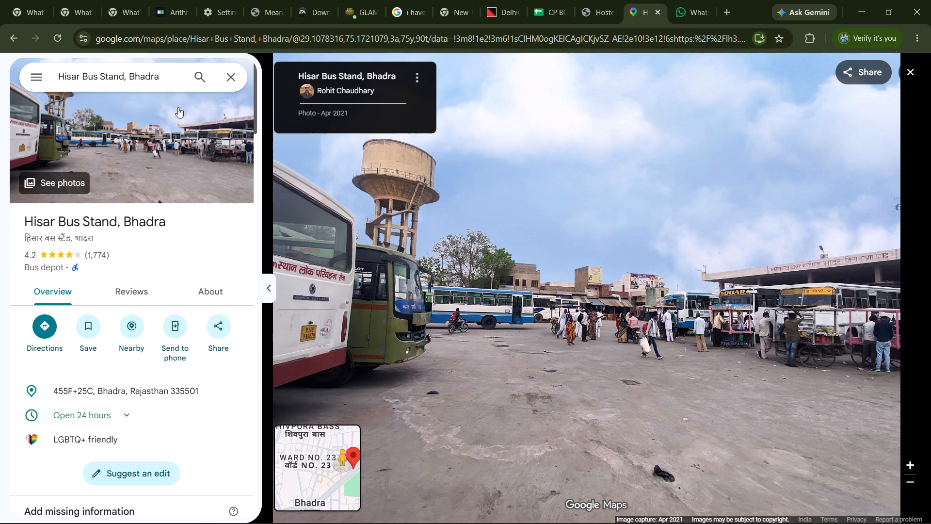
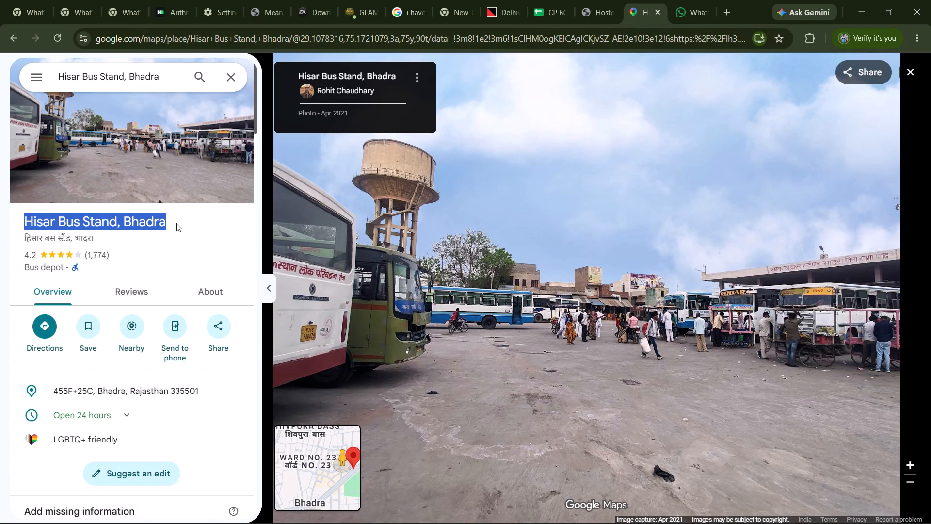
Copy the place name Hisar Bus Stand, Bhadra from its map listing and go to address cell D1007 in the CP BOOK sheet.
key(ctrl+x)
key(ctrl+c)
key(ctrl+c)
key(ctrl+c)
key(ctrl+c)
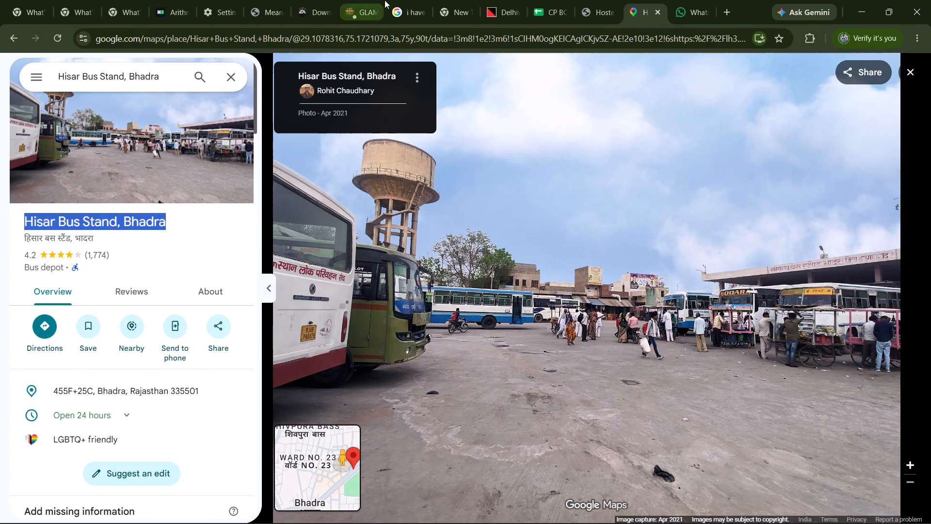
click(541, 9)
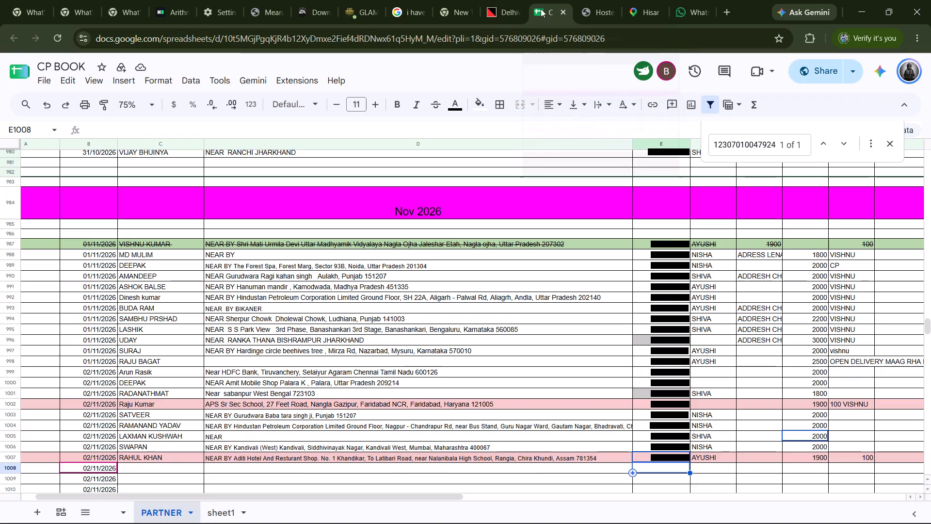
key(Left)
key(Up)
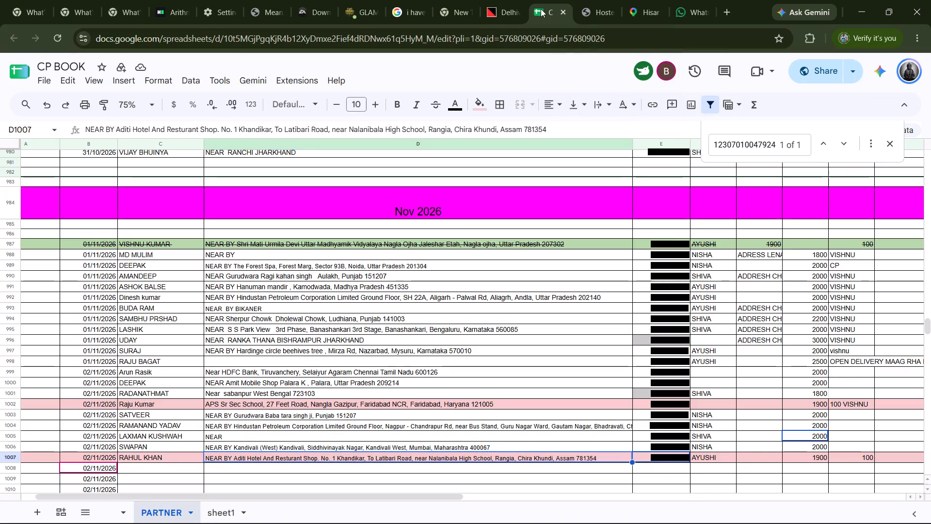
Add the landmark Hisar Bus Stand, Bhadra after NEAR in the address cell of row 1005.
key(Up)
key(Up)
key(Return)
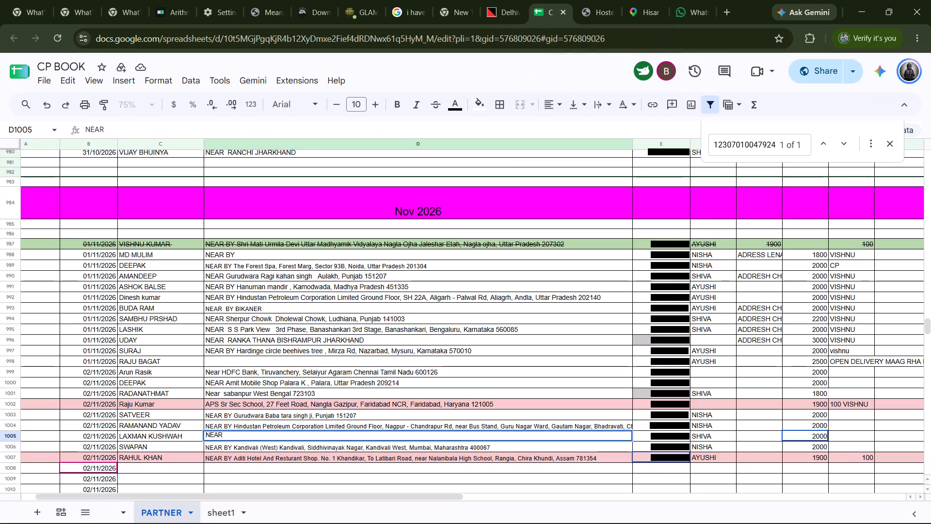
key(space)
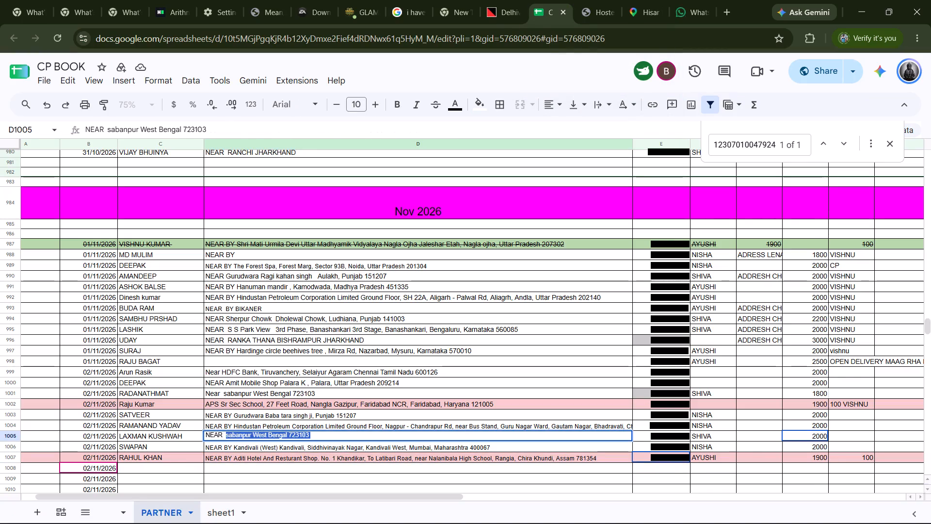
key(space)
key(ctrl+v)
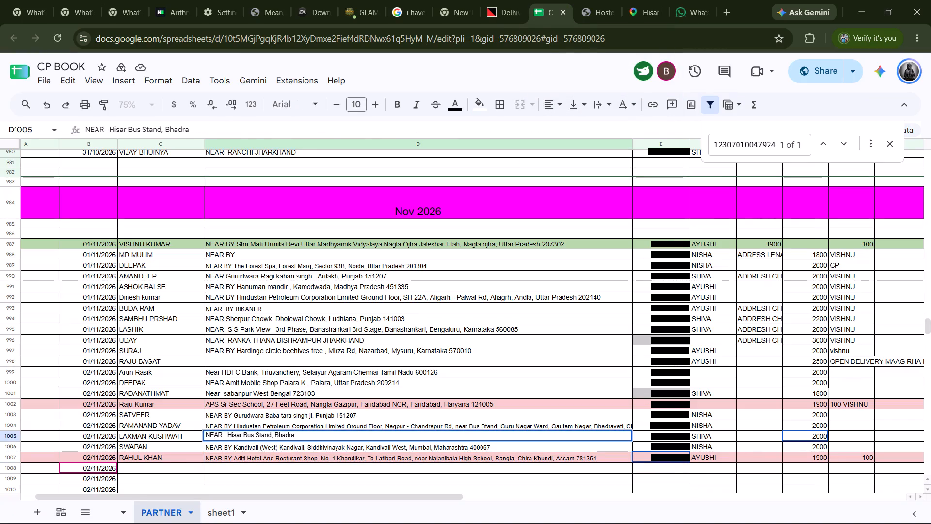
key(space)
key(space)
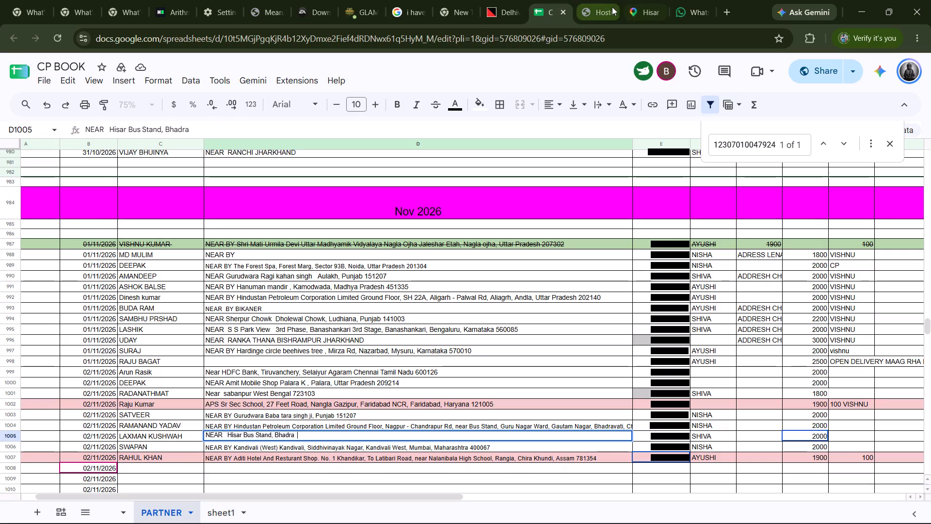
Copy the bus stand's full address from Google Maps and append it to the row 1005 address in CP BOOK.
click(646, 10)
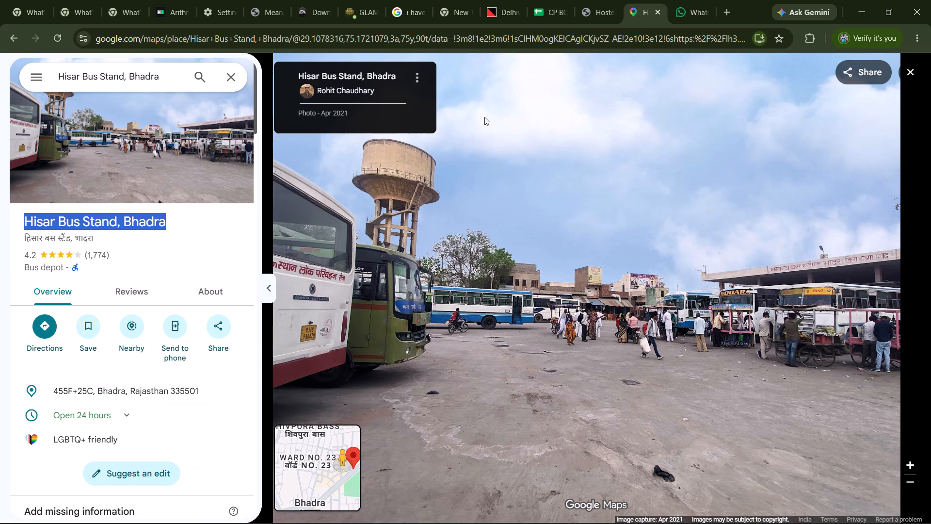
click(236, 386)
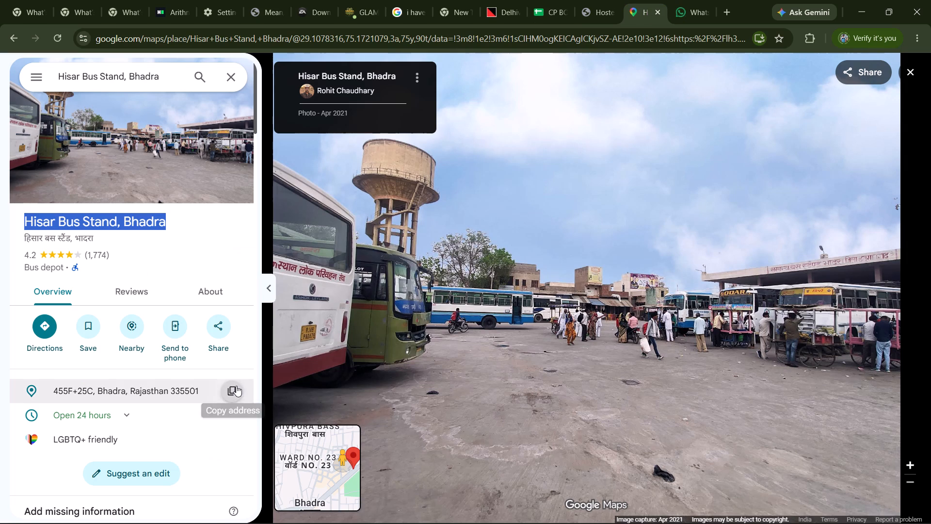
click(541, 13)
key(ctrl+v)
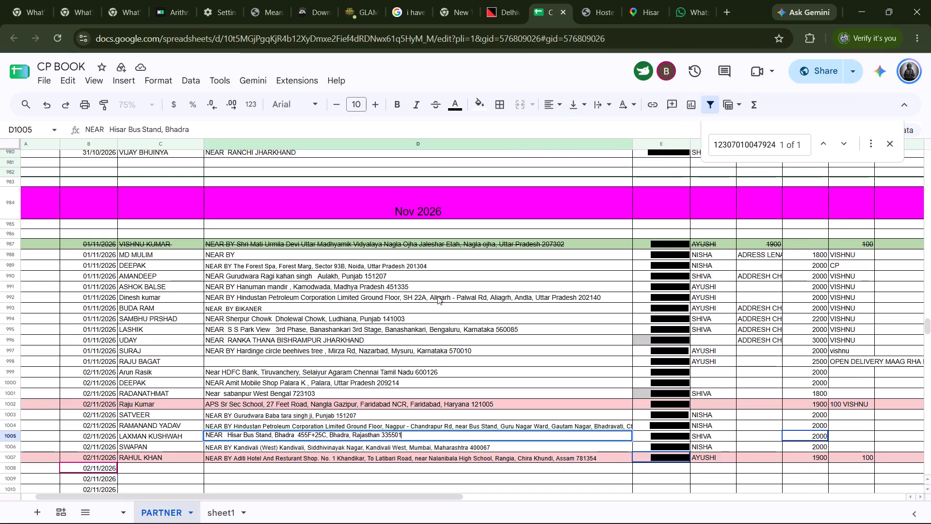
key(space)
key(Left)
key(Left)
key(Left)
key(Left)
key(Left)
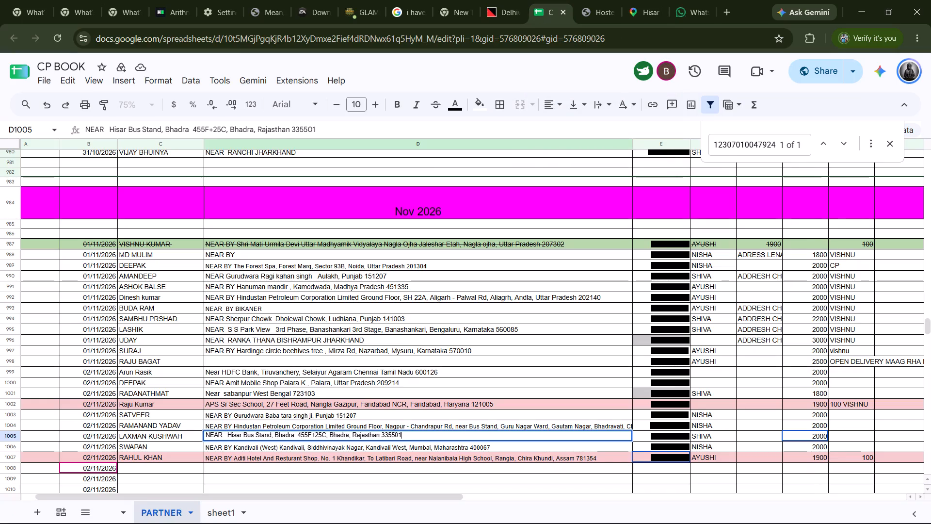
key(Left)
key(Left)
key(Left)
key(Left)
key(Left)
key(Left)
key(Left)
key(Left)
key(Left)
key(Left)
key(Left)
key(Left)
key(Left)
key(Left)
key(Left)
key(Left)
key(Left)
key(Left)
key(Left)
key(Left)
key(Left)
key(BackSpace)
key(BackSpace)
key(BackSpace)
key(BackSpace)
key(BackSpace)
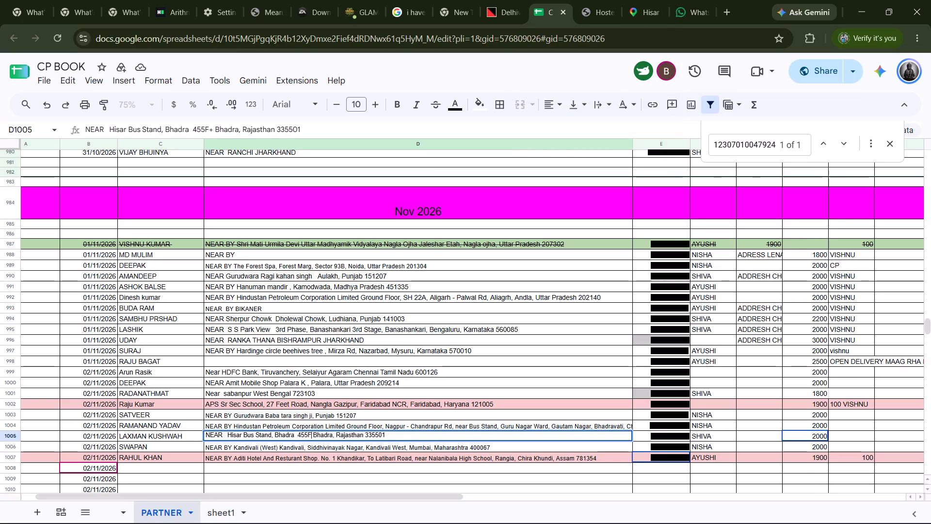
key(BackSpace)
key(BackSpace)
key(BackSpace)
key(BackSpace)
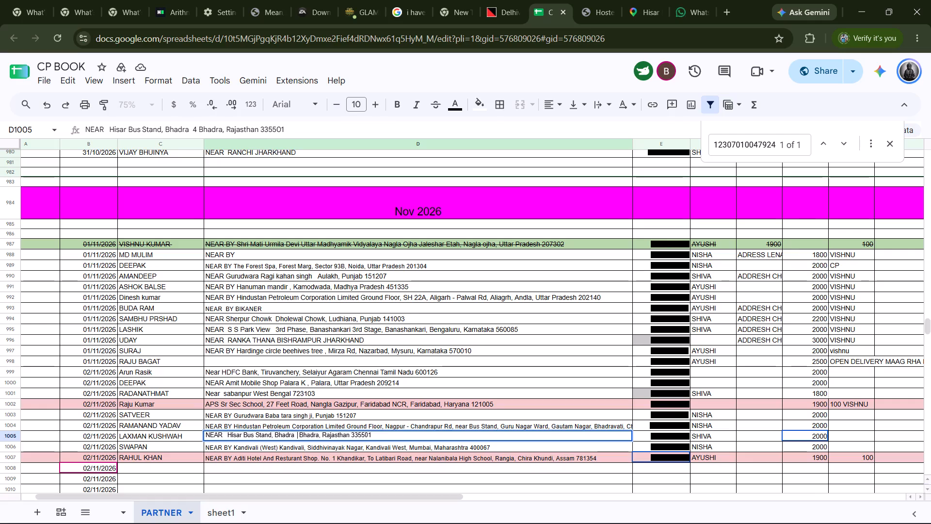
key(Return)
key(Up)
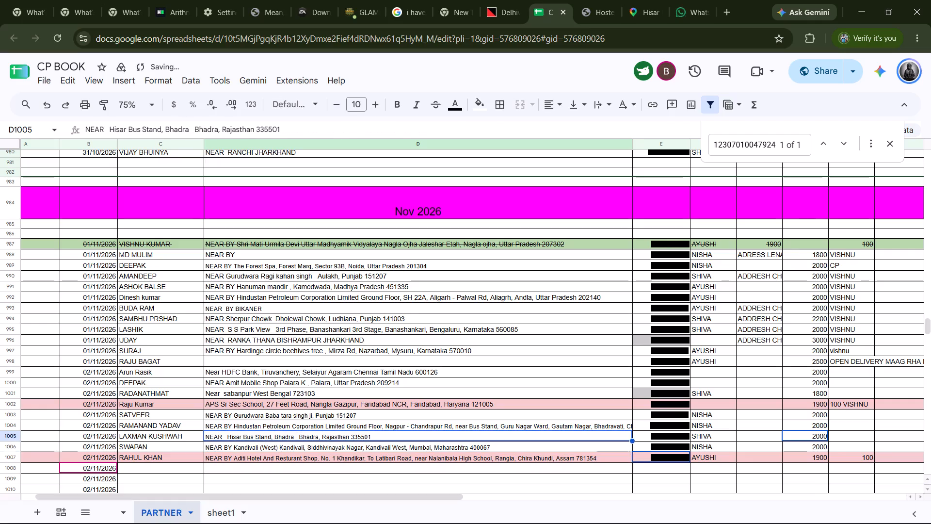
Enter the note ADDRESH CHEK in column G of row 1005.
key(Right)
key(Right)
key(Right)
key(Right)
key(Right)
key(Left)
key(Left)
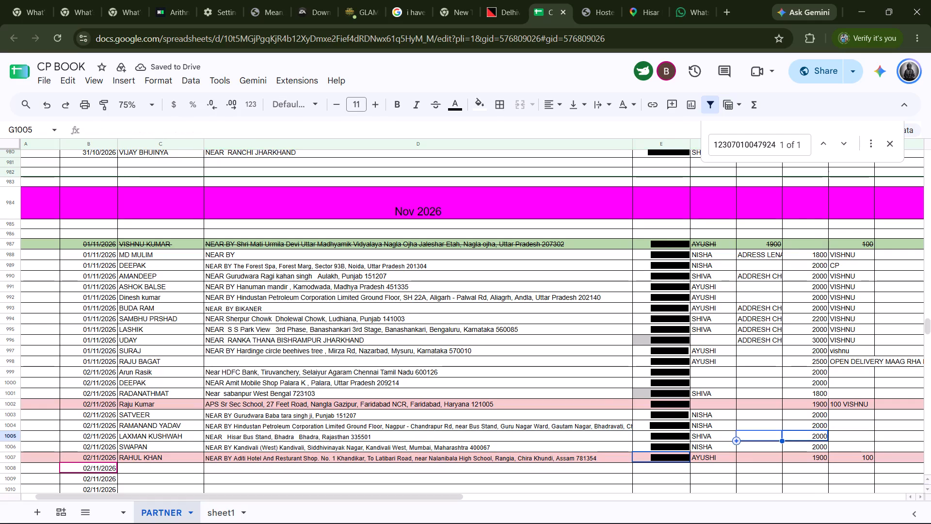
text(ADDRE)
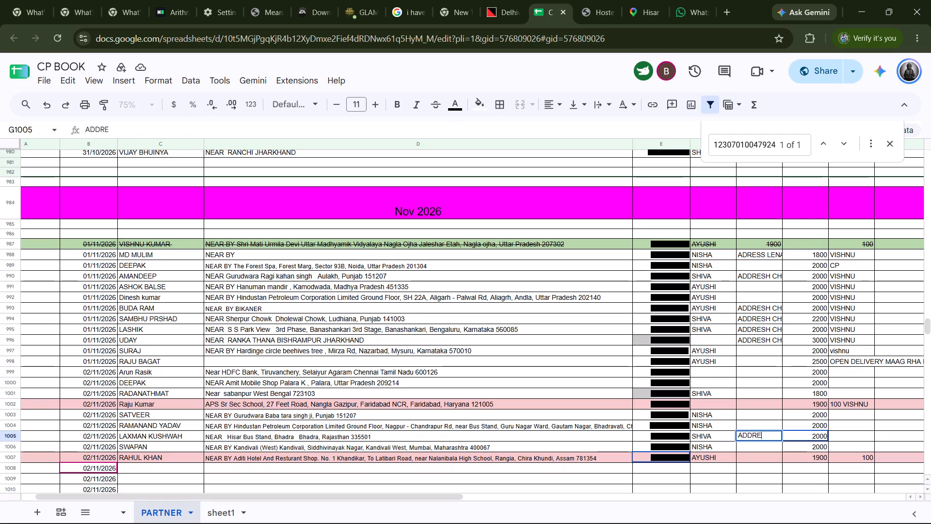
text(SH)
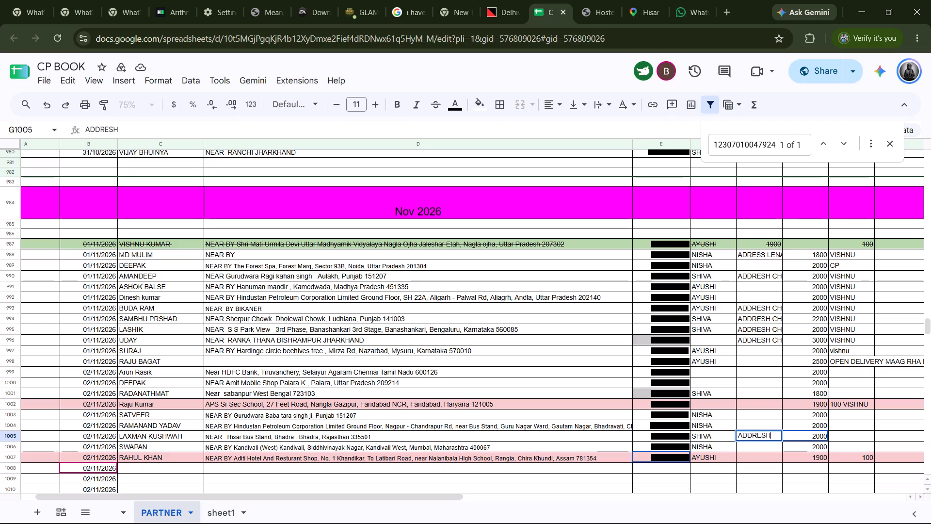
key(space)
text(CHEK)
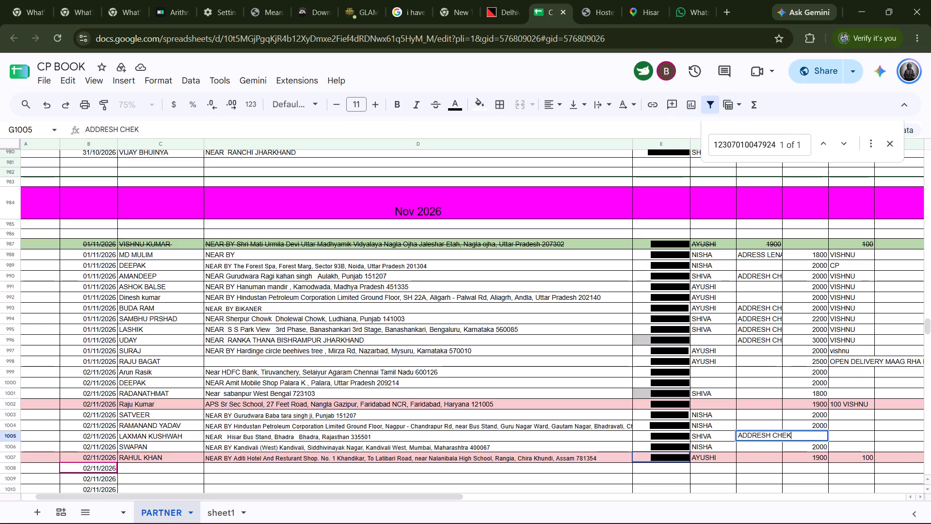
key(Return)
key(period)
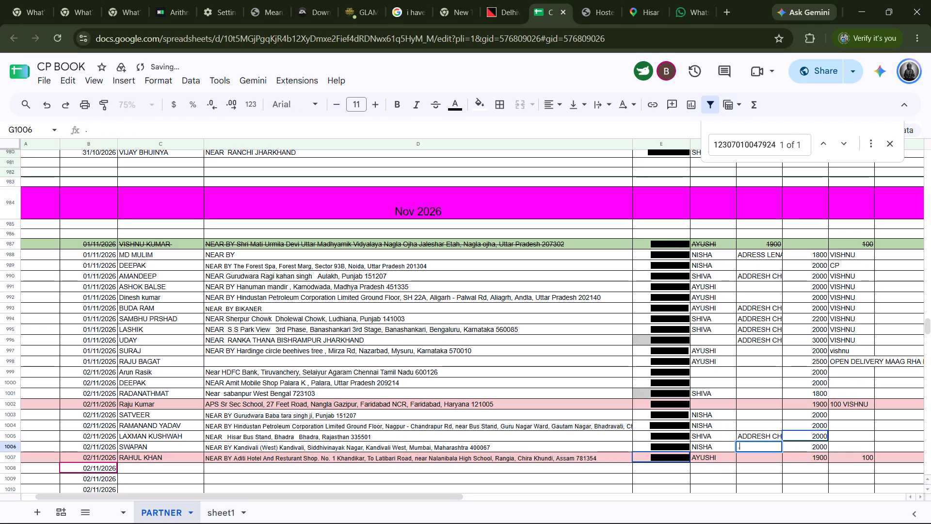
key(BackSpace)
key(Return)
Go to the empty contact number cell in column E of row 1008, the blank 02/11/2026 order row.
key(Down)
key(Down)
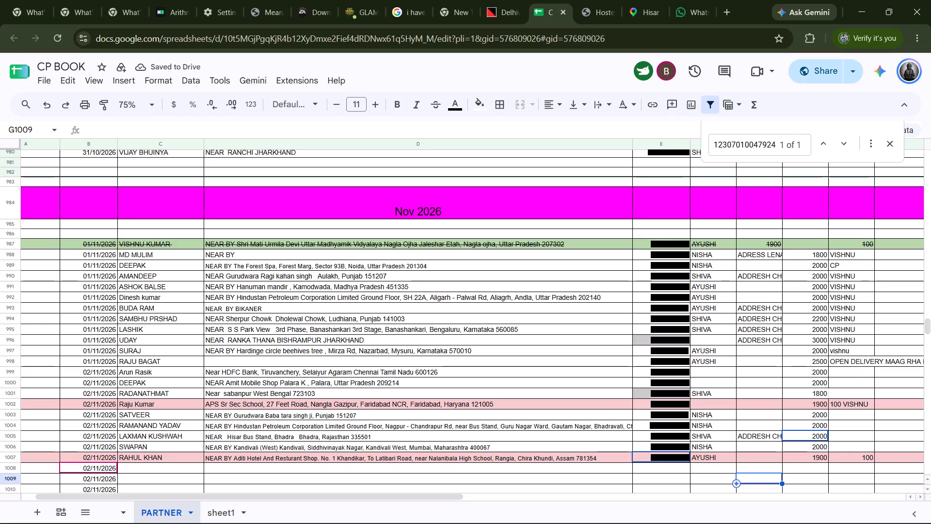
key(Left)
key(Left)
key(Up)
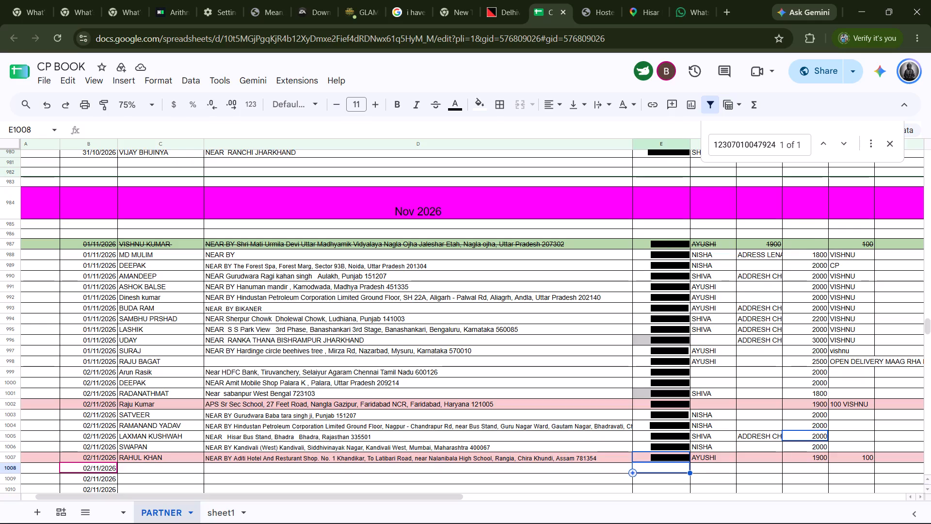
key(Left)
key(Left)
key(Right)
key(Right)
key(Right)
key(Left)
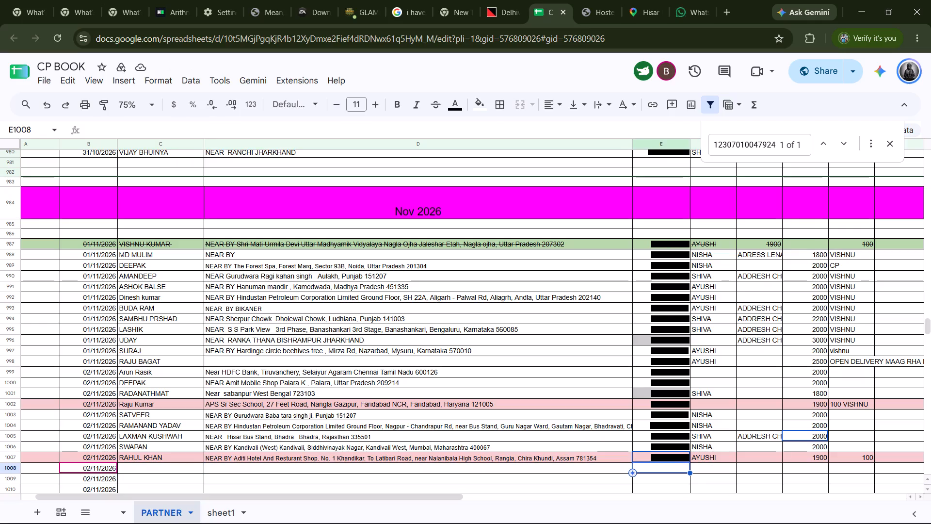
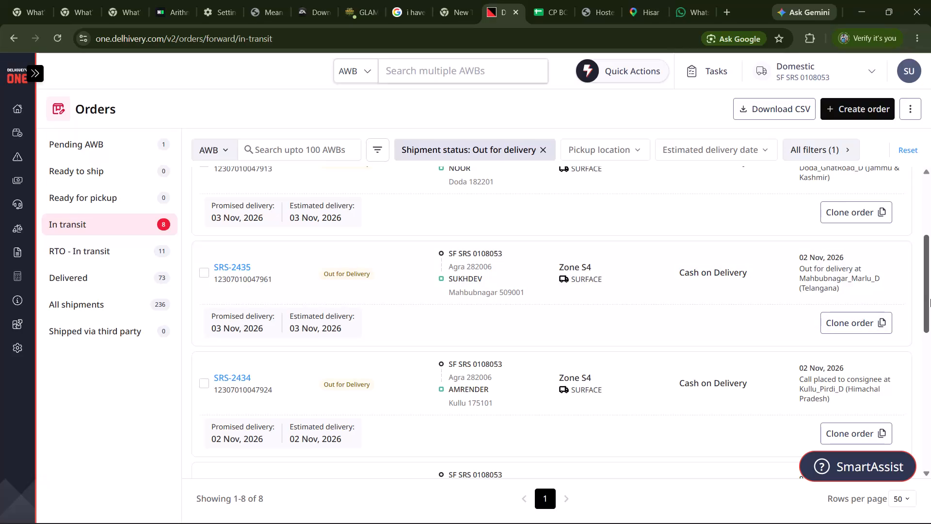
Review the out-for-delivery shipments in the Delhivery In transit orders, checking consignees, delivery dates and last updates through the whole list.
drag(930, 299, 930, 358)
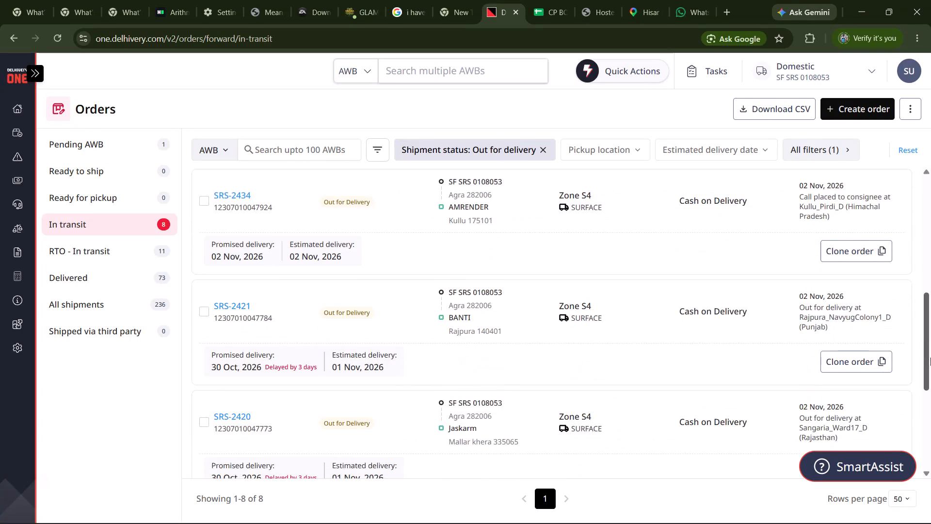
drag(930, 358, 930, 407)
drag(930, 407, 930, 474)
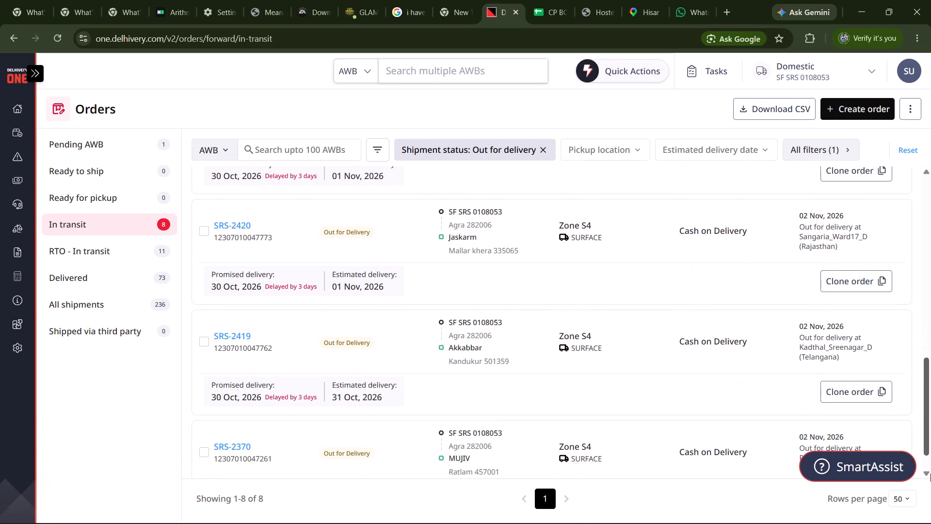
drag(930, 474, 928, 276)
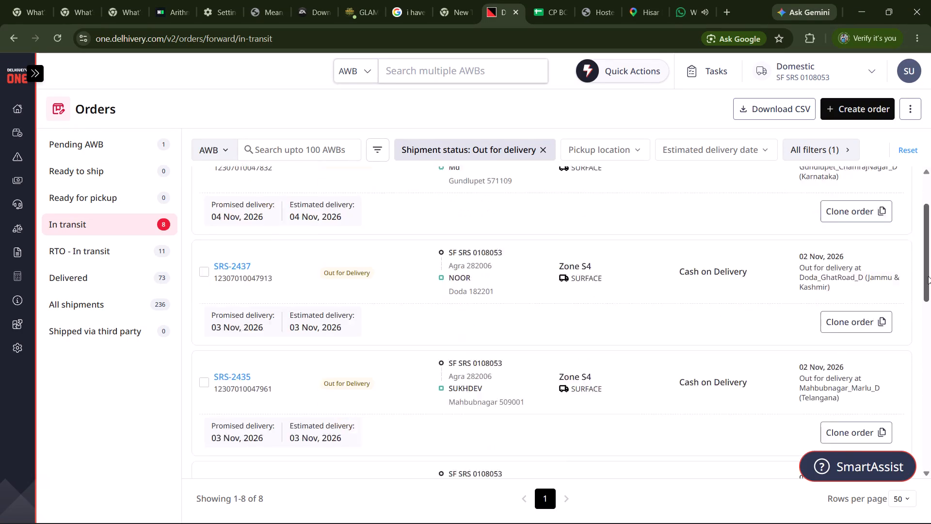
drag(928, 276, 930, 213)
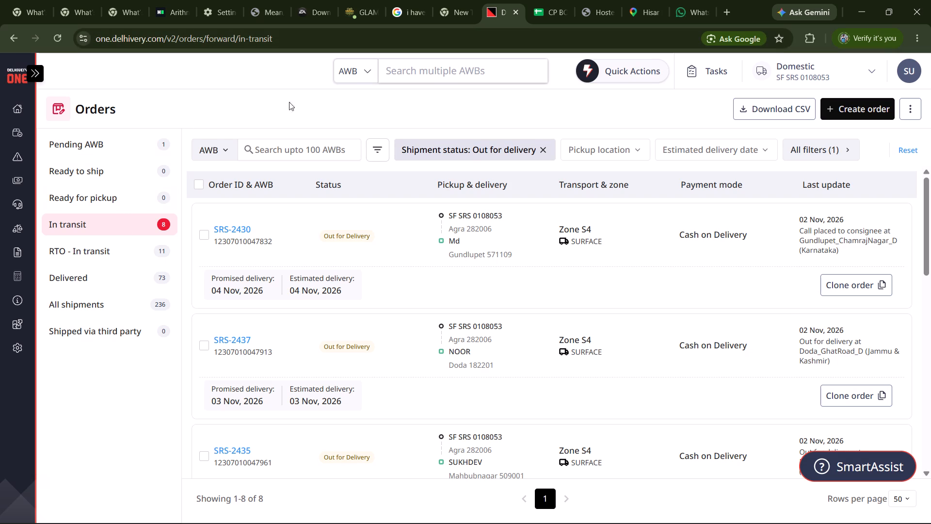
click(422, 147)
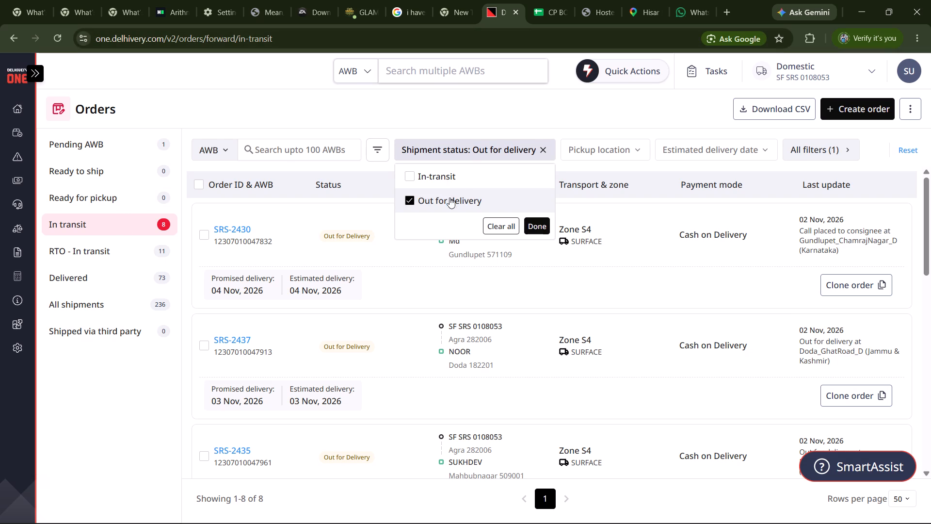
click(532, 225)
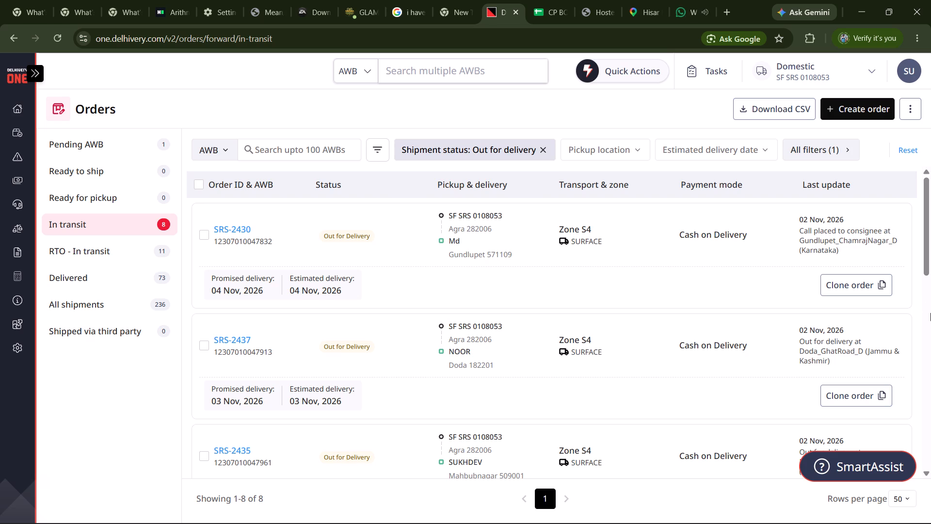
drag(930, 220, 930, 272)
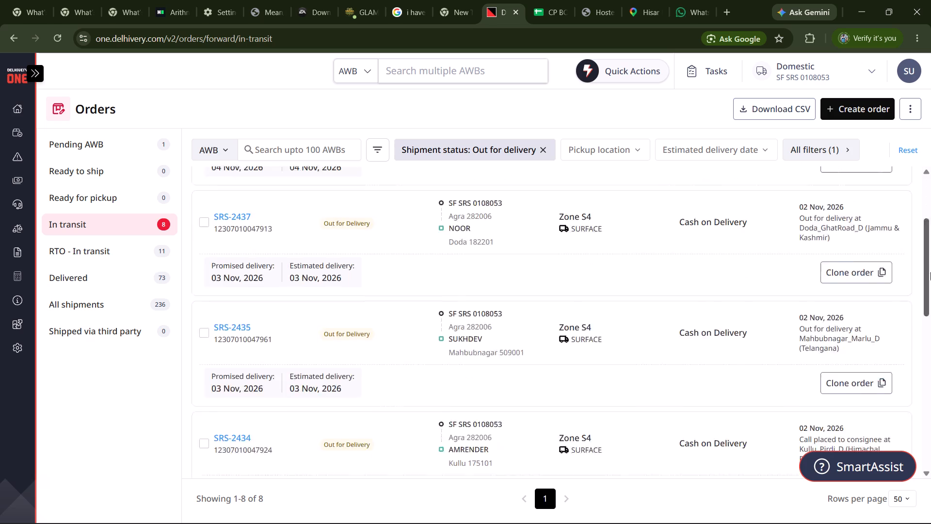
drag(930, 272, 930, 313)
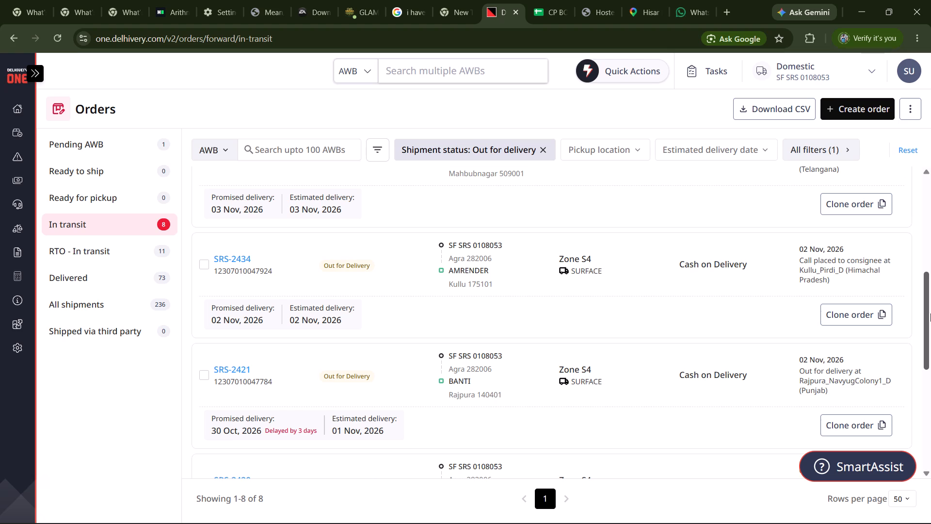
drag(930, 313, 930, 264)
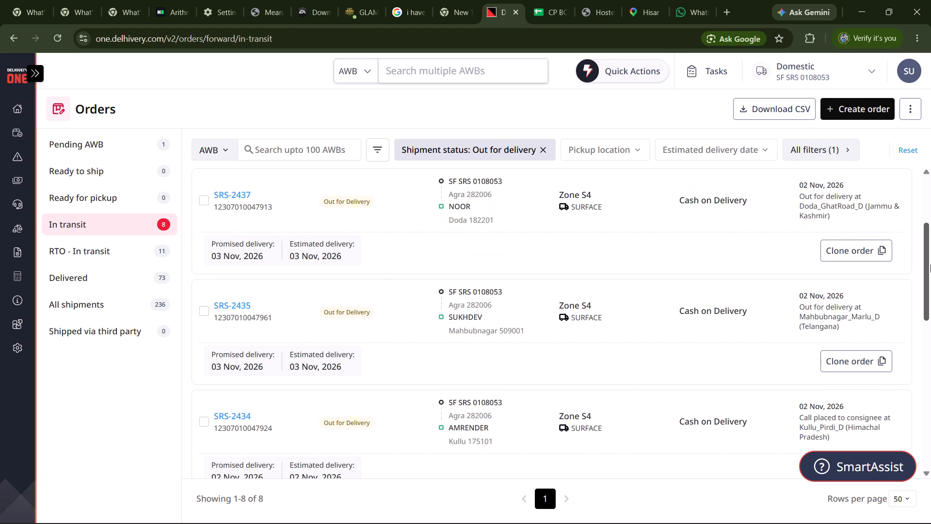
drag(930, 264, 930, 285)
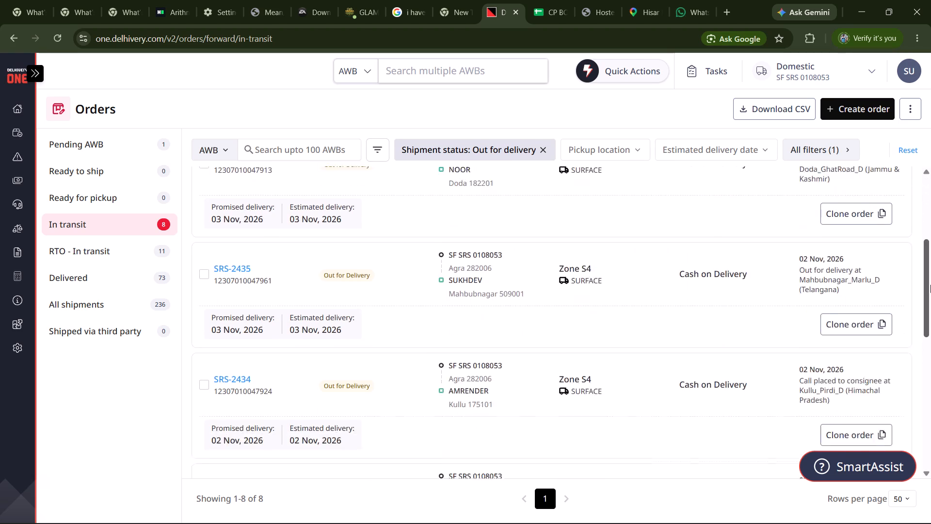
drag(930, 285, 930, 292)
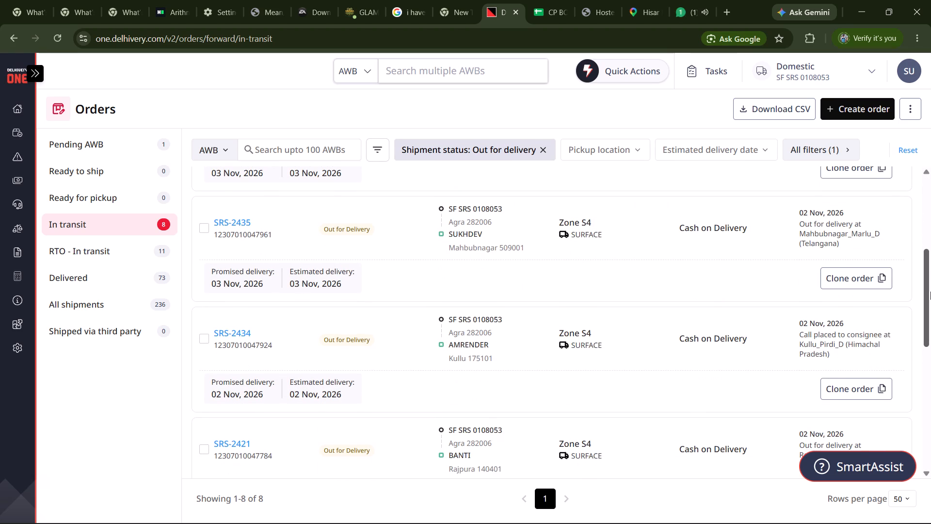
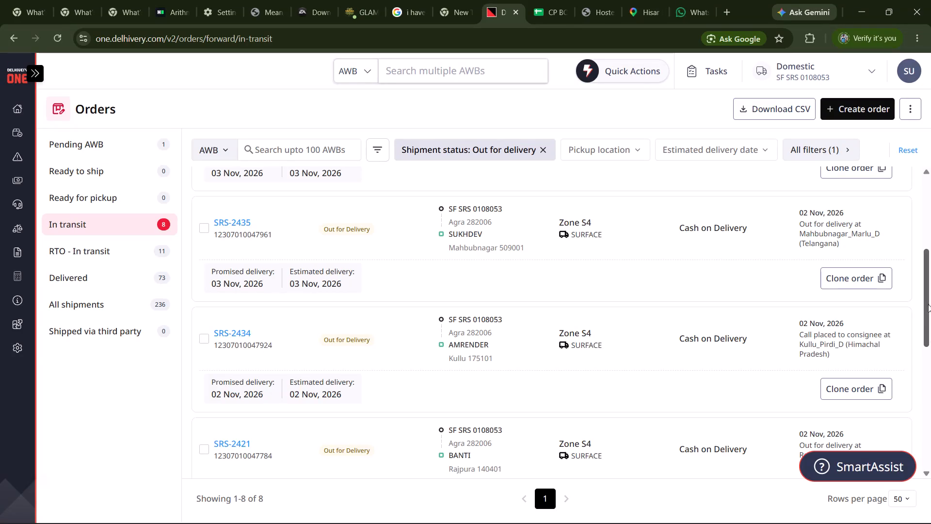
drag(929, 305, 930, 252)
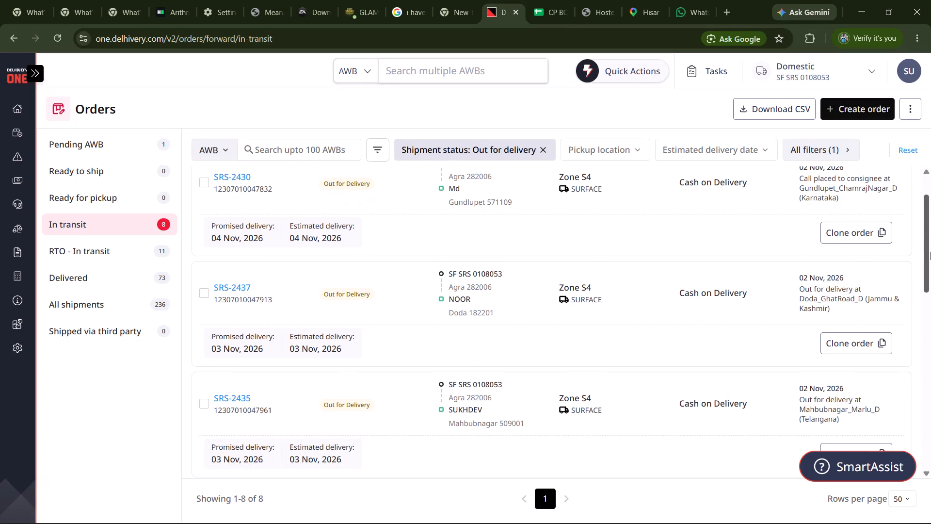
drag(930, 252, 927, 269)
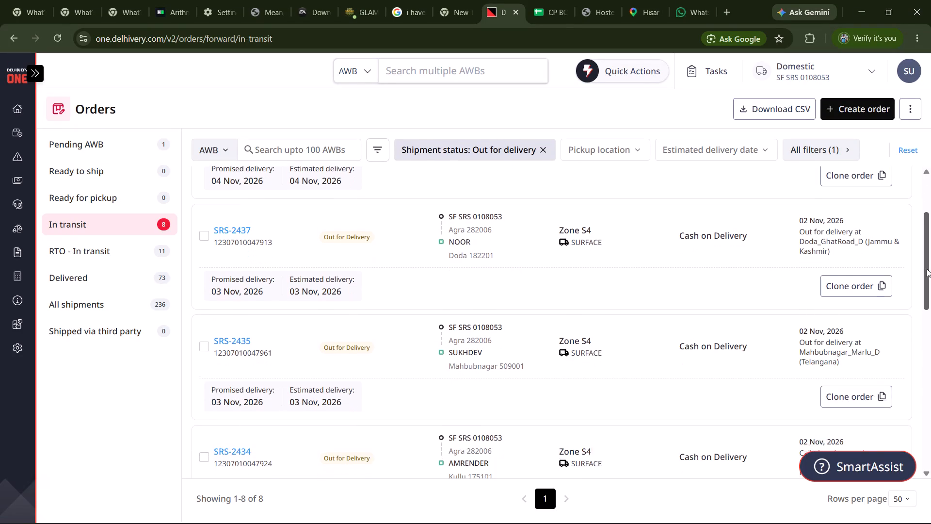
drag(927, 269, 930, 318)
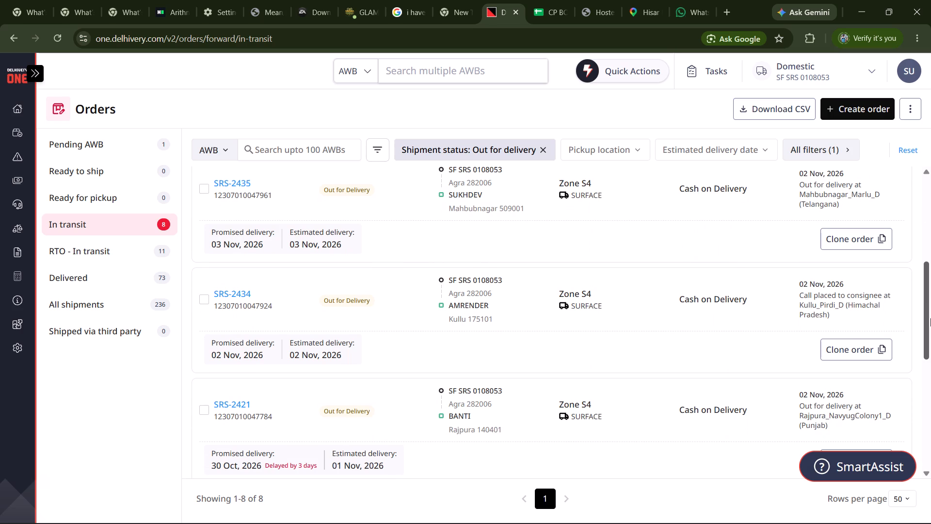
drag(930, 318, 926, 233)
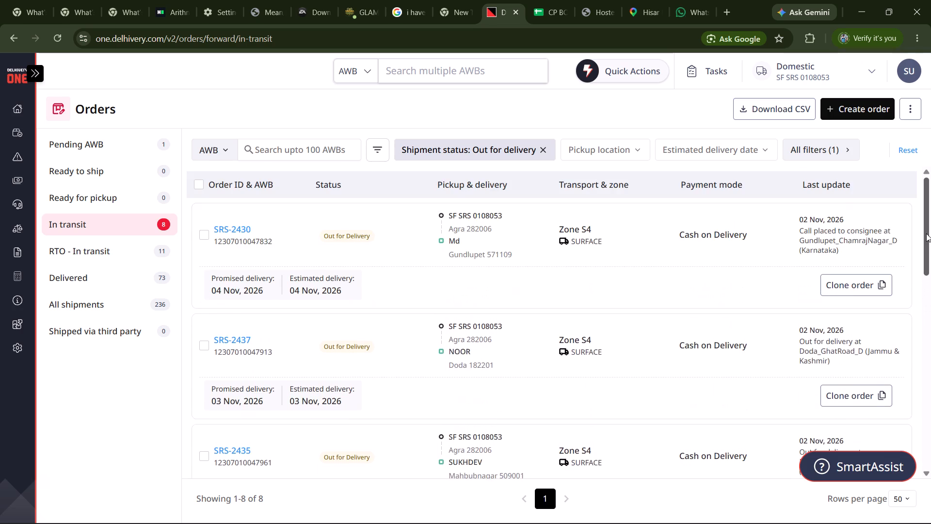
drag(926, 233, 930, 357)
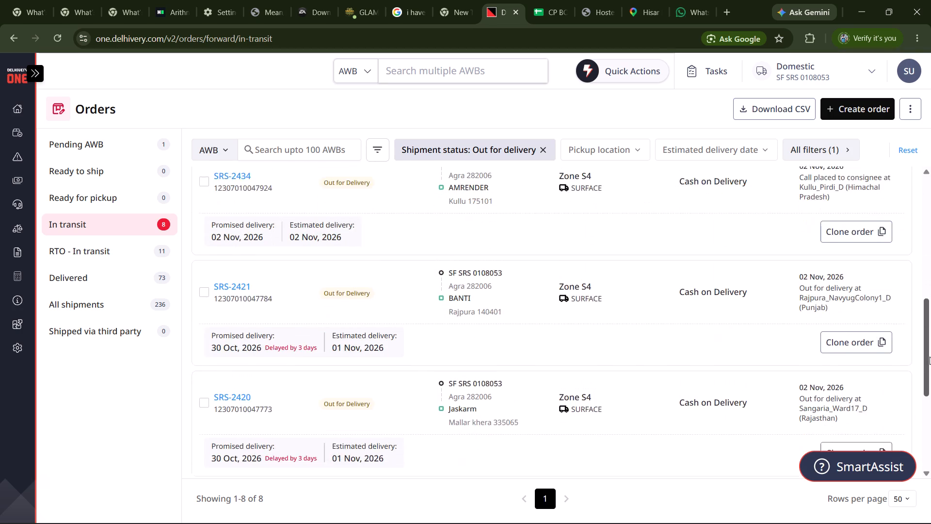
drag(930, 357, 930, 200)
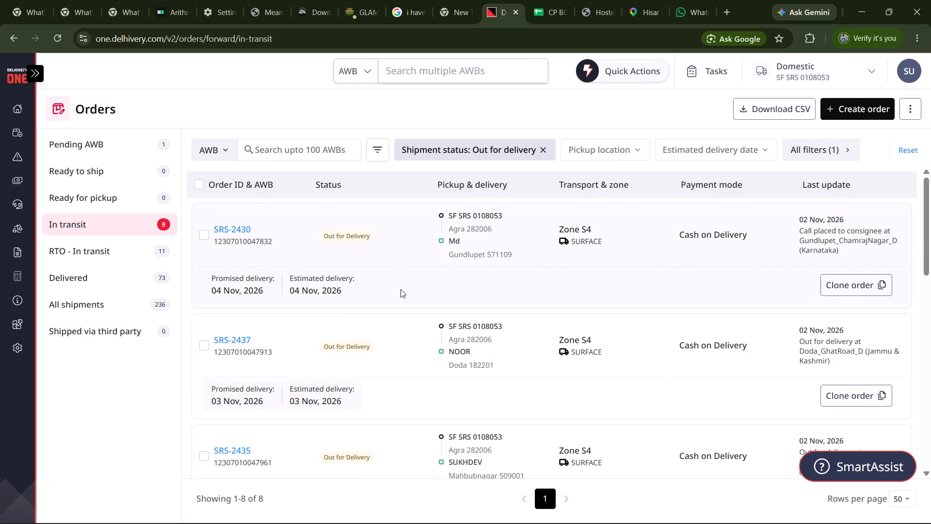
double_click(257, 351)
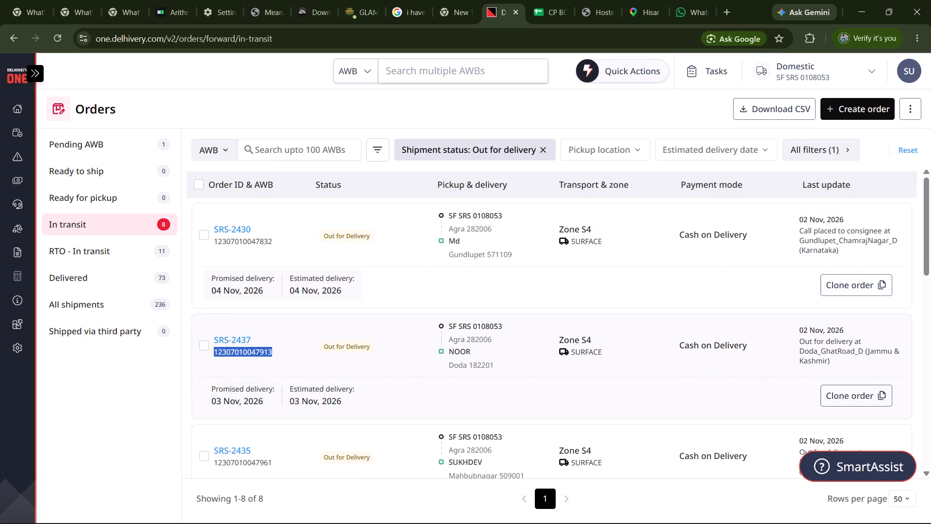
key(ctrl+c)
key(ctrl+c)
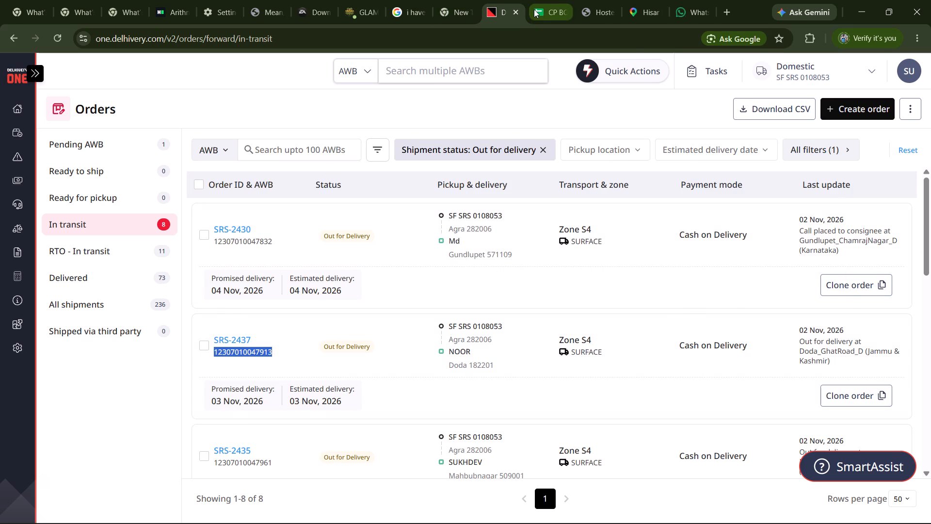
click(534, 9)
key(ctrl+f)
key(ctrl+v)
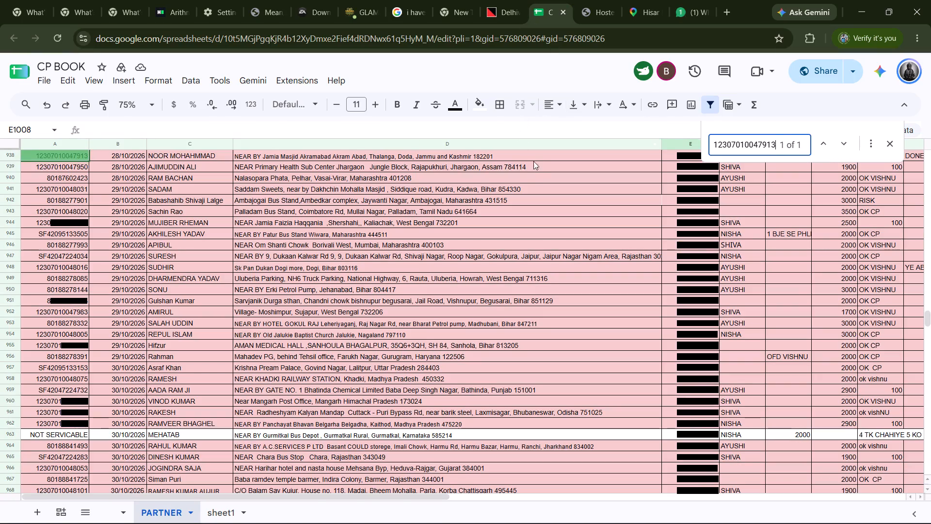
Examine the matching order's row 938 from its date across to the remarks in column I, finishing on the contact number in column E.
click(537, 154)
key(Up)
key(Up)
key(Up)
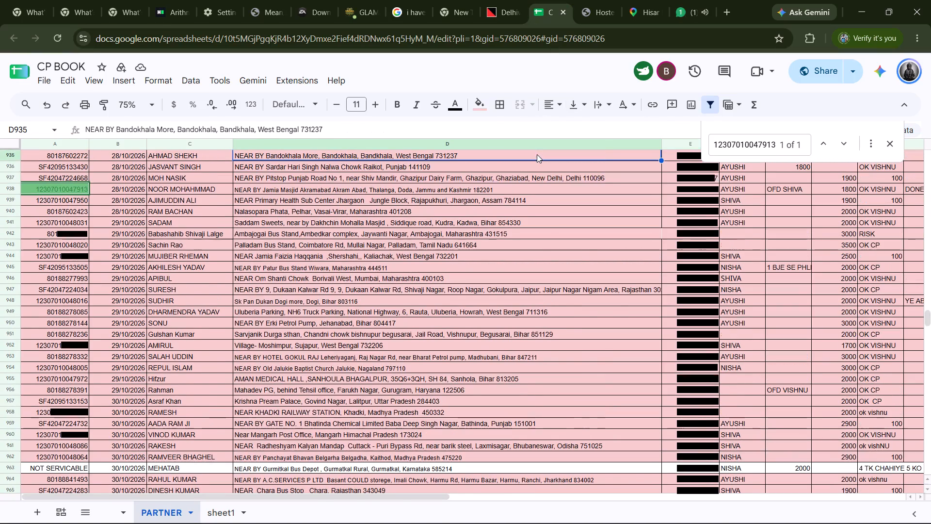
key(Down)
key(Down)
key(Down)
key(Left)
key(Left)
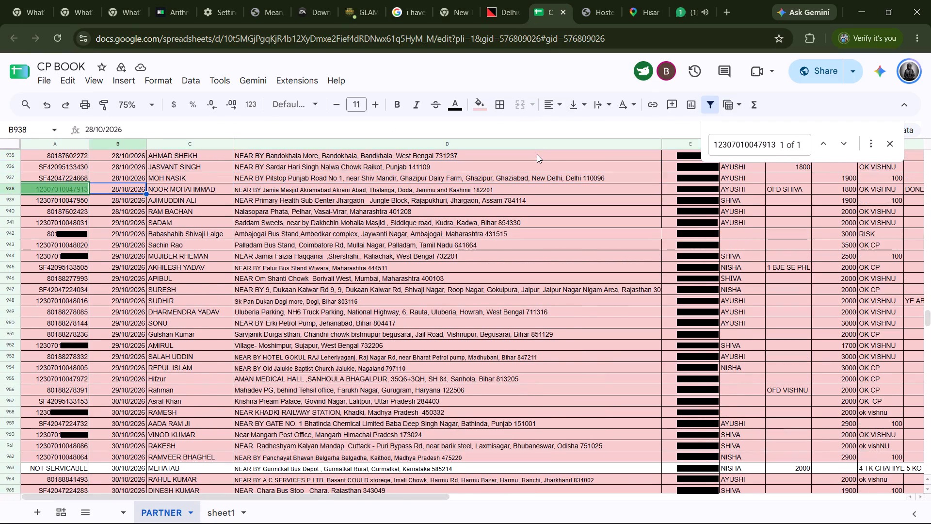
key(Right)
key(Right)
key(Right)
key(Right)
key(Right)
key(Right)
key(Right)
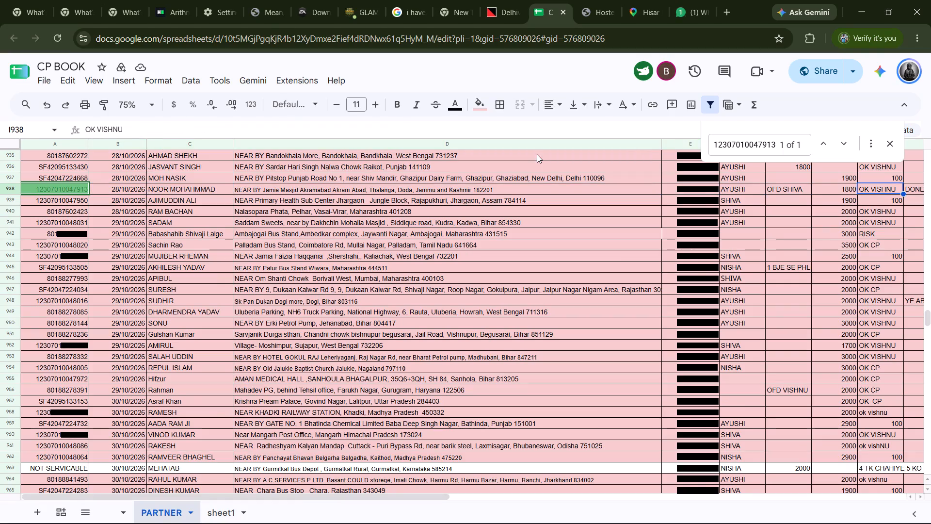
key(Left)
key(Left)
key(Left)
key(Left)
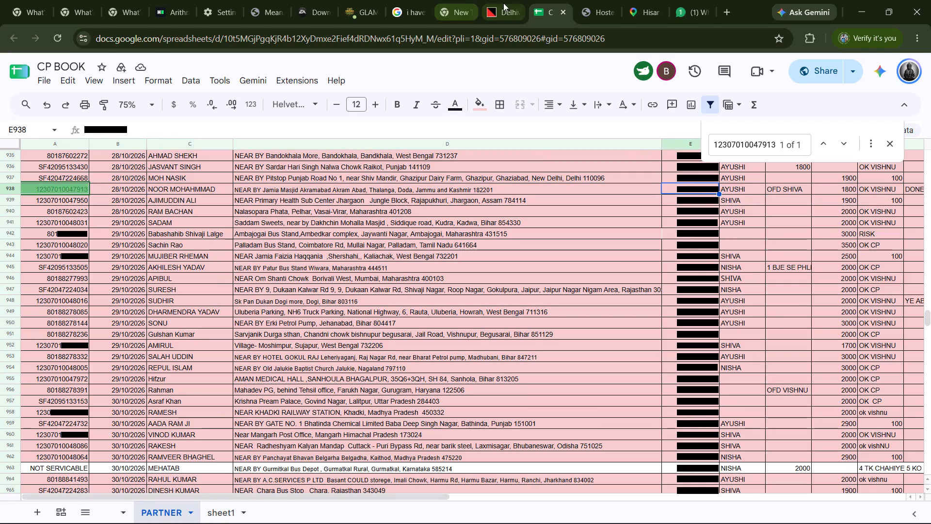
click(498, 8)
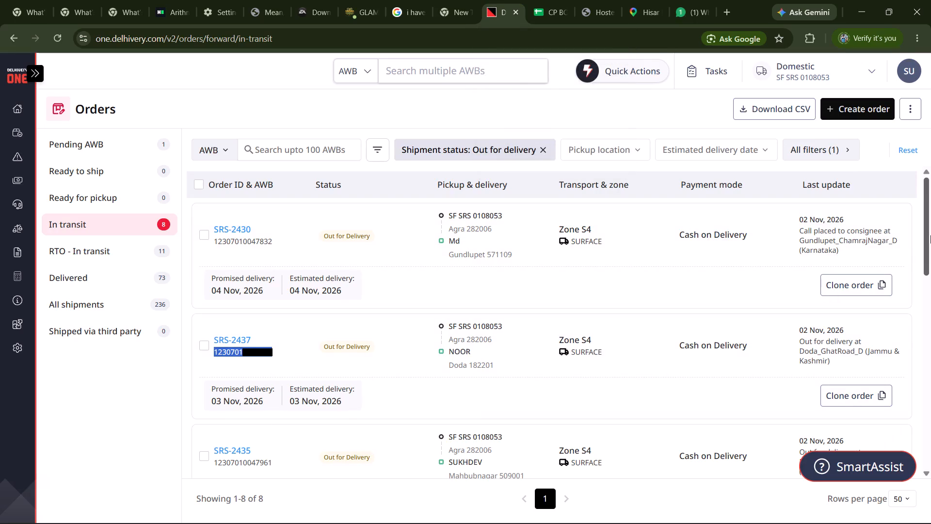
drag(930, 235, 930, 284)
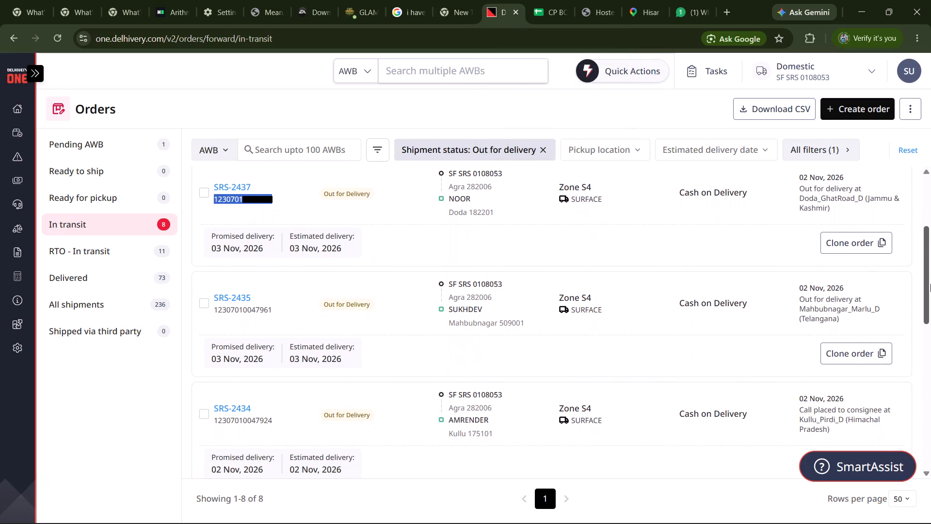
drag(930, 284, 930, 318)
drag(930, 318, 930, 344)
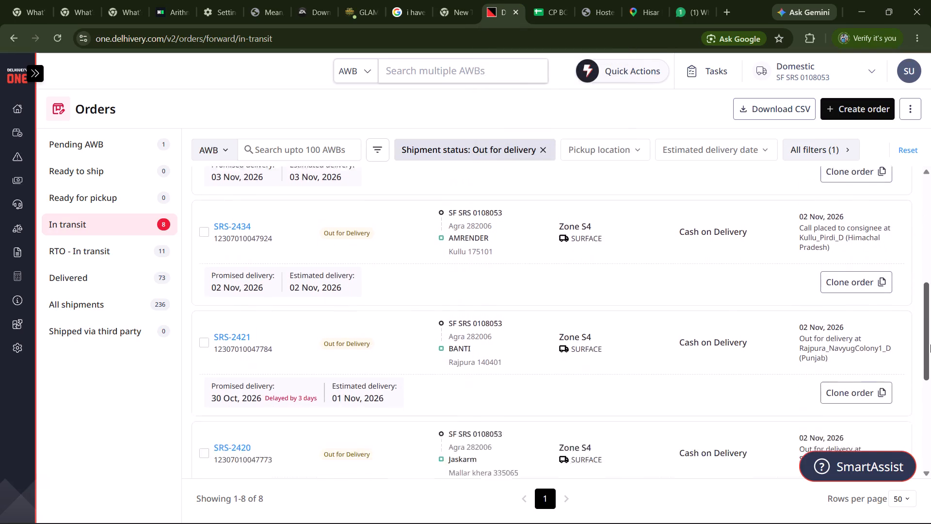
drag(930, 344, 930, 400)
drag(930, 400, 930, 437)
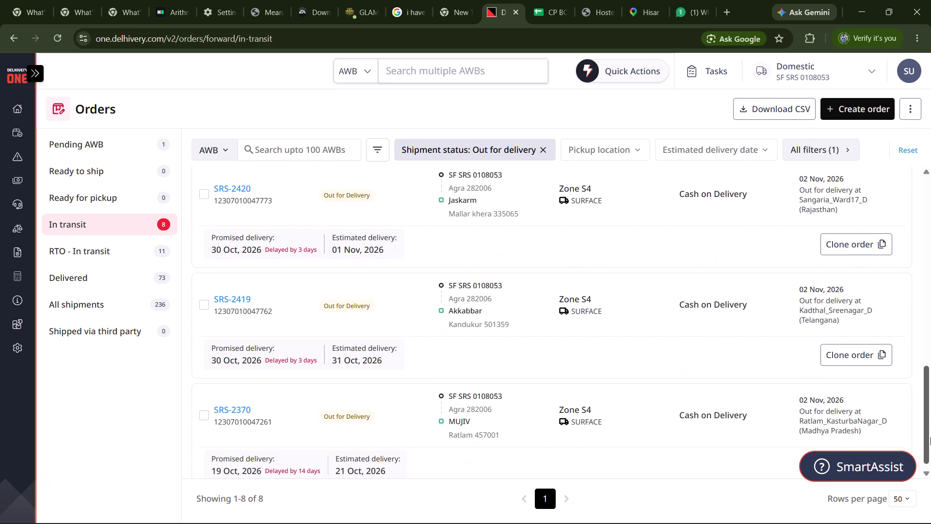
drag(930, 437, 921, 440)
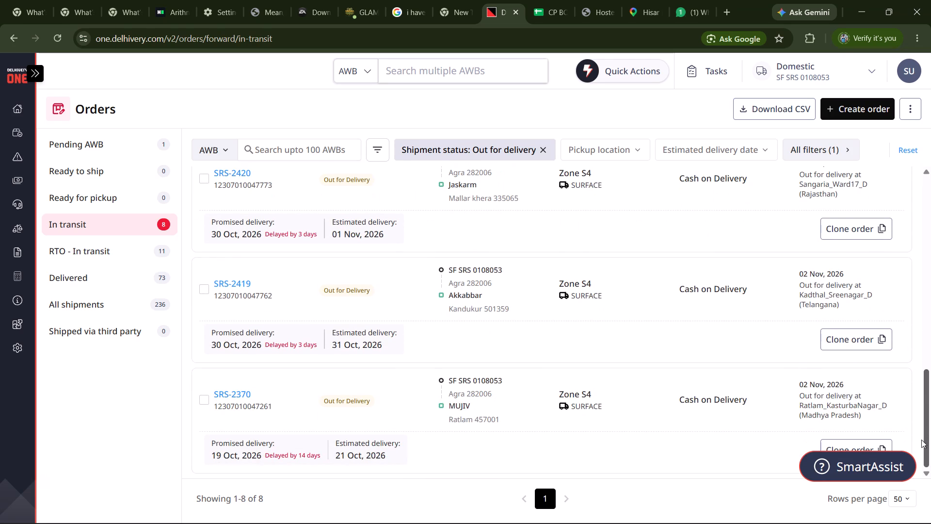
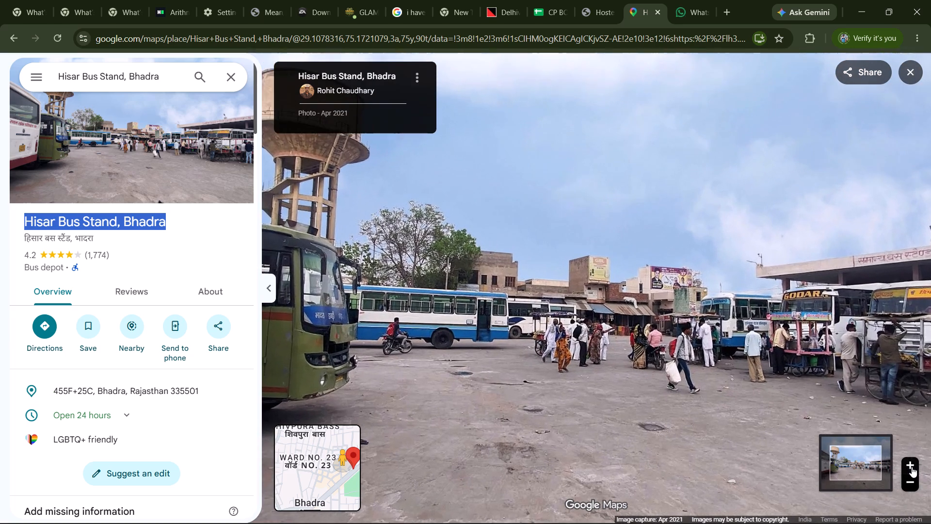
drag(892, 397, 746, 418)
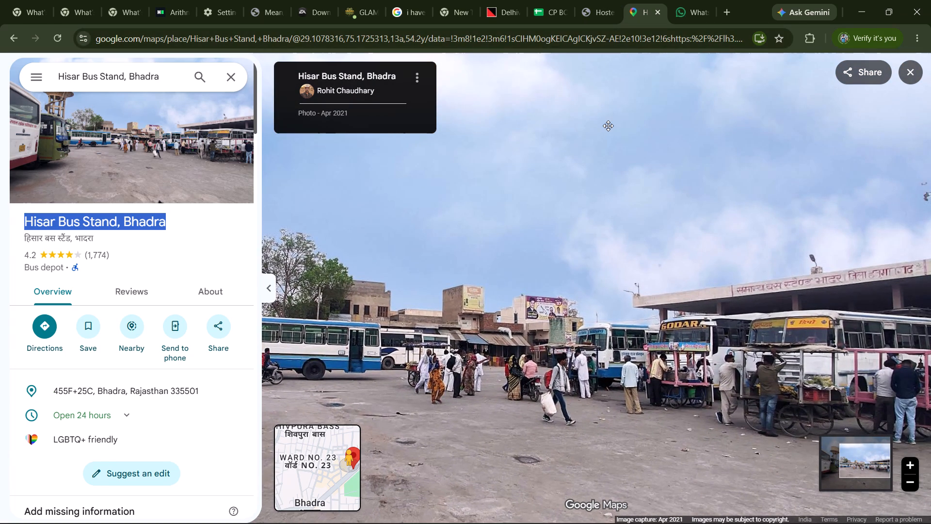
Switch to Google Maps and clear the Hisar Bus Stand, Bhadra search to return to the plain map.
click(594, 17)
click(638, 16)
click(230, 77)
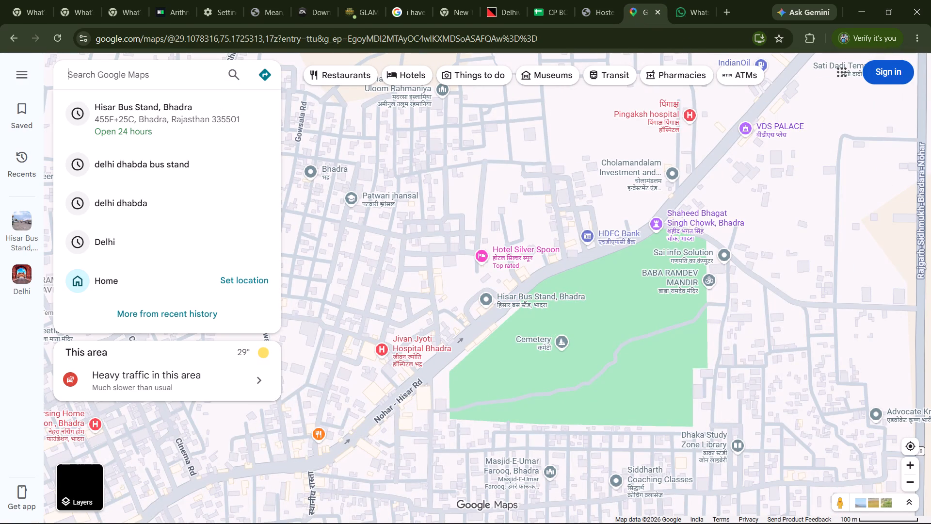
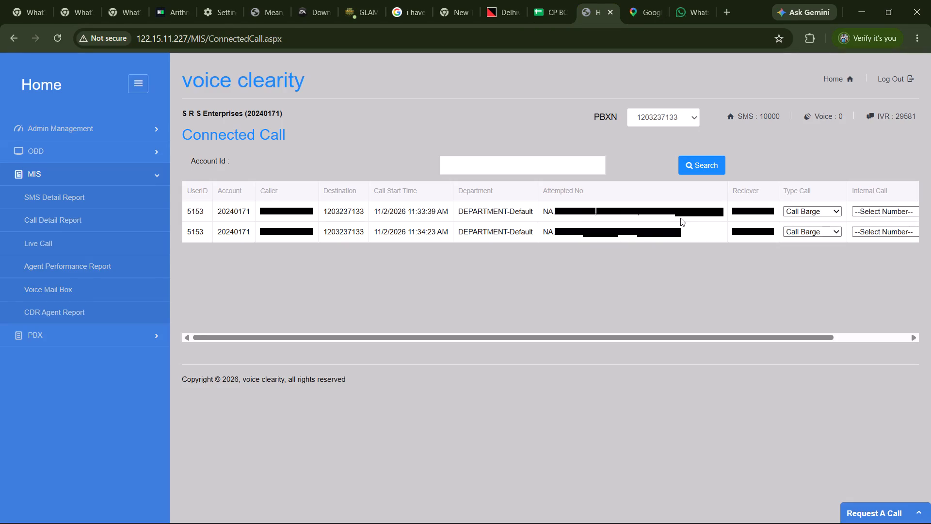
Copy the caller number of the connected call that started at 11:34:23 AM.
double_click(289, 229)
key(ctrl+c)
key(ctrl+c)
click(504, 11)
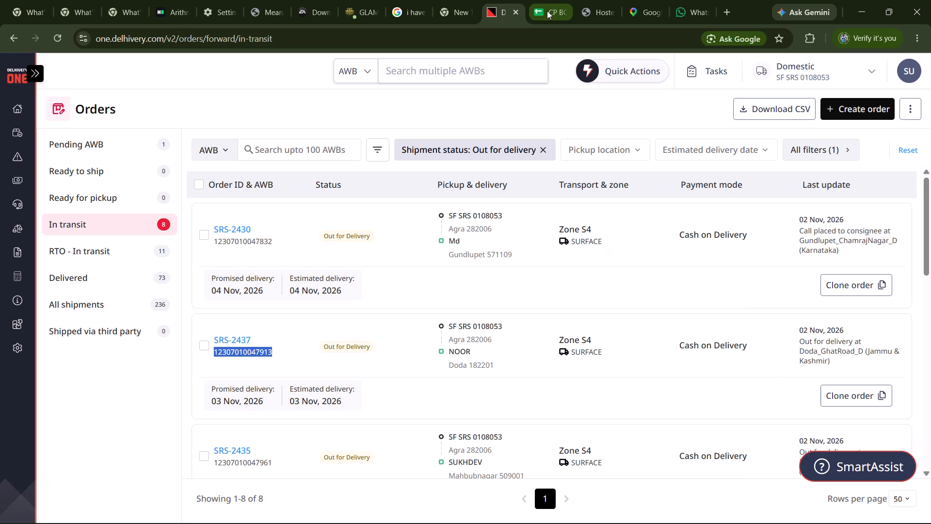
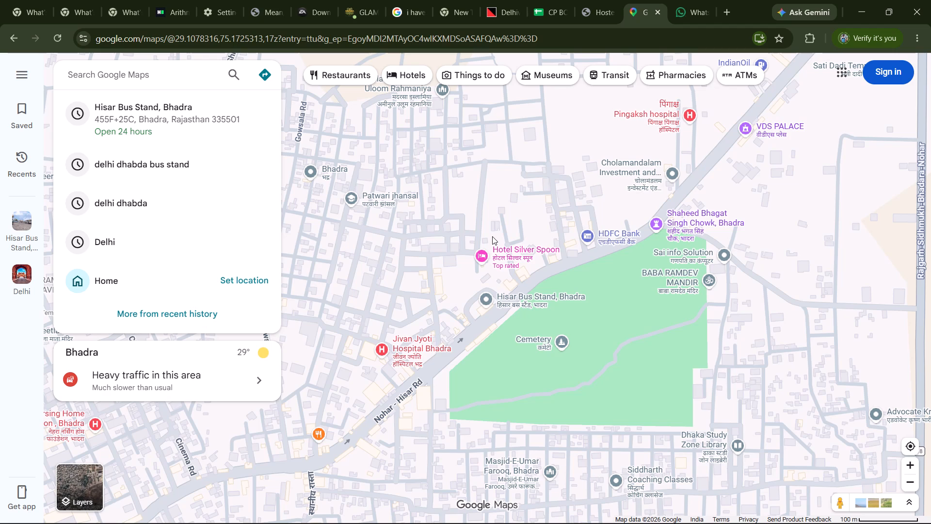
Switch to the CP BOOK sheet, paste the copied contact number into row 1008 and enter SHIVA in the cell beside it.
click(559, 5)
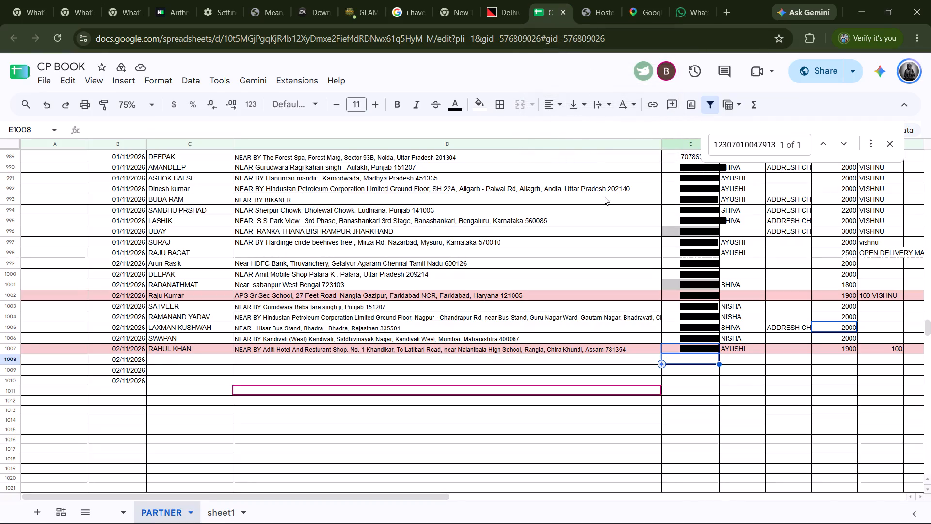
key(ctrl+v)
key(Left)
key(Left)
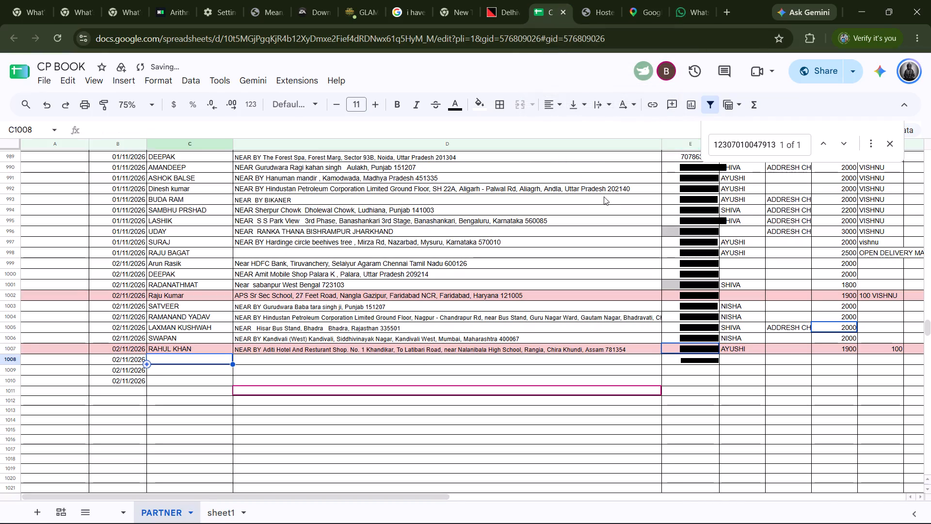
key(Right)
key(Right)
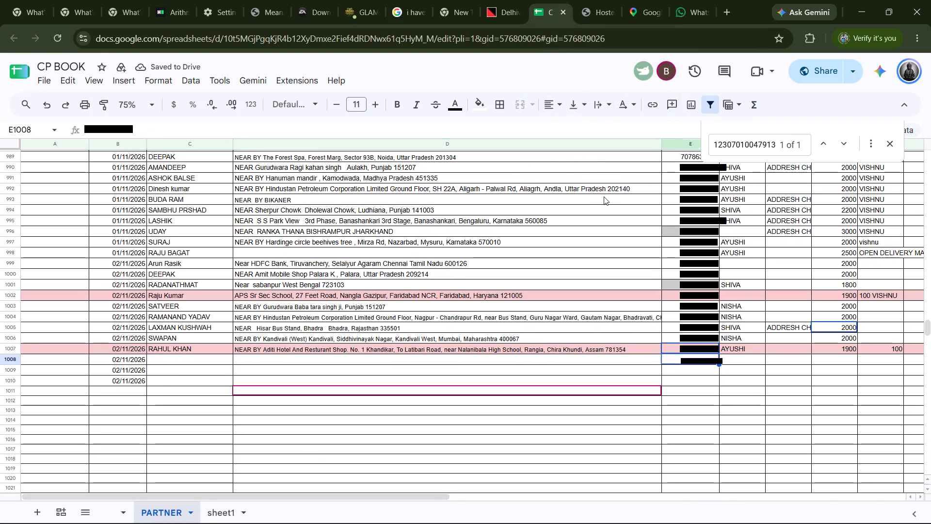
key(Right)
key(Right)
key(Left)
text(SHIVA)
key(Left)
Enter the customer name DHARMVEER in row 1008 and start its address with NEAR.
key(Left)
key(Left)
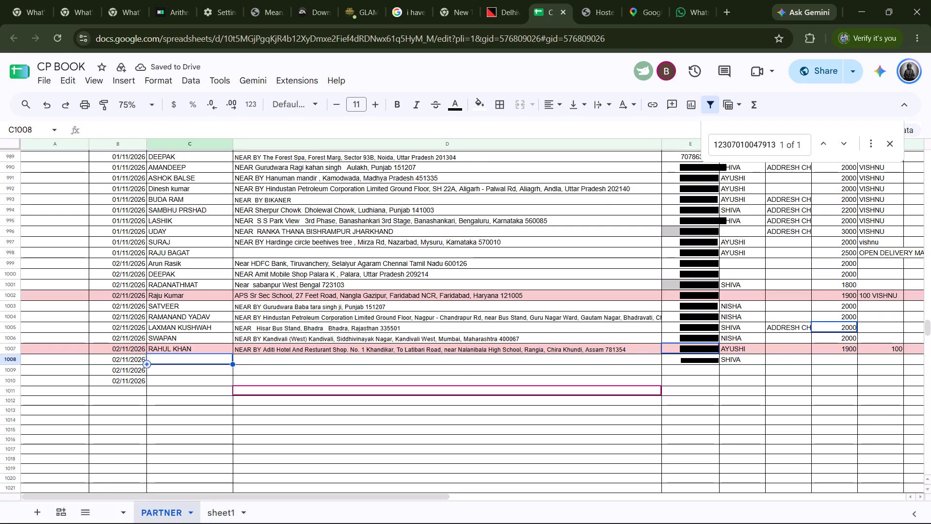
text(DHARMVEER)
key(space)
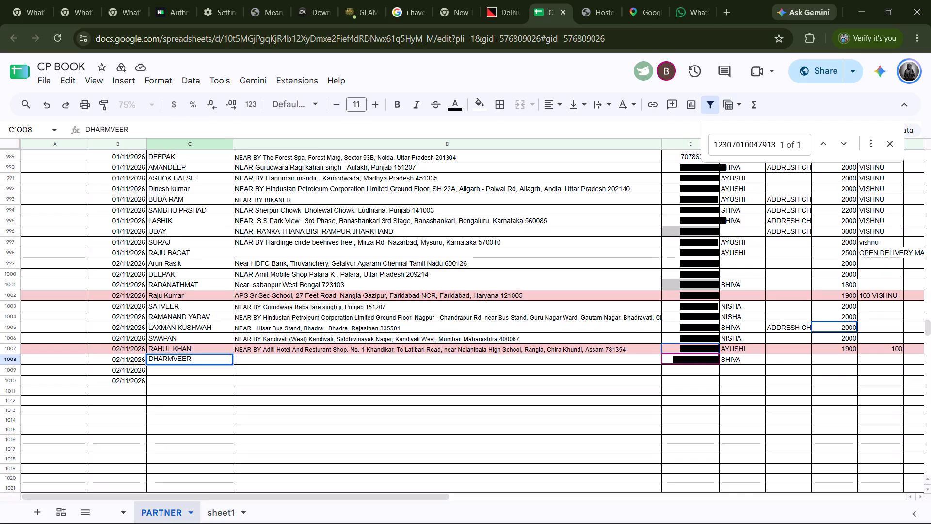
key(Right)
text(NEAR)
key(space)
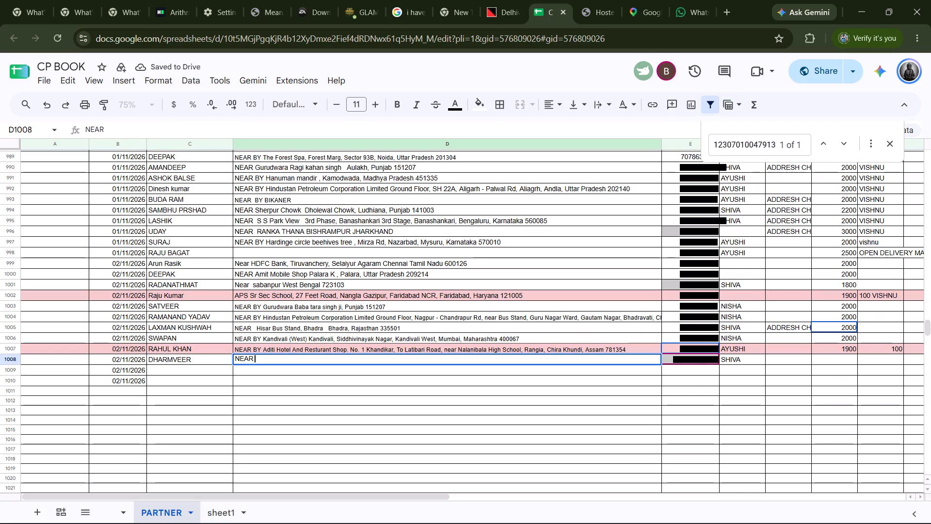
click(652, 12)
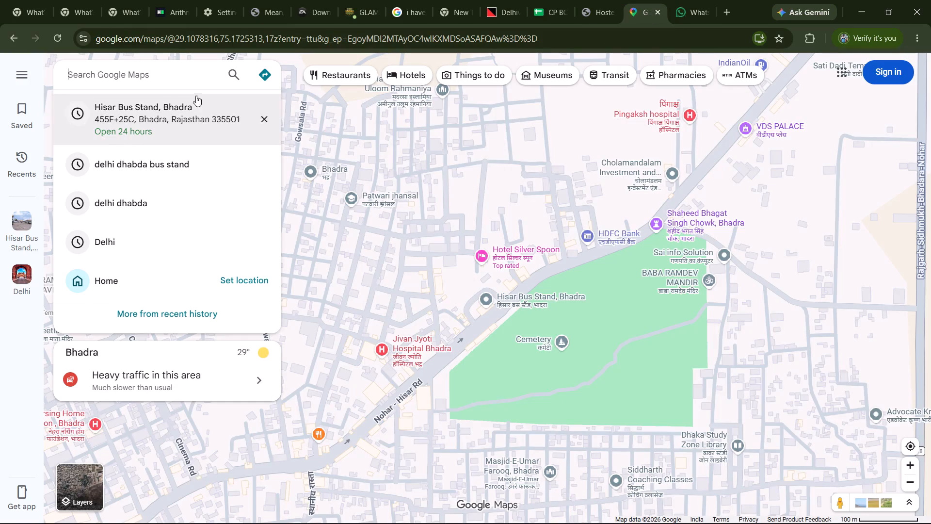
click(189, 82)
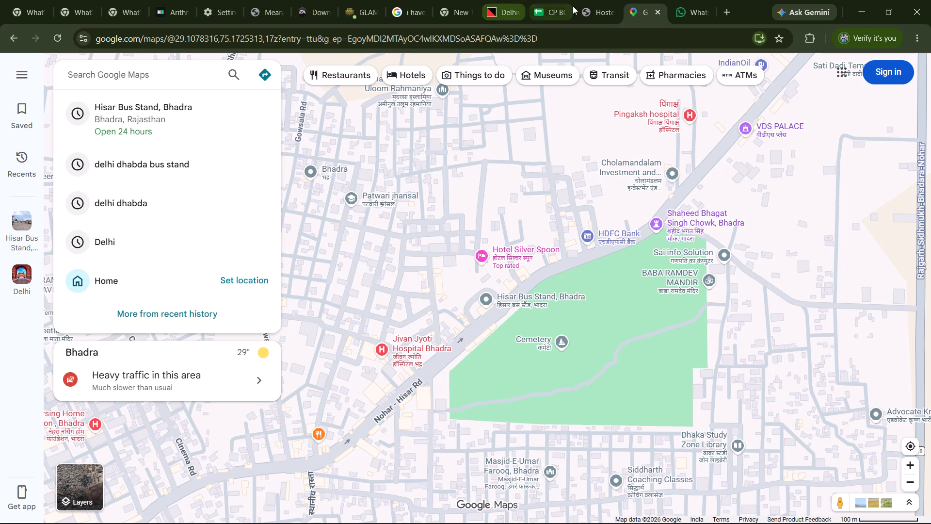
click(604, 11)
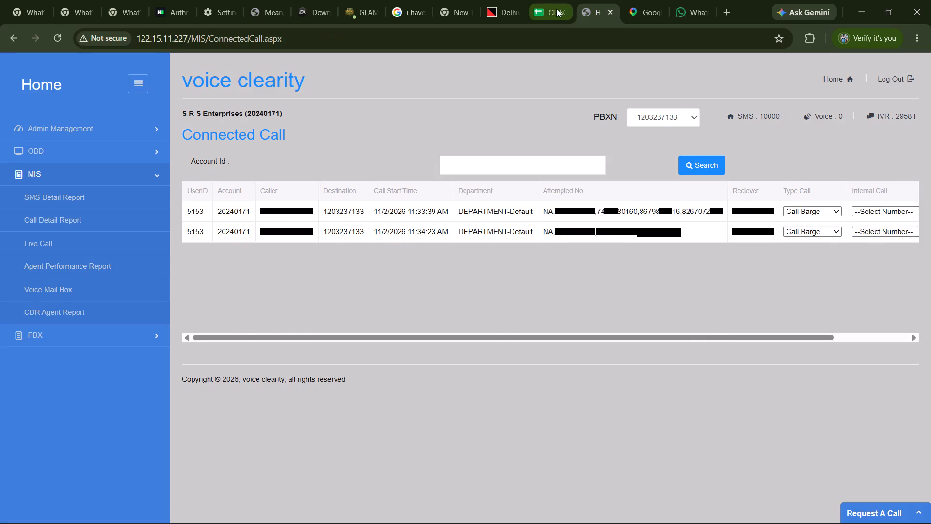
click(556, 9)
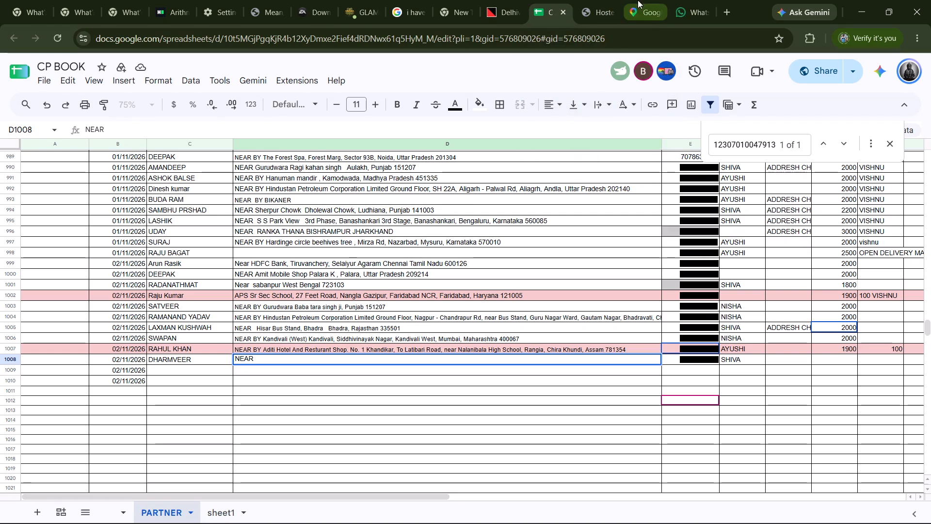
Switch to Google Maps, search for TRIPUTA and open the suggested place Tripura.
click(638, 7)
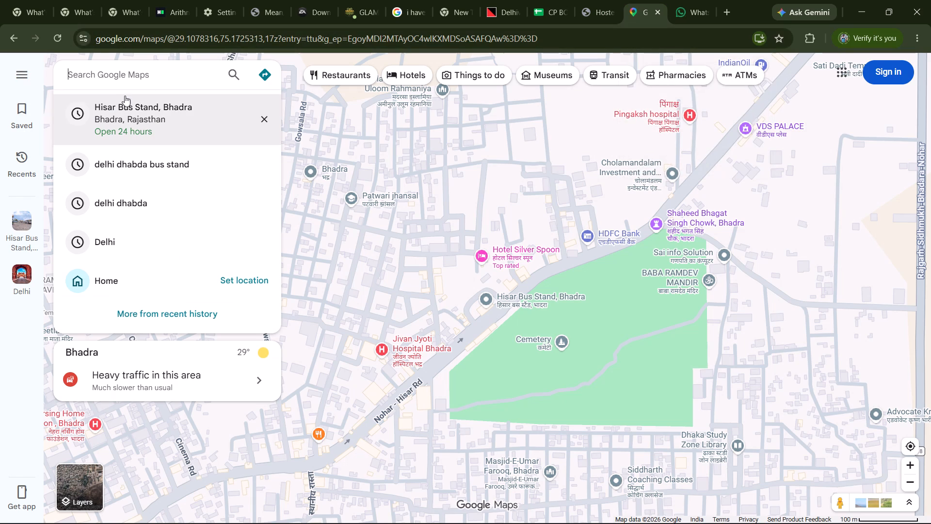
text(TRIPUTA)
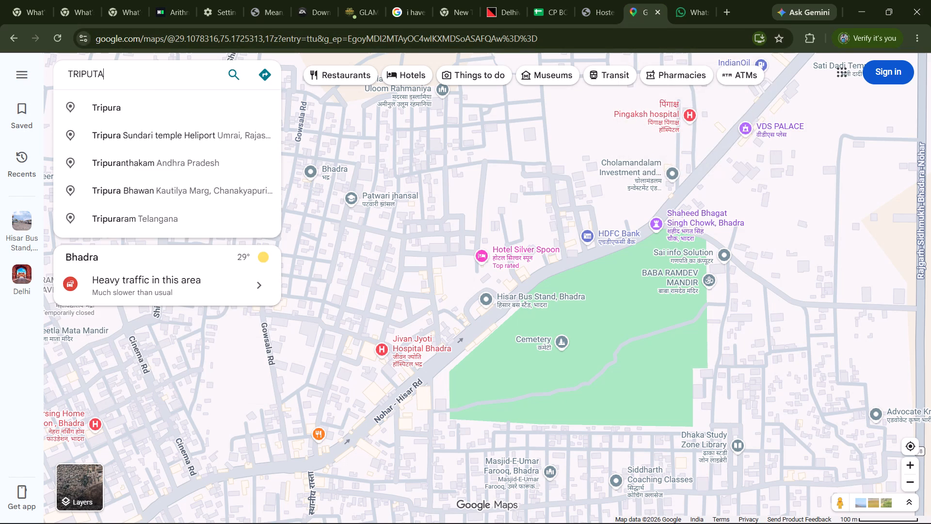
key(Down)
key(Return)
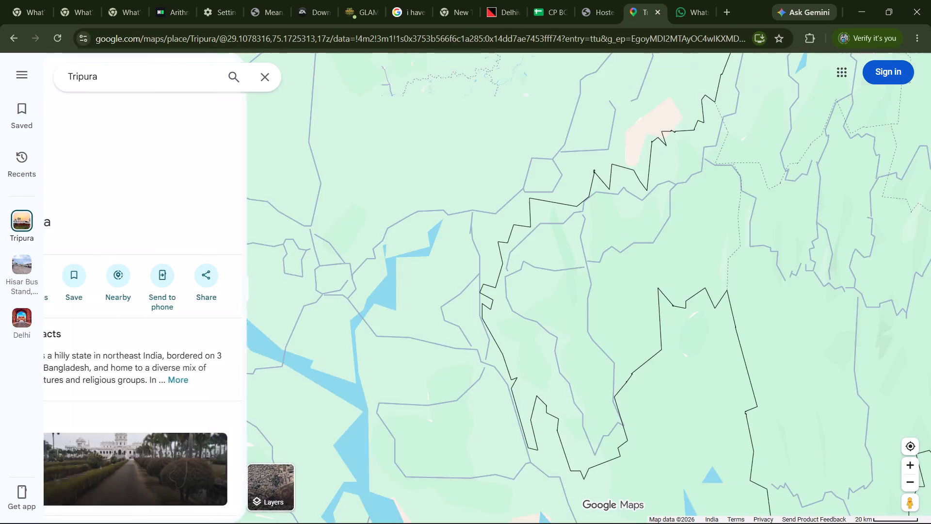
Try narrowing the Tripura map search with BHATAK, then shorten the added text to B to browse other place suggestions.
click(120, 73)
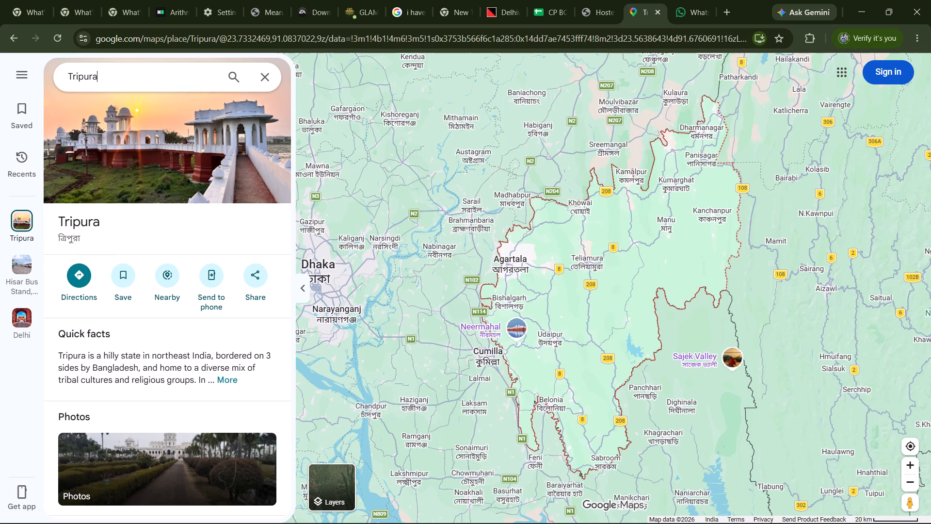
key(space)
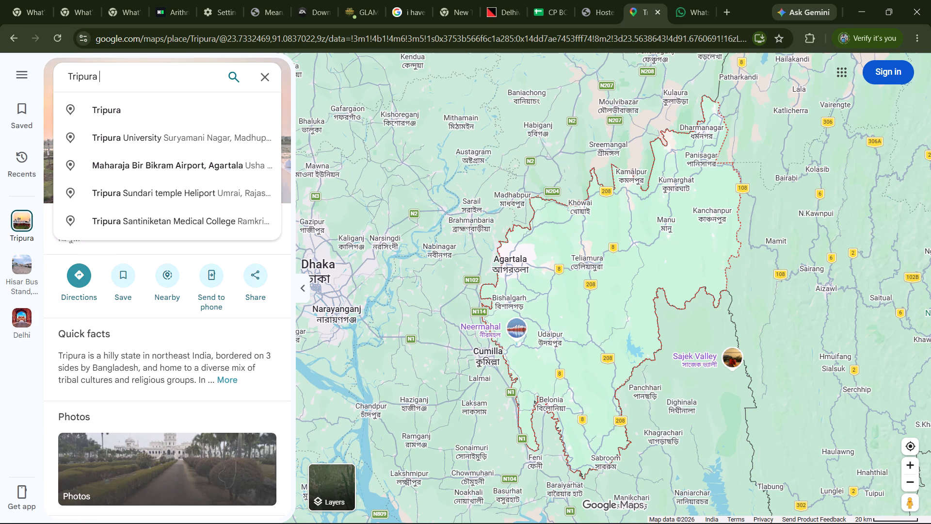
text(BHA)
key(t)
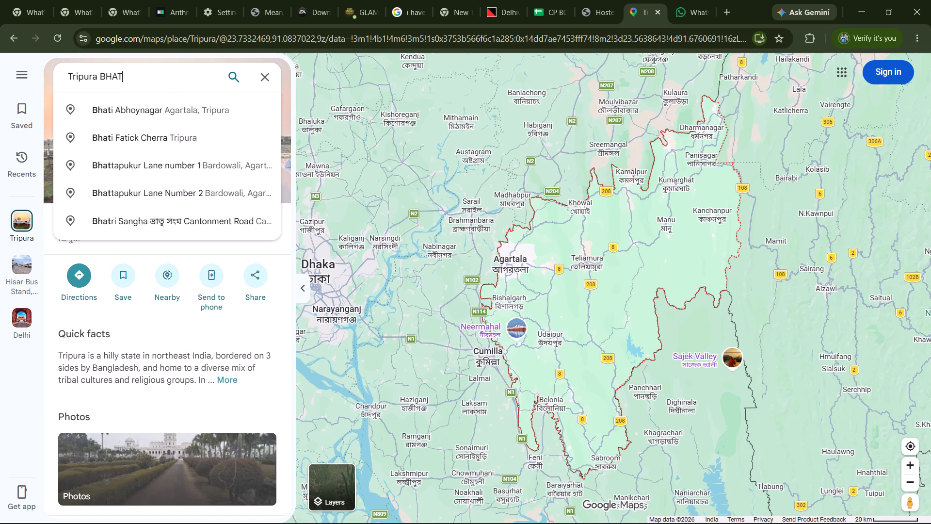
text(AK)
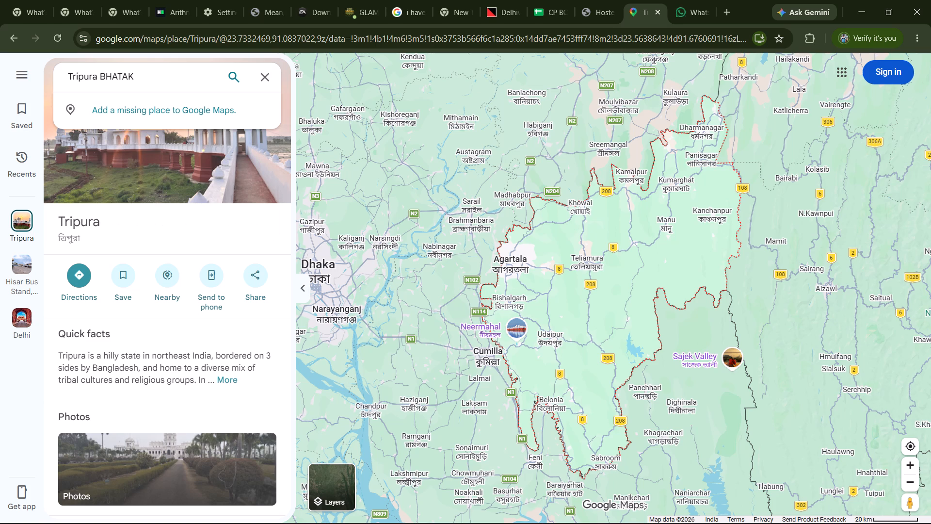
key(BackSpace)
key(BackSpace)
key(BackSpace)
key(BackSpace)
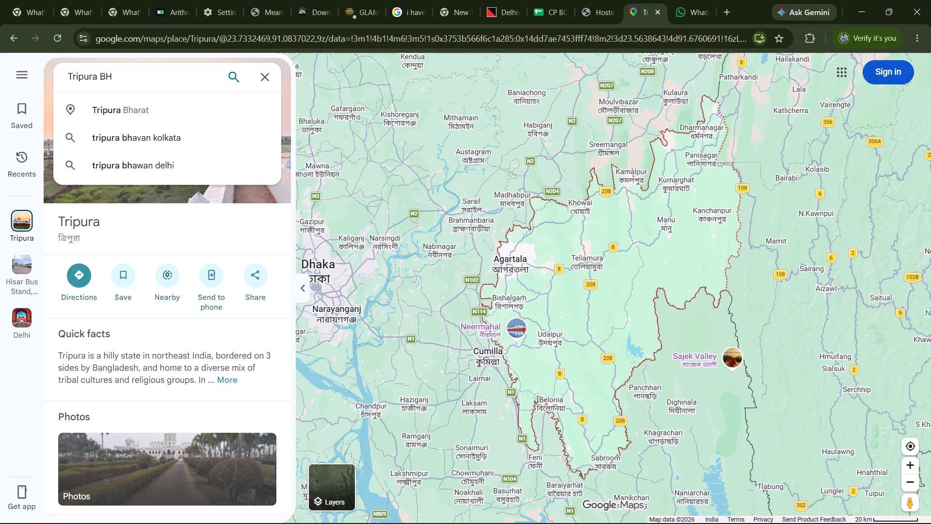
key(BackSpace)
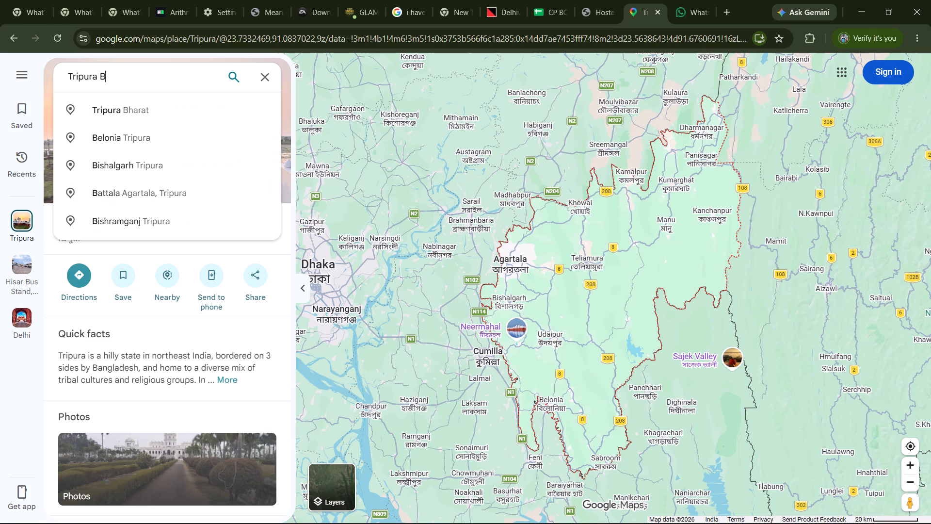
Try narrowing the Tripura map search with BHATA, then remove the added text and search for Tripura alone.
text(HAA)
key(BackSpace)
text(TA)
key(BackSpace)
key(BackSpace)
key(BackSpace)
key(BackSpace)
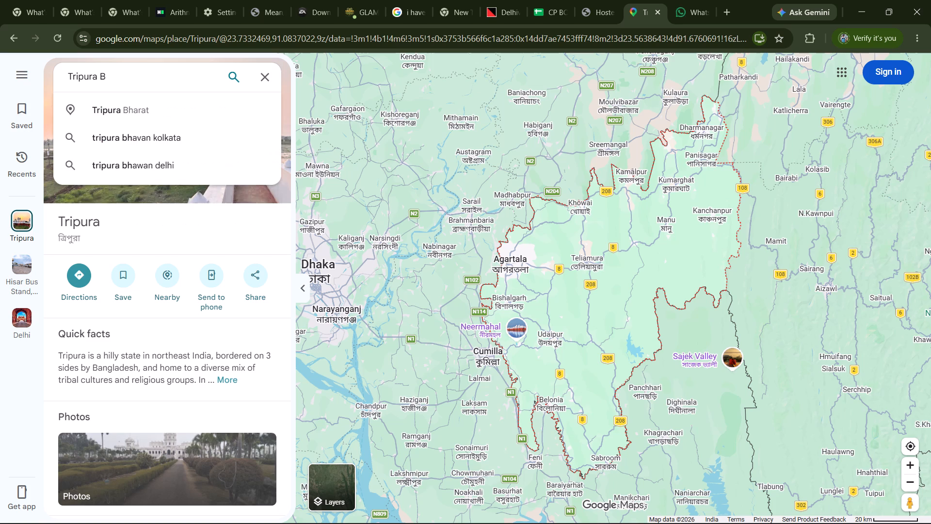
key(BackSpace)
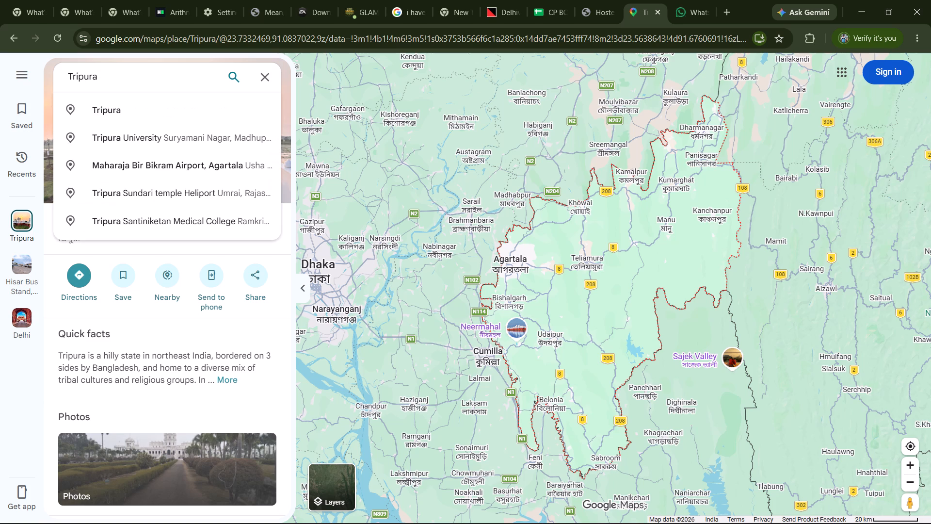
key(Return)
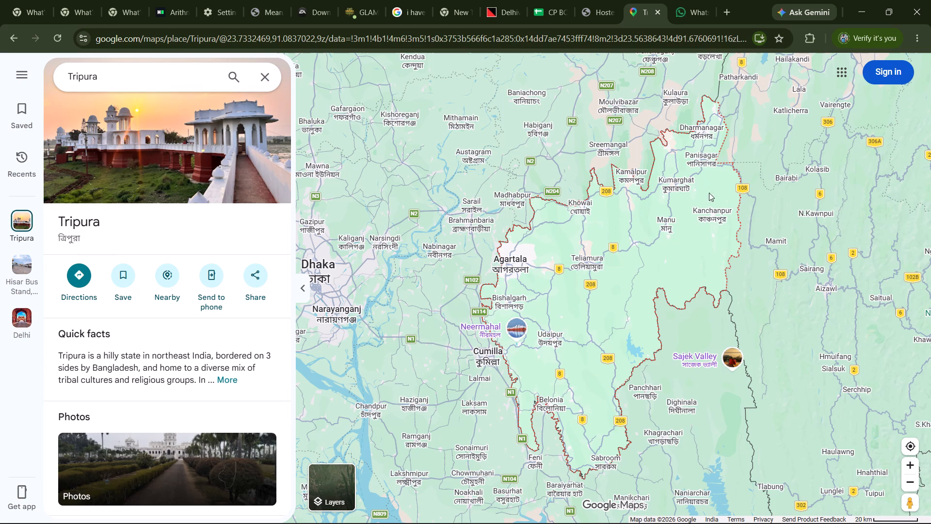
Switch to the voice clearity Connected Call page and copy the caller's number from the connected call's row.
click(612, 4)
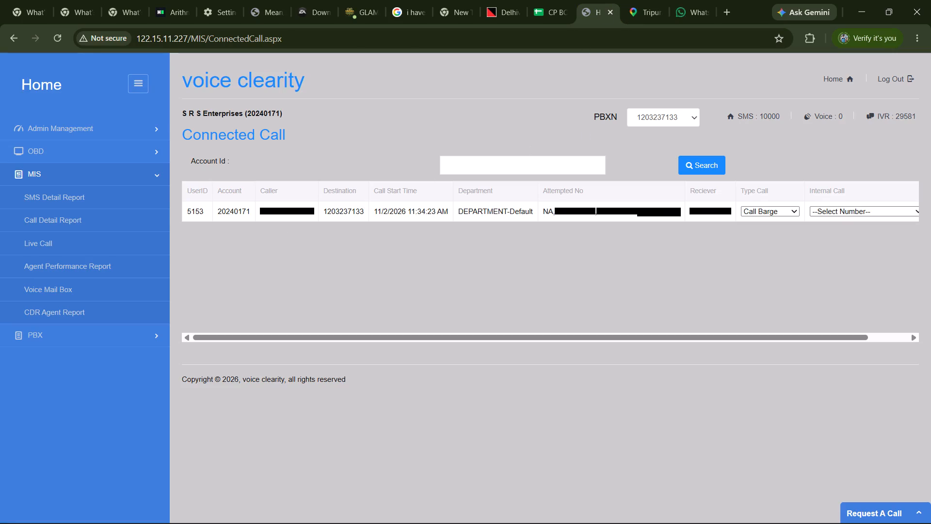
drag(275, 214, 277, 214)
drag(277, 214, 320, 214)
drag(265, 253, 282, 235)
drag(282, 235, 287, 228)
click(287, 228)
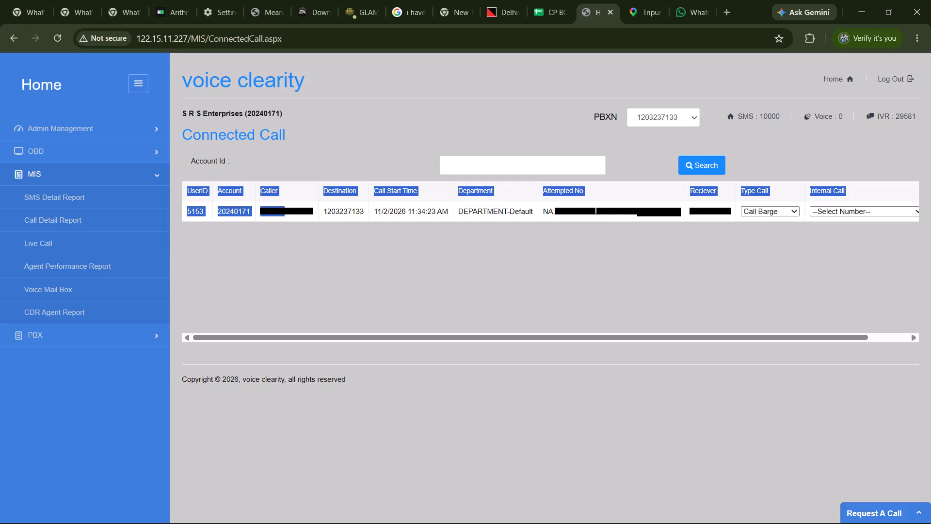
drag(273, 211, 319, 212)
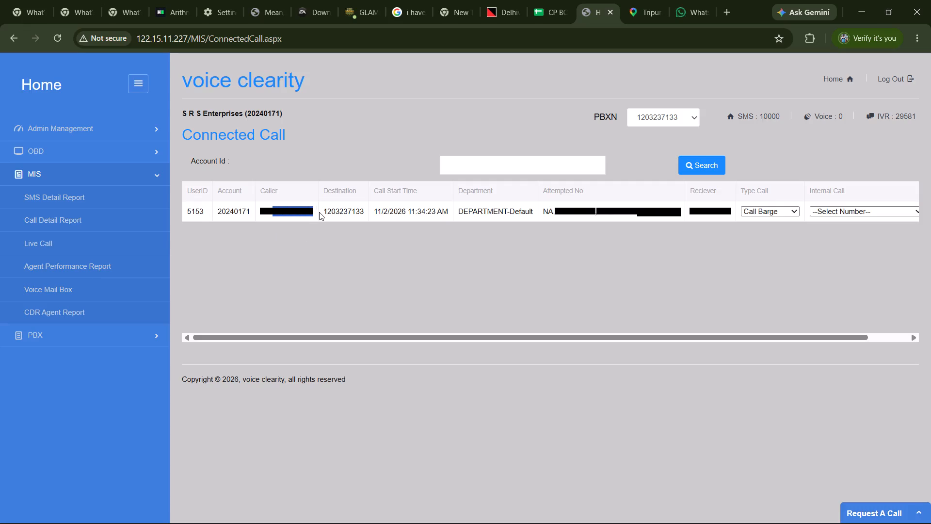
drag(319, 212, 319, 212)
key(ctrl+c)
key(ctrl+c)
double_click(305, 209)
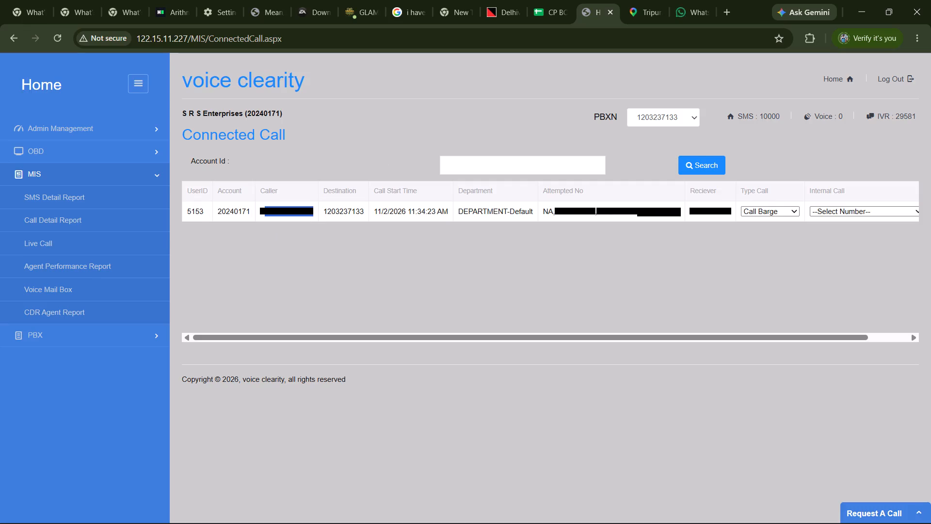
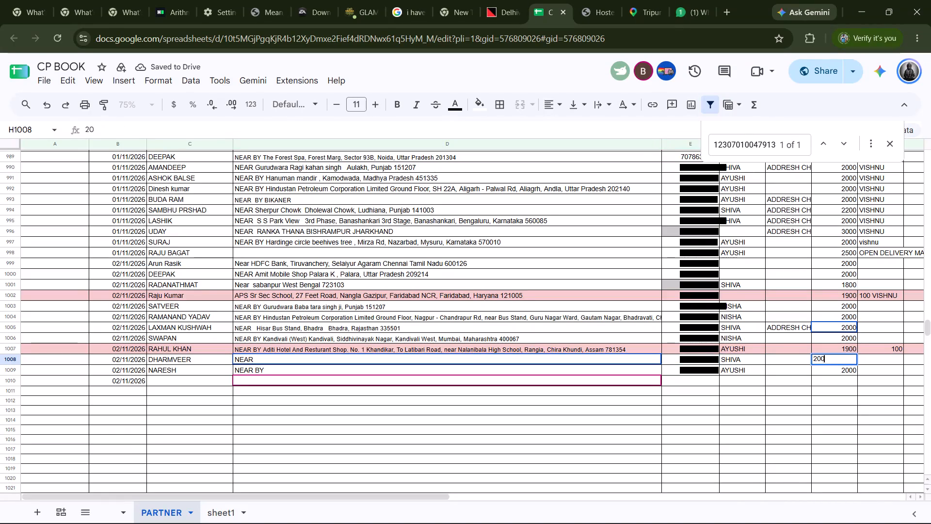
Complete the amount for DHARMVEER in row 1008 as 2000 and return to that row's address cell.
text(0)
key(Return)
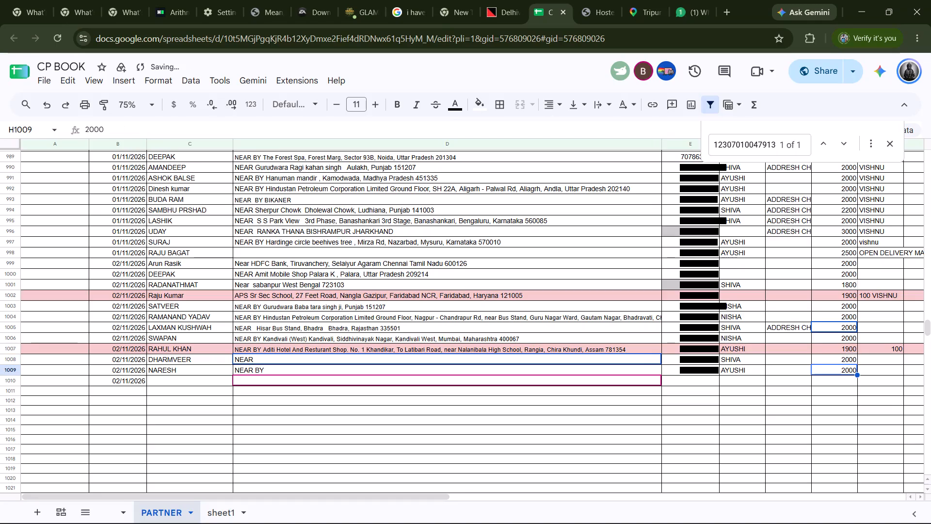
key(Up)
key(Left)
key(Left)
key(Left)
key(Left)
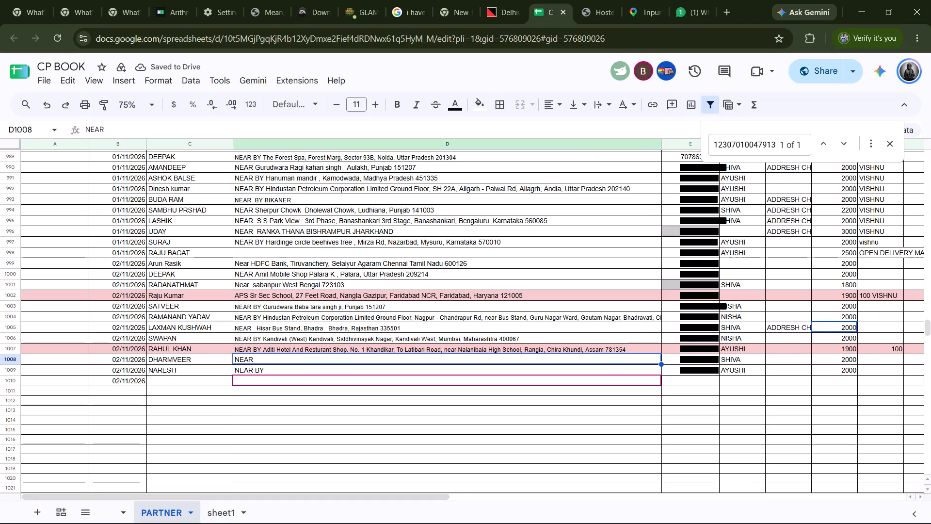
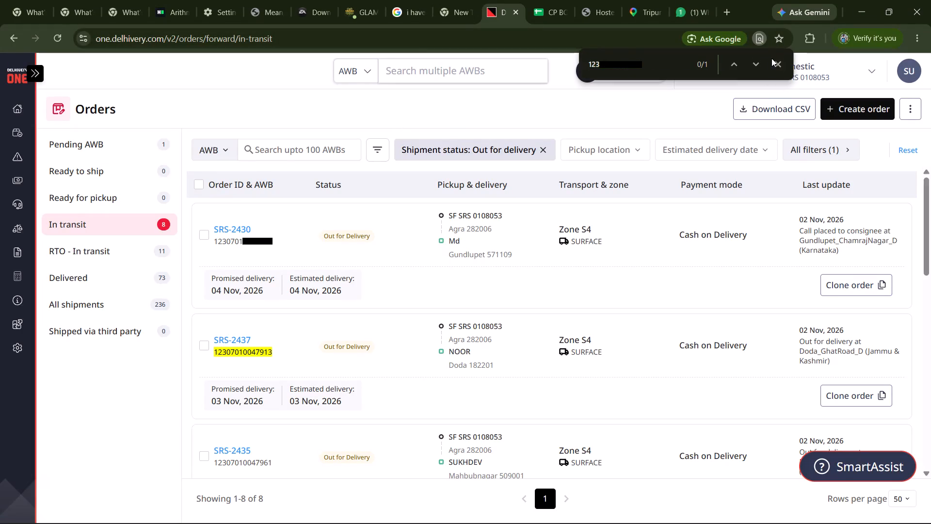
click(780, 64)
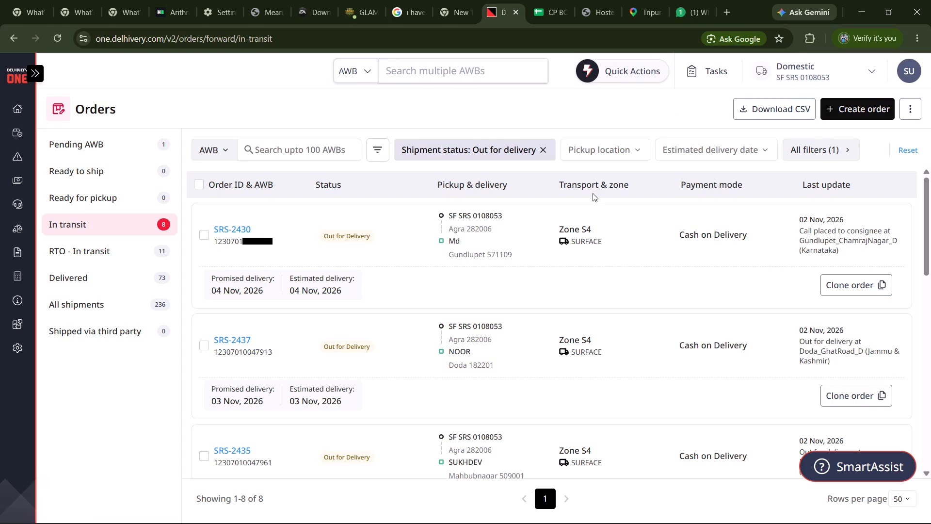
drag(930, 213, 930, 235)
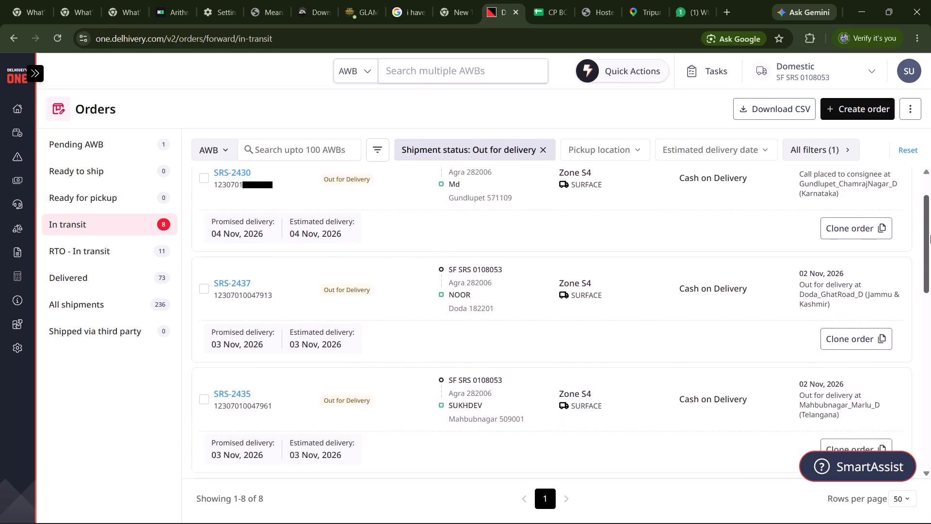
drag(930, 235, 929, 275)
drag(929, 275, 930, 303)
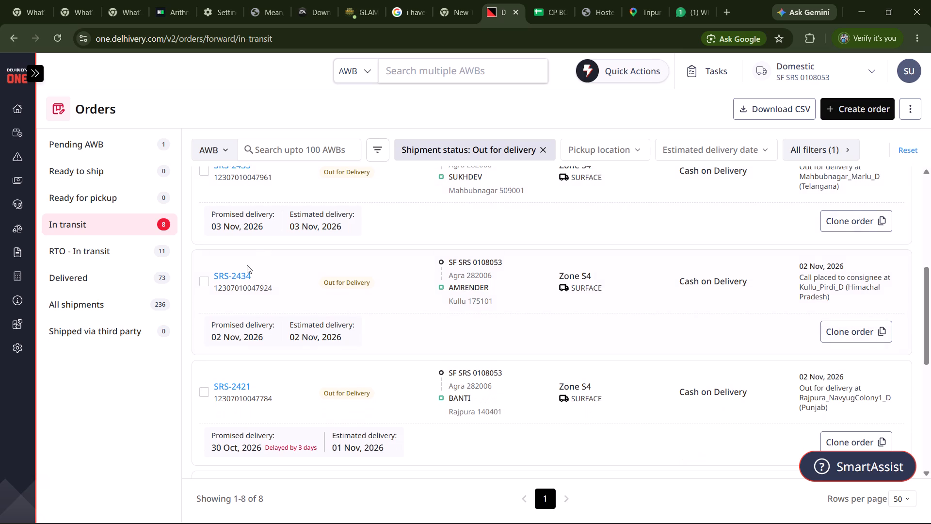
double_click(265, 287)
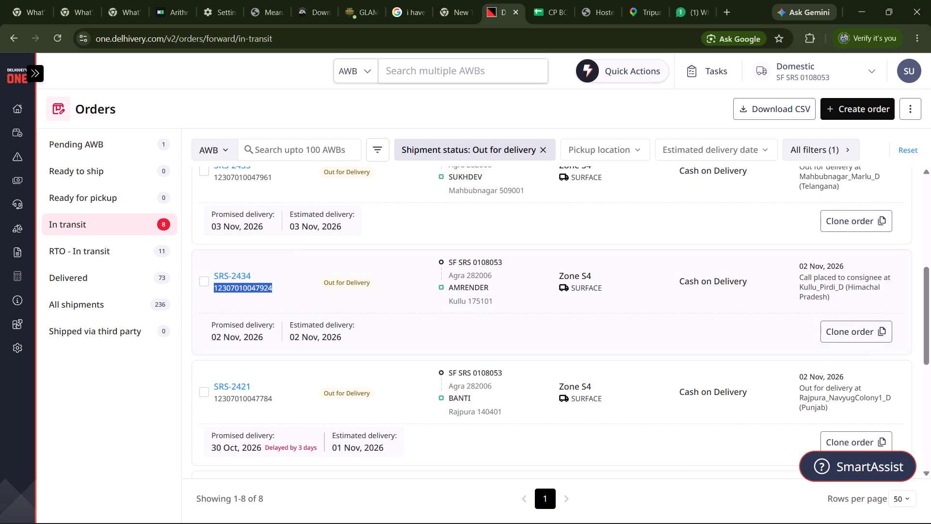
key(ctrl+c)
key(ctrl+c)
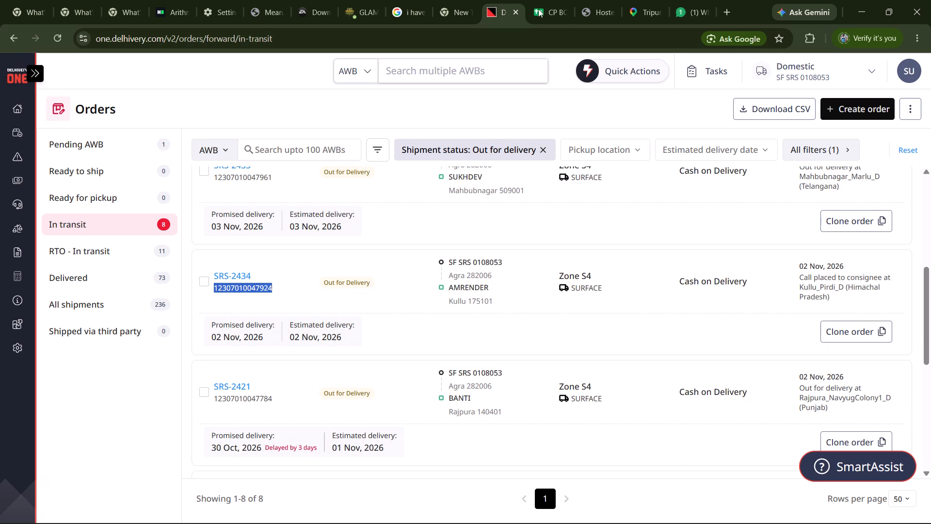
Switch to the CP BOOK sheet and clear the previous AWB number from the find box.
click(541, 14)
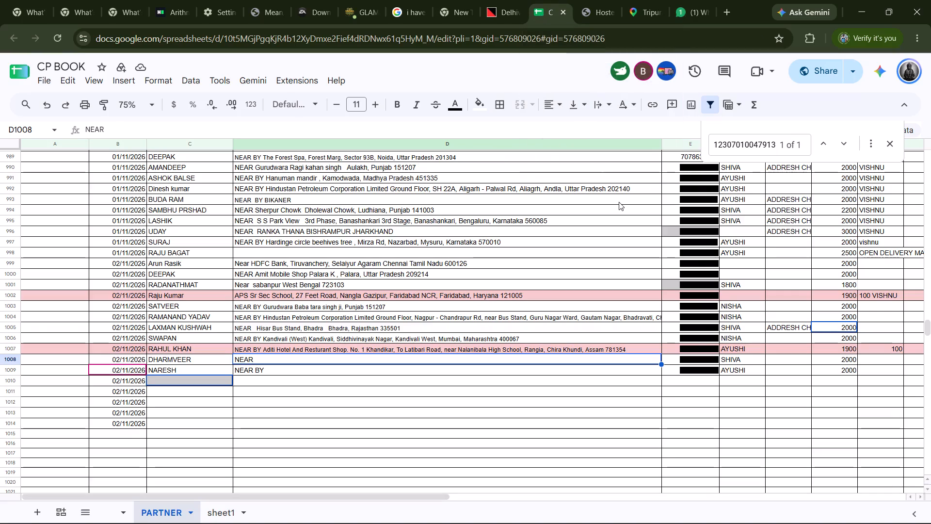
click(754, 143)
double_click(754, 143)
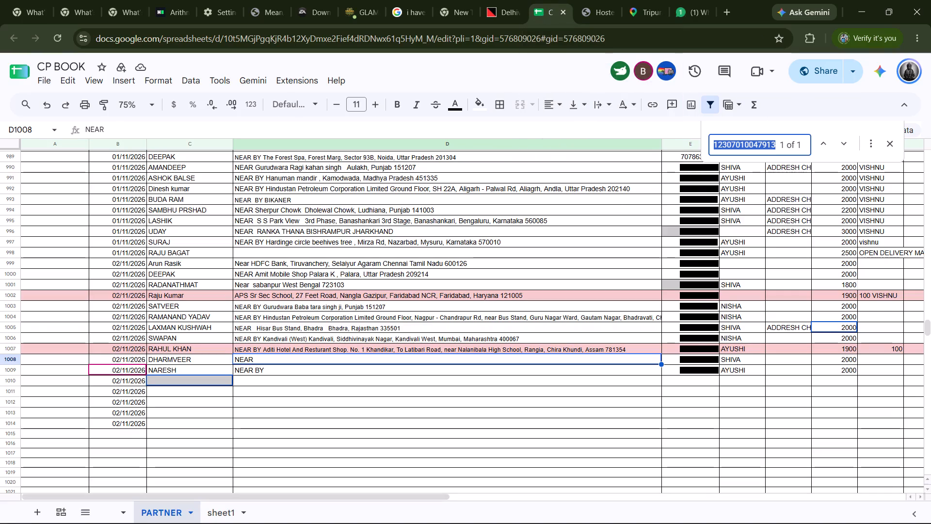
key(space)
key(ctrl+c)
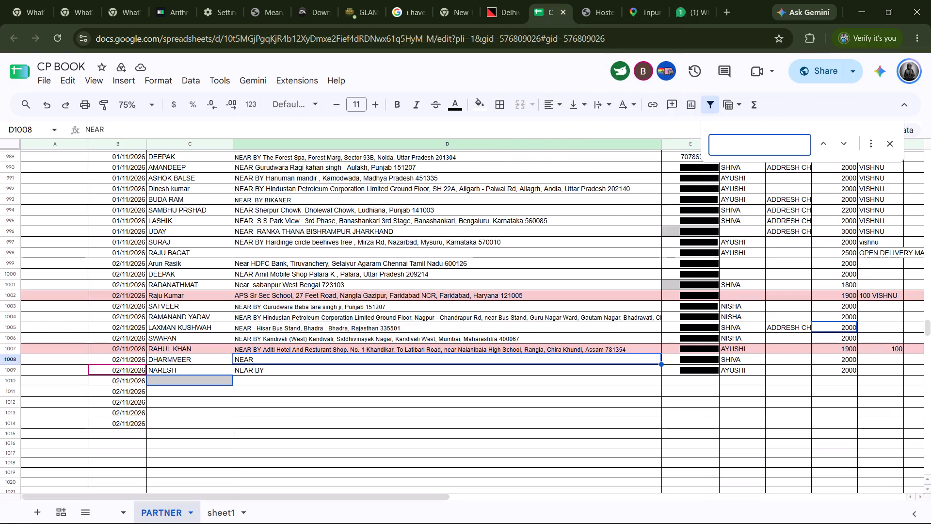
click(511, 6)
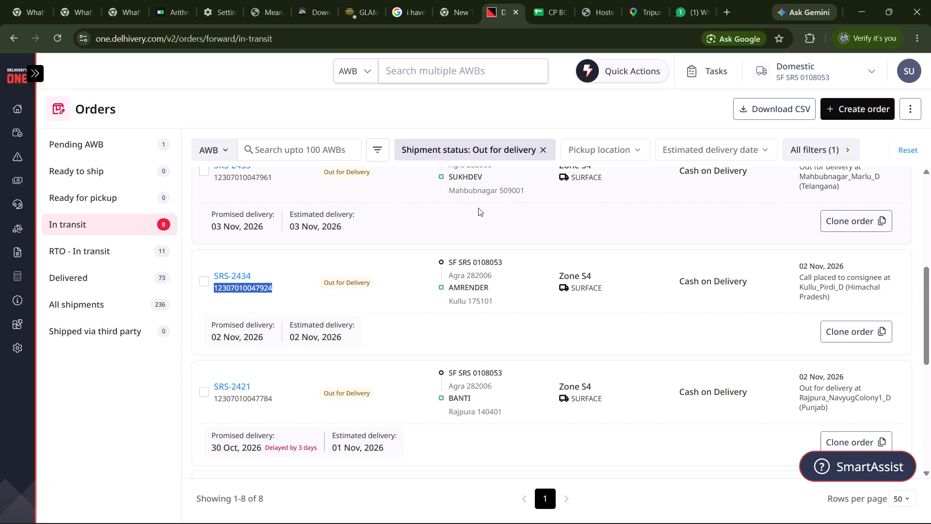
key(ctrl+c)
key(ctrl+c)
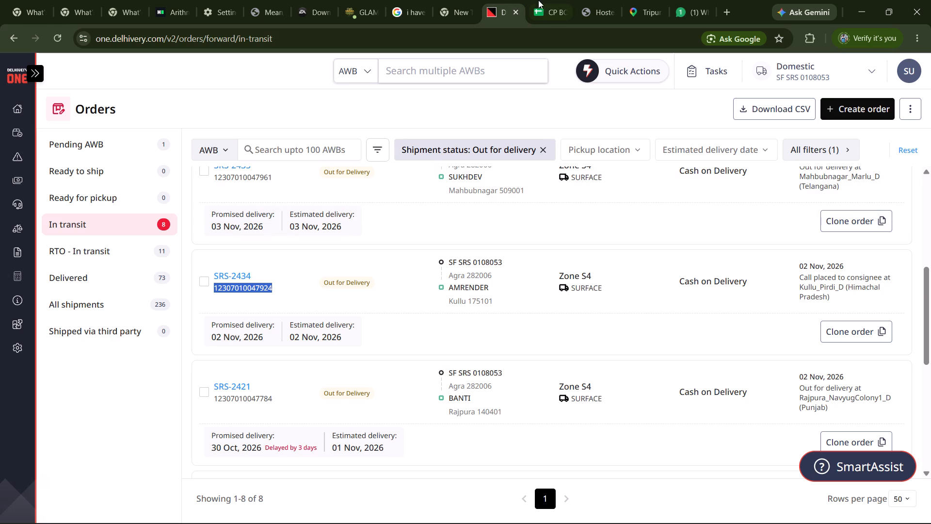
Switch to CP BOOK and find the copied SRS-2434 AWB number, removing the extra characters pasted before it.
click(539, 8)
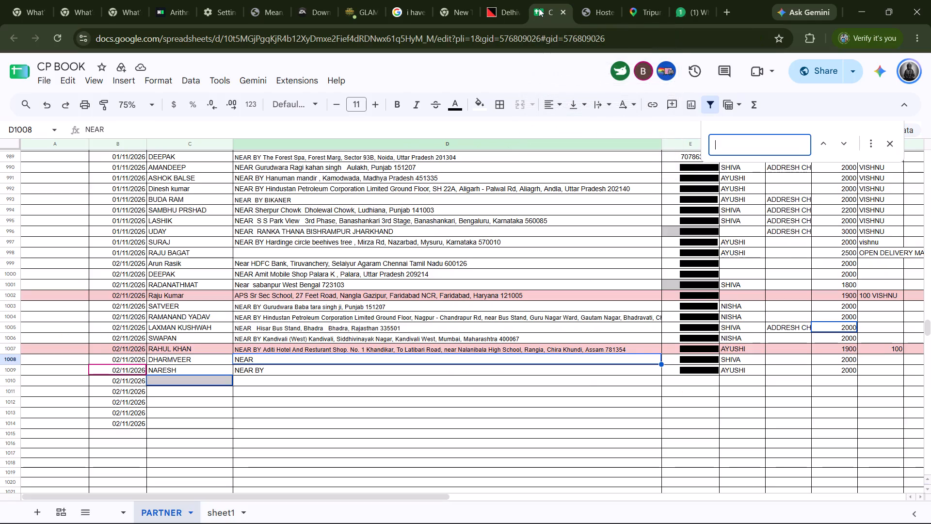
key(ctrl+v)
key(Left)
key(Left)
key(Left)
key(Left)
key(Left)
key(Left)
key(Left)
key(Left)
key(Left)
key(Left)
key(Left)
key(Left)
key(Left)
key(Left)
key(Left)
key(Left)
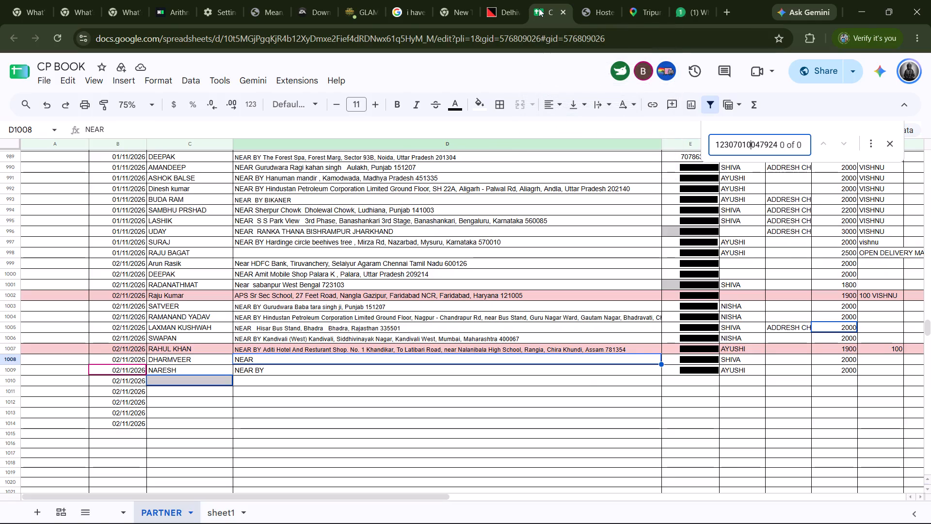
key(Right)
key(BackSpace)
key(BackSpace)
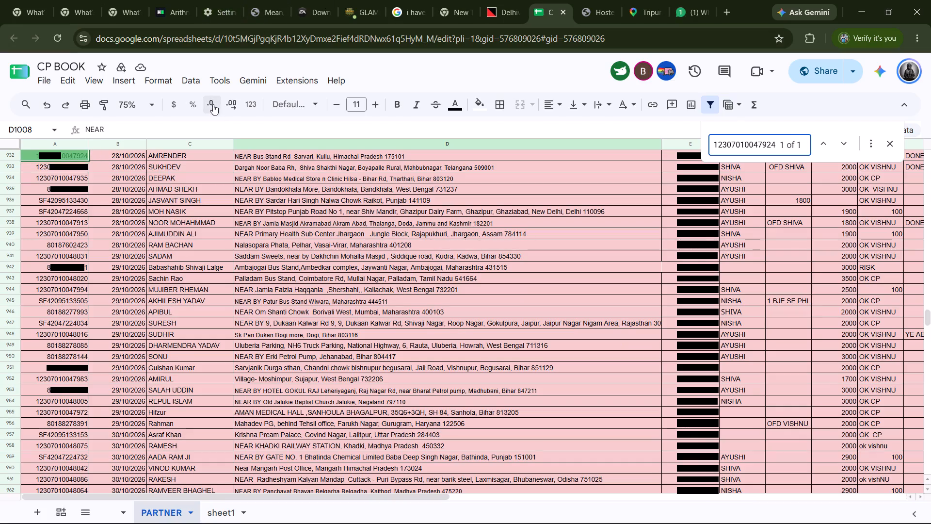
Examine the AMRENDER order in row 932, checking its address, contact number, agent, delivery note, amount and remarks.
click(211, 156)
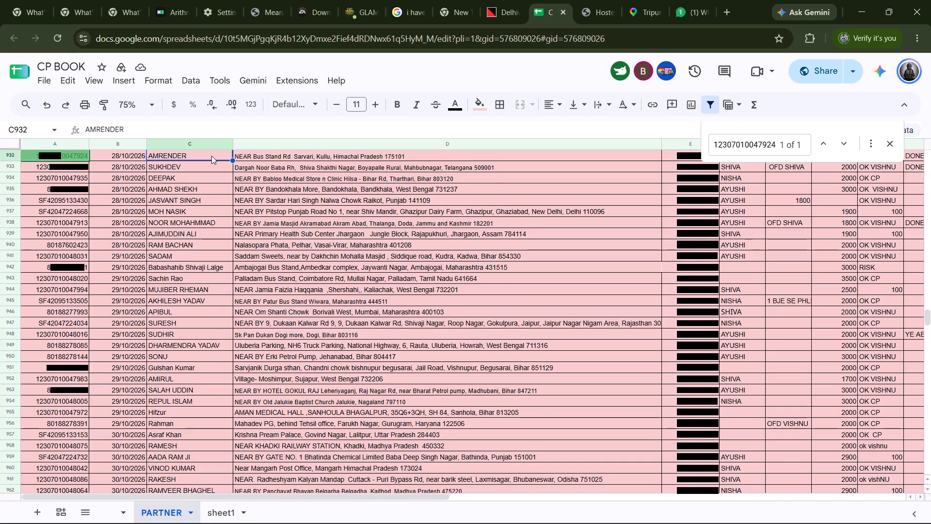
key(Up)
key(Up)
key(Down)
key(Down)
key(Right)
key(Right)
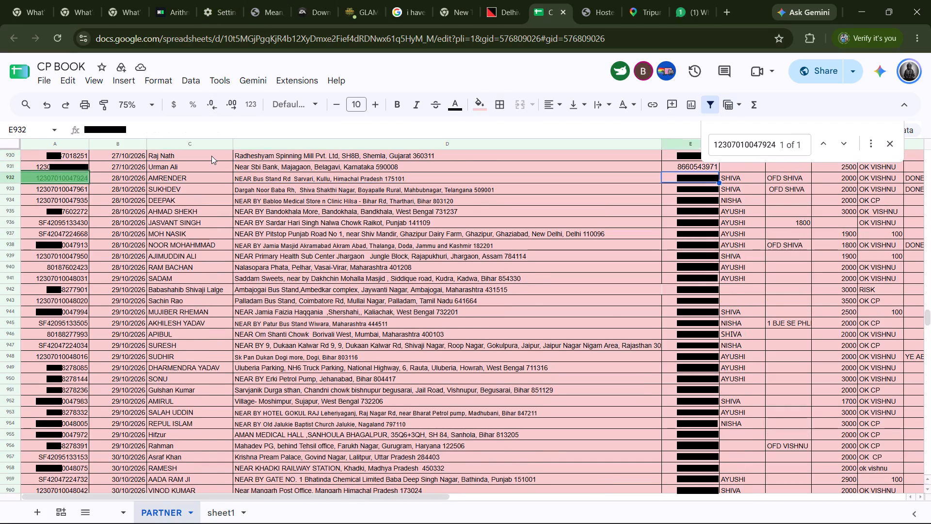
key(Right)
key(Right)
key(Right)
key(Right)
key(Right)
key(Left)
key(Left)
key(Left)
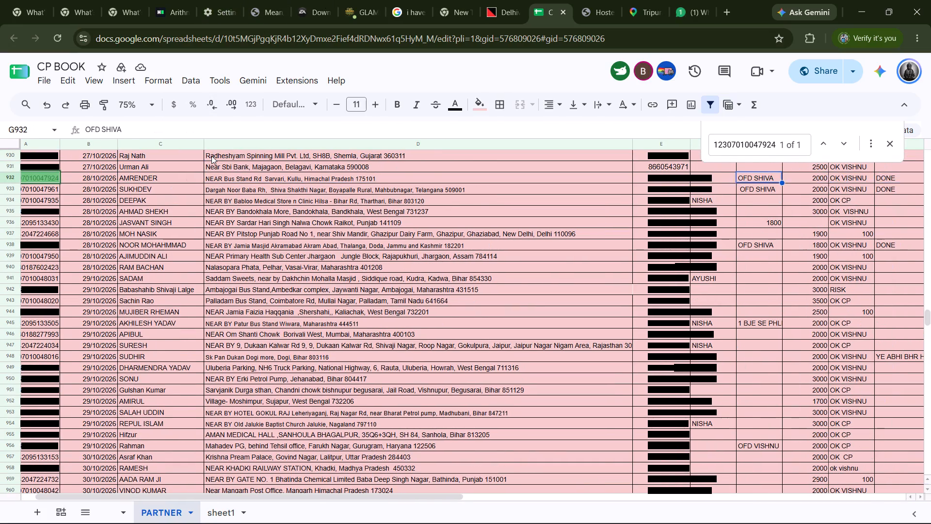
key(Left)
key(Left)
key(Left)
key(Left)
key(Right)
key(Right)
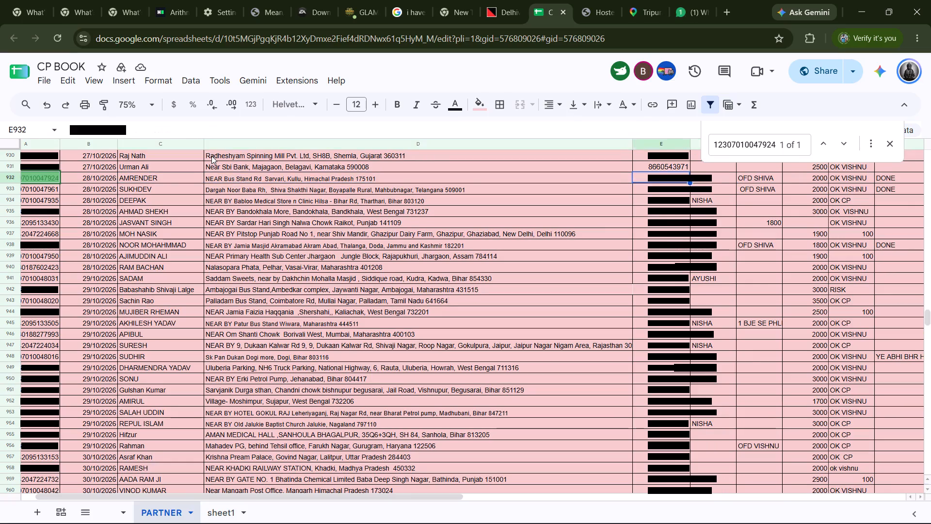
key(Right)
key(Right)
key(Right)
key(Right)
key(Right)
key(Left)
key(Left)
key(Left)
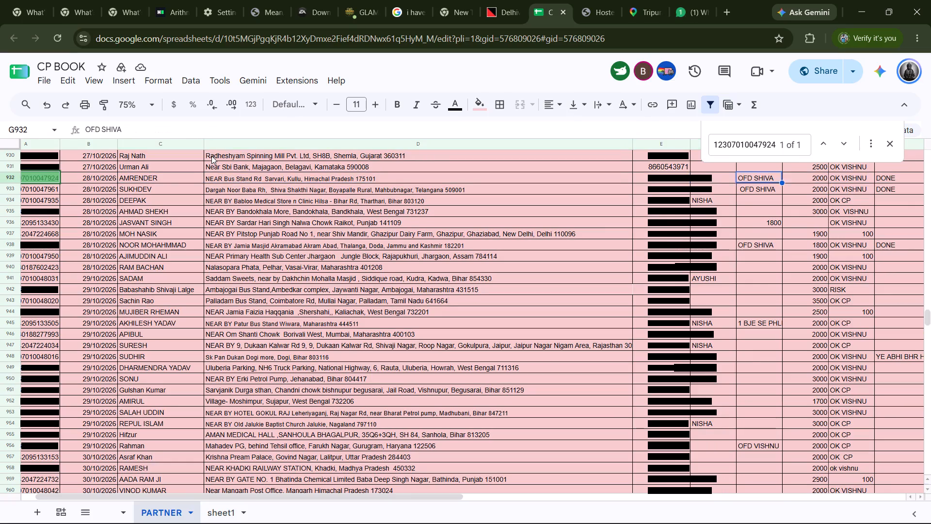
key(Left)
key(Left)
key(Left)
key(Left)
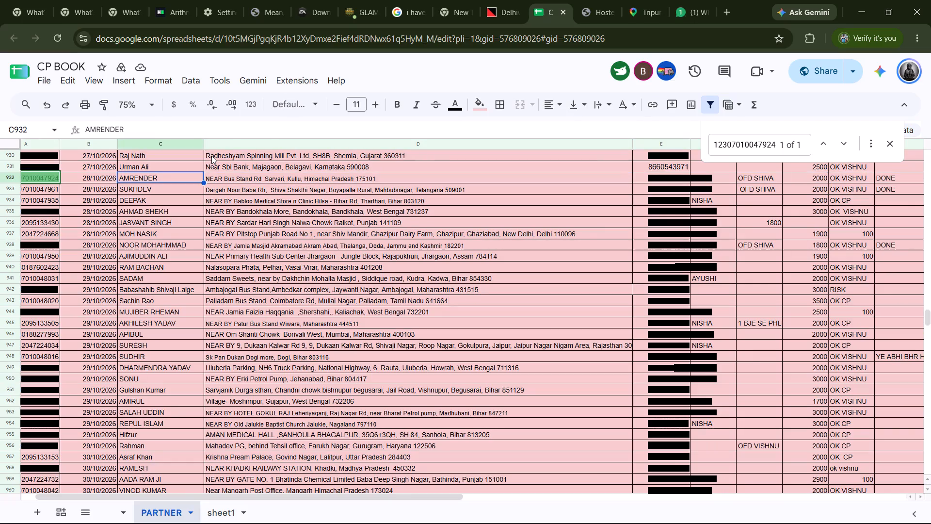
key(Right)
key(Right)
key(Right)
key(Right)
key(Right)
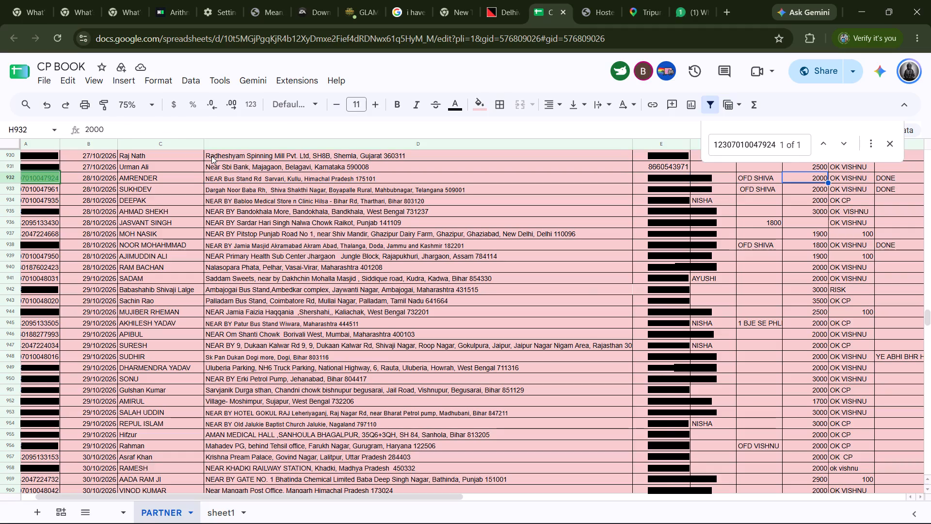
key(Right)
key(Right)
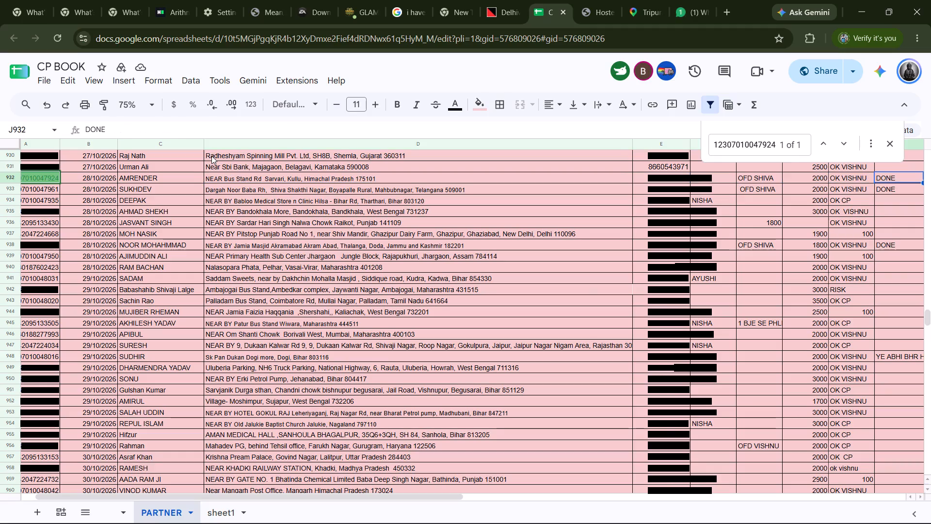
key(Left)
key(Left)
key(Left)
key(Left)
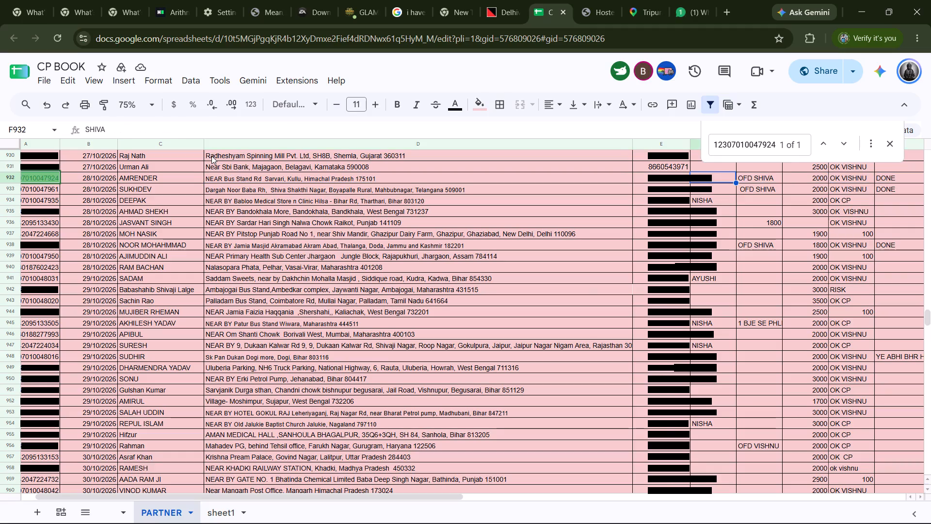
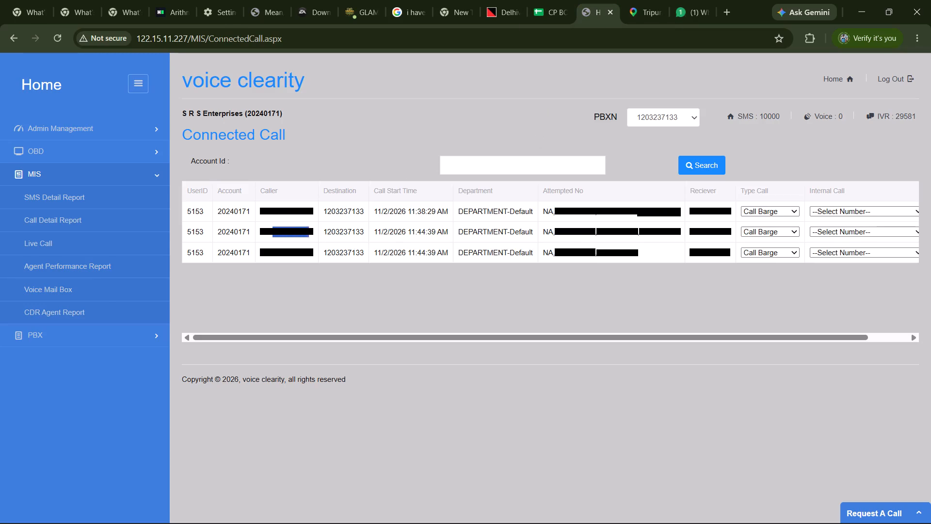
Copy the caller number from the second row of the Connected Call list and select that number again.
drag(311, 229, 314, 230)
key(ctrl+c)
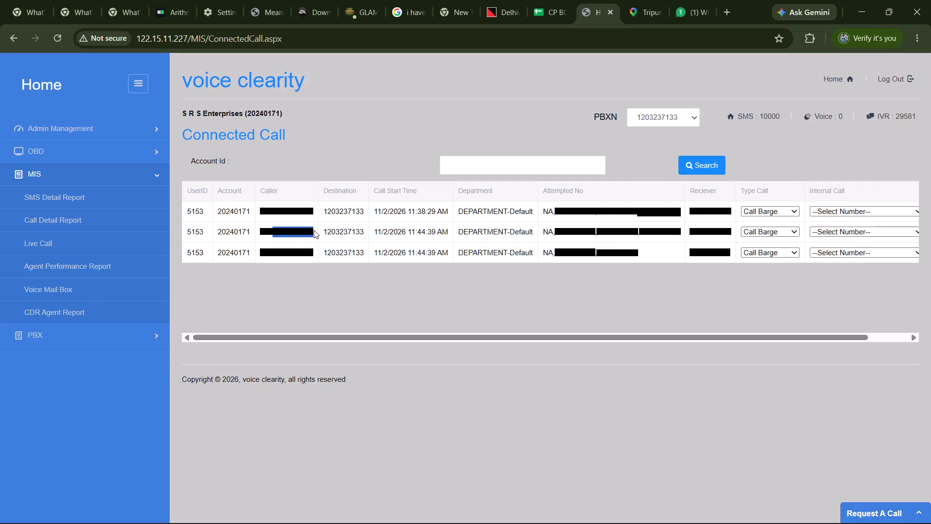
double_click(301, 232)
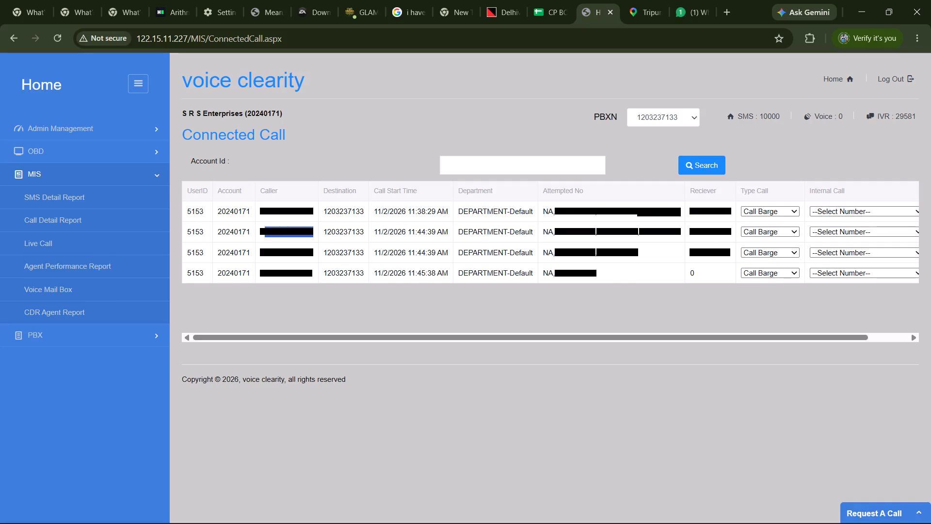
Switch to CP BOOK and look through the PARTNER sheet down to the latest 02/11/2026 orders.
click(350, 161)
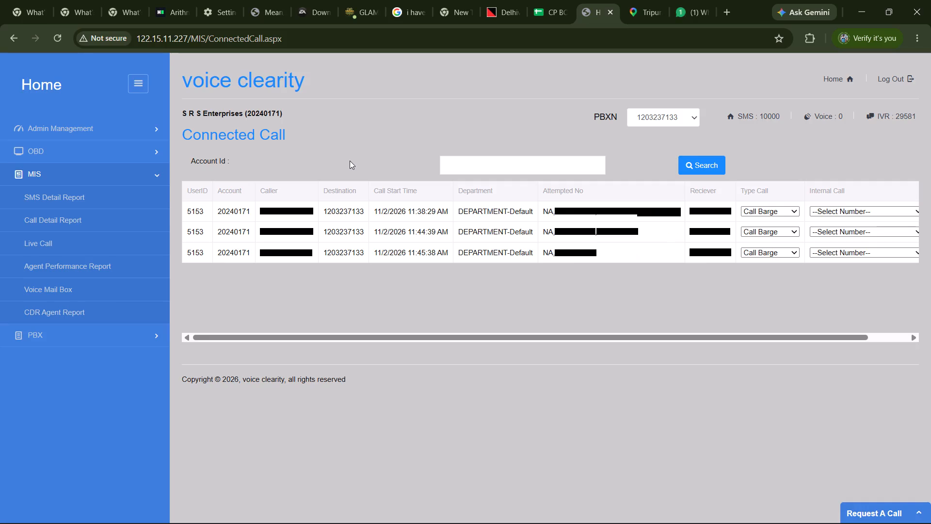
click(551, 16)
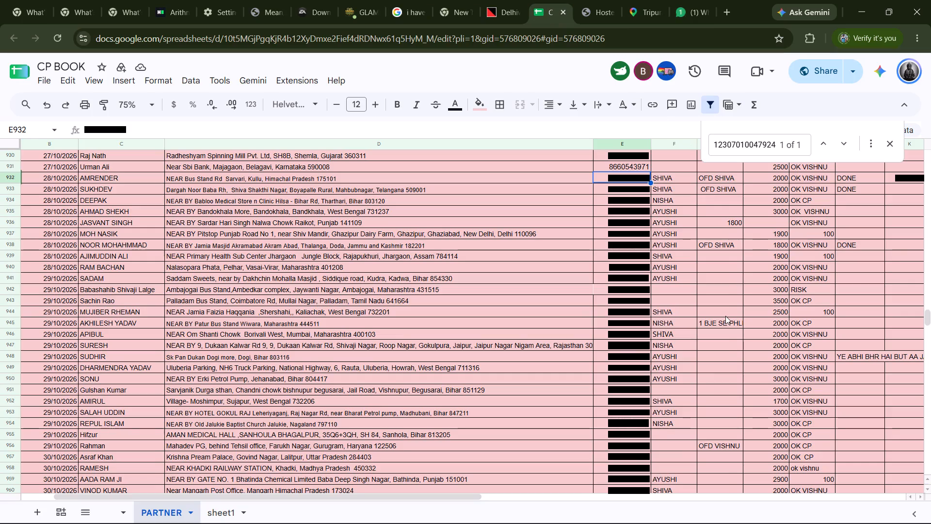
key(Down)
key(Down)
key(Down)
key(Down)
key(Down)
key(Down)
key(Down)
key(Down)
key(Down)
key(Down)
key(Down)
key(Down)
key(Down)
key(Down)
key(Down)
key(Down)
key(Down)
key(Down)
key(Down)
key(Down)
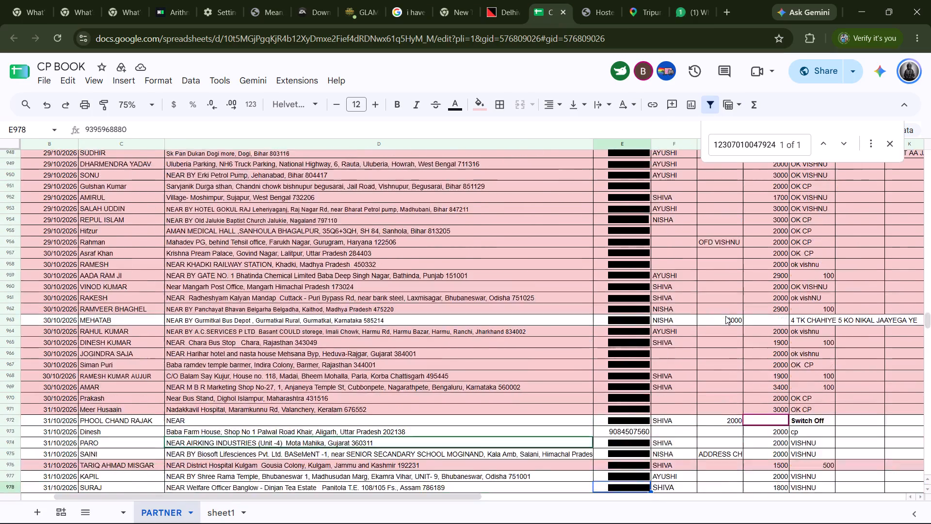
key(Up)
key(Up)
key(Up)
key(Up)
key(Up)
key(Up)
key(Up)
key(Up)
key(Up)
key(Up)
key(Up)
key(Up)
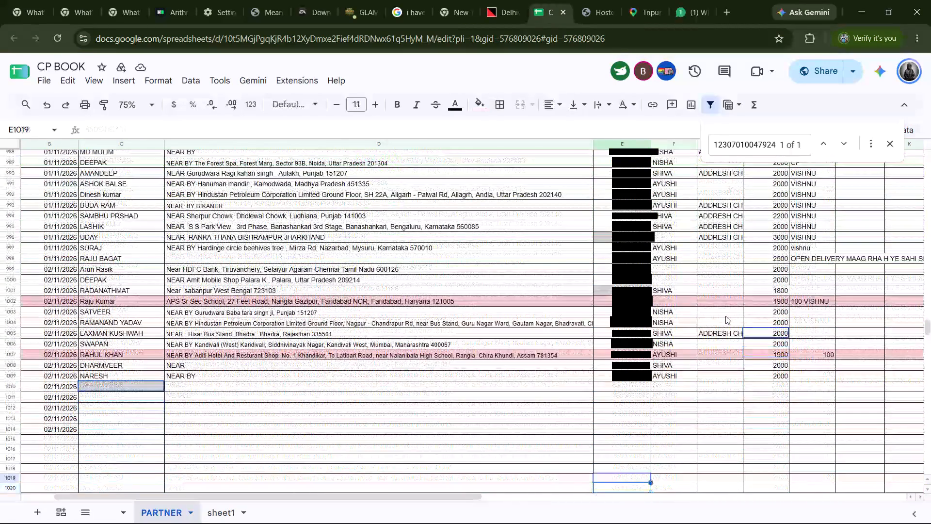
Examine the DHARMVEER order in row 1008 from its address across the contact number, agent, note and amount to the remarks cell.
key(Left)
key(Left)
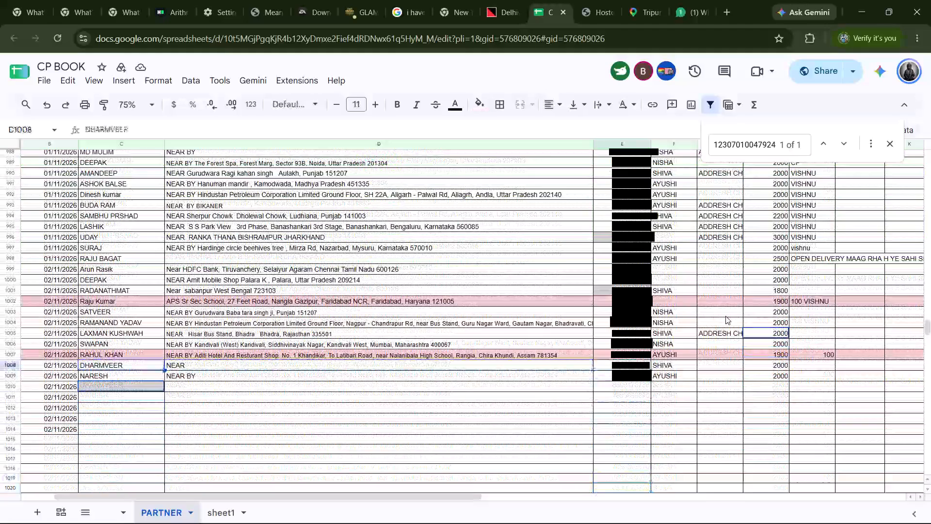
key(Right)
key(Right)
key(Right)
key(Right)
key(Right)
key(Right)
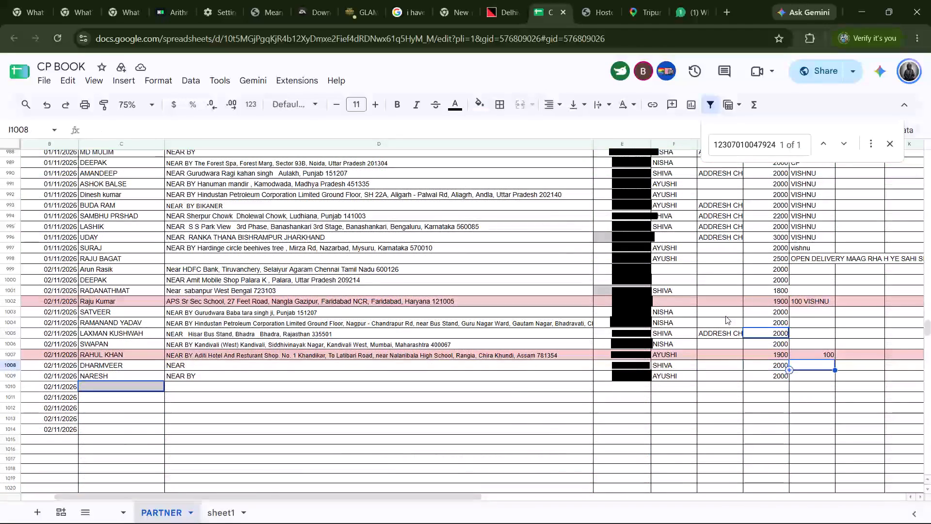
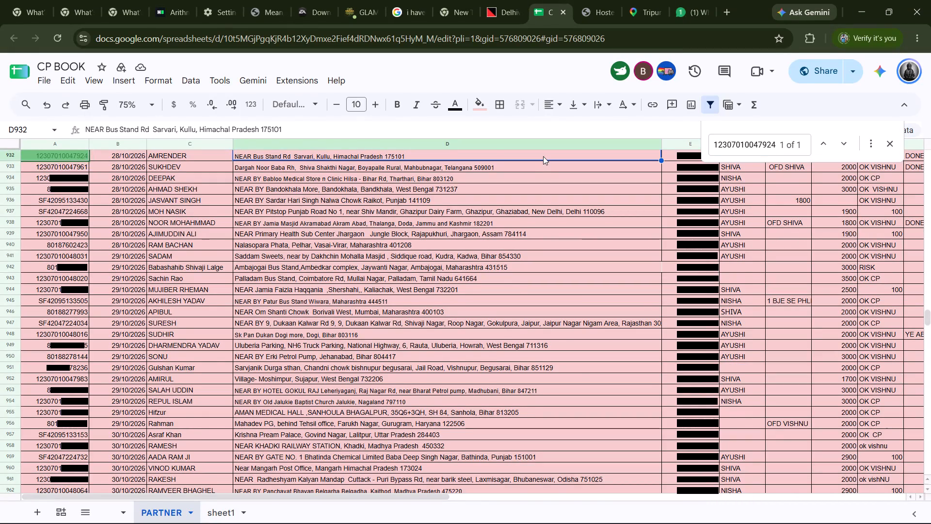
Review the rows just above the AMRENDER order in row 932, and select that order's contact number cell.
key(Up)
key(Up)
key(Up)
key(Down)
key(Down)
key(Down)
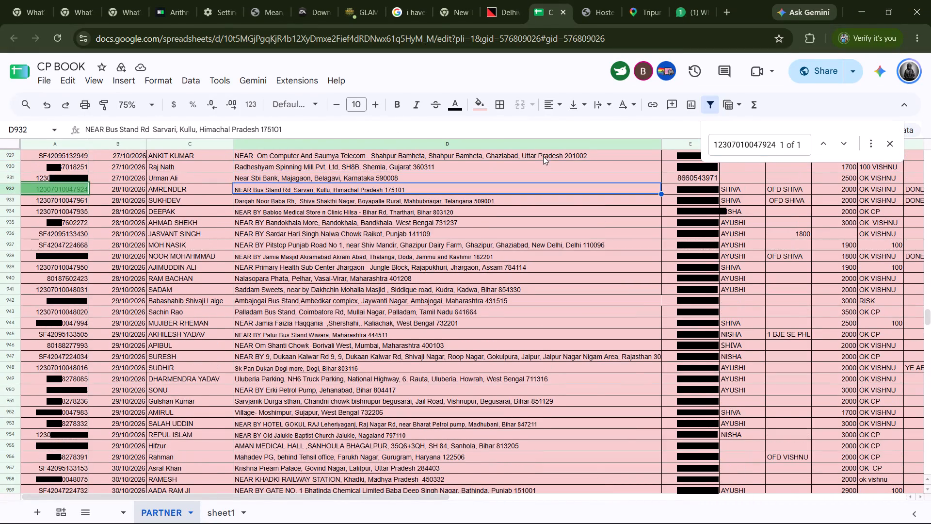
key(Right)
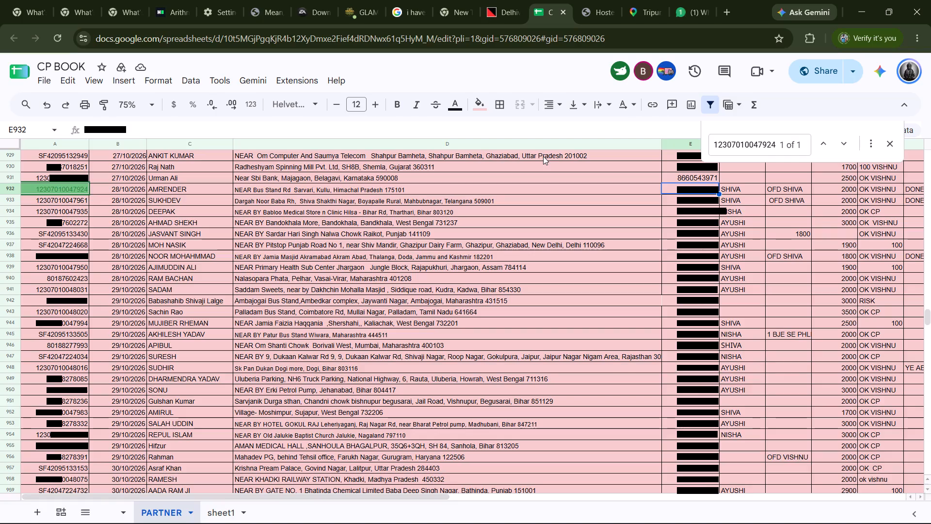
Review the order details across row 932, from the tracking number and date through the address, status and remark to column K.
key(Left)
key(Left)
key(Left)
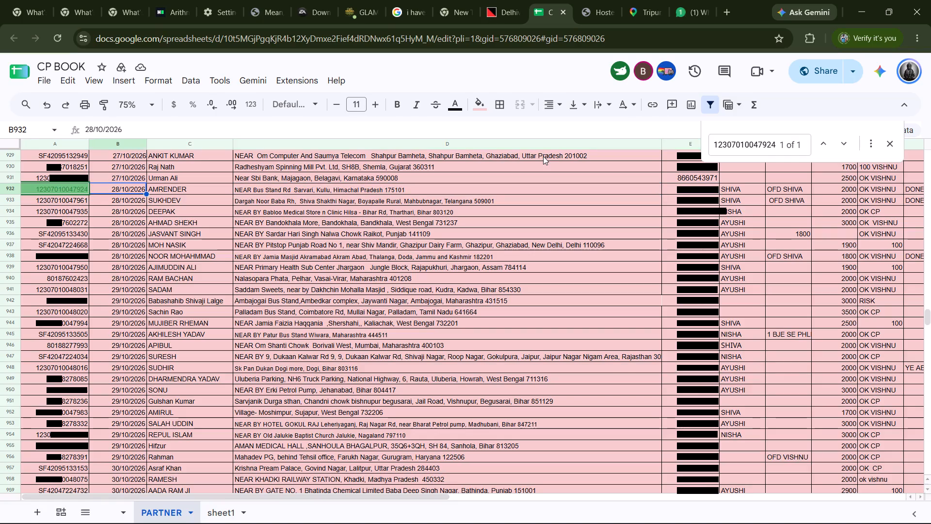
key(Right)
key(Right)
key(Right)
key(Right)
key(Right)
key(Right)
key(Right)
key(Right)
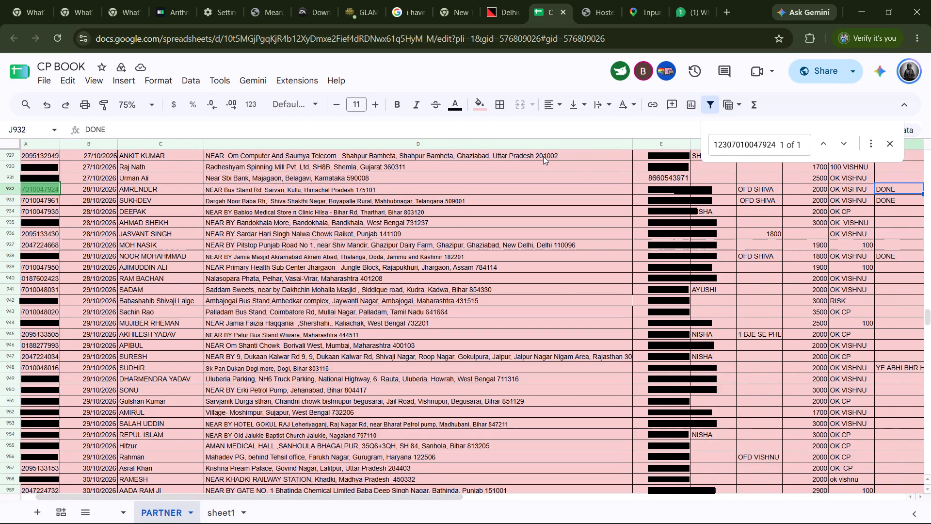
key(Left)
key(Left)
key(Left)
key(Left)
key(Left)
key(Left)
key(Left)
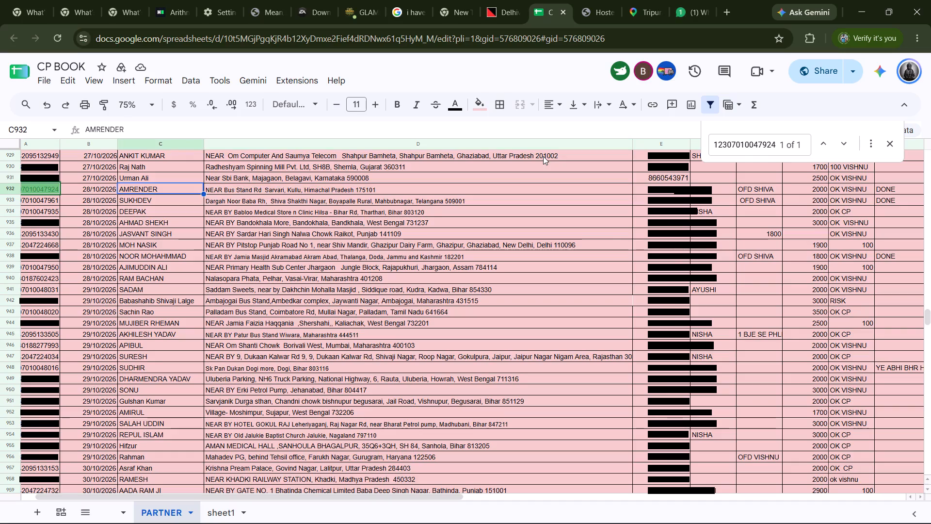
key(Left)
key(Left)
key(Right)
key(Right)
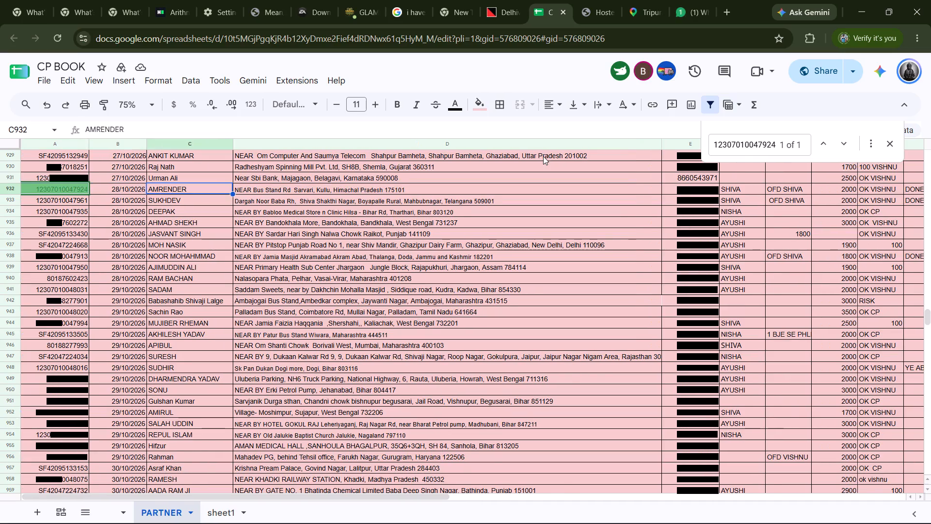
key(Right)
key(Right)
key(Left)
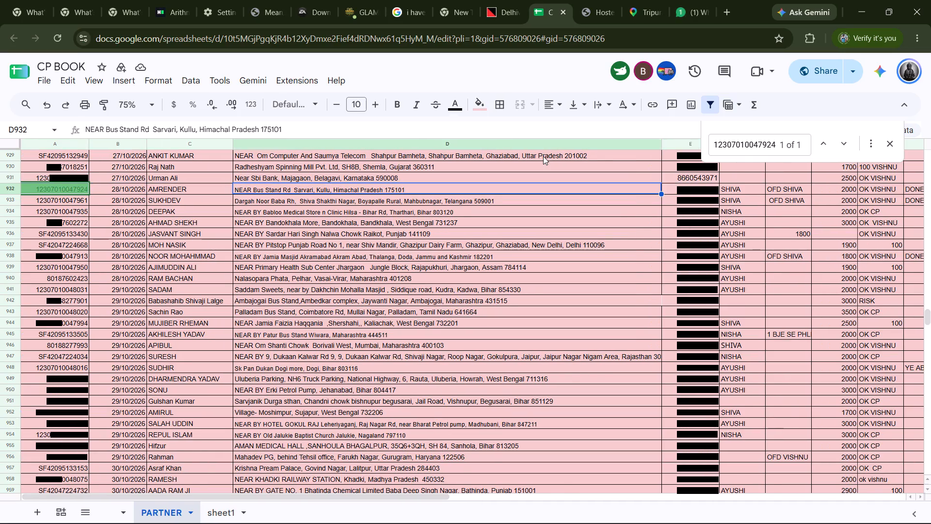
key(Right)
key(Right)
key(Right)
key(Right)
key(Right)
key(Right)
key(Right)
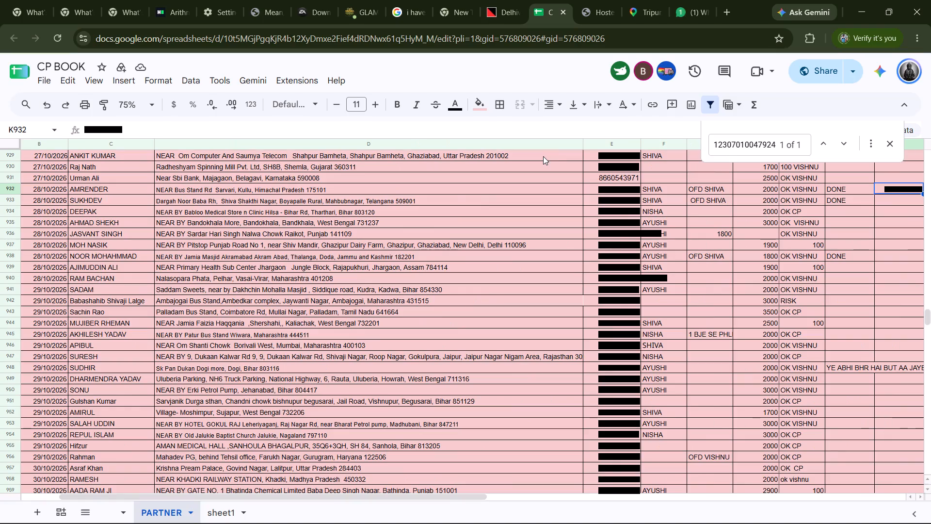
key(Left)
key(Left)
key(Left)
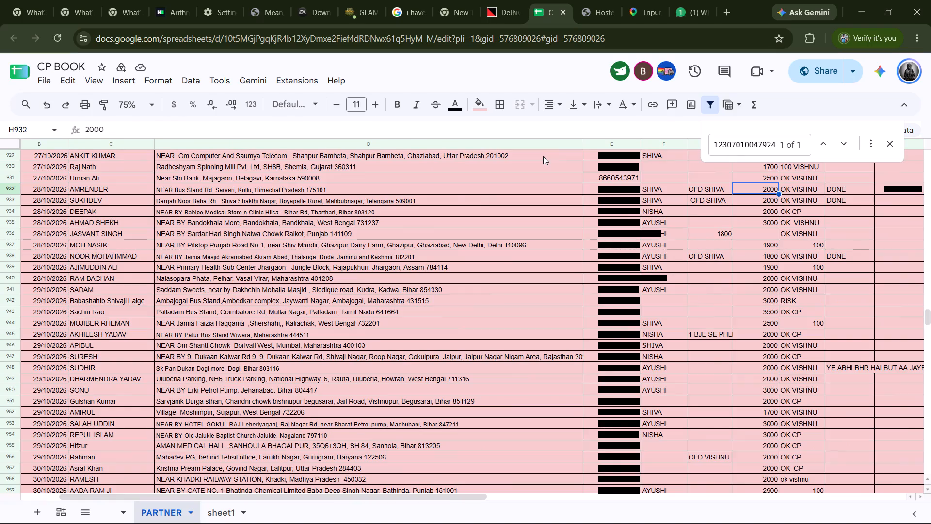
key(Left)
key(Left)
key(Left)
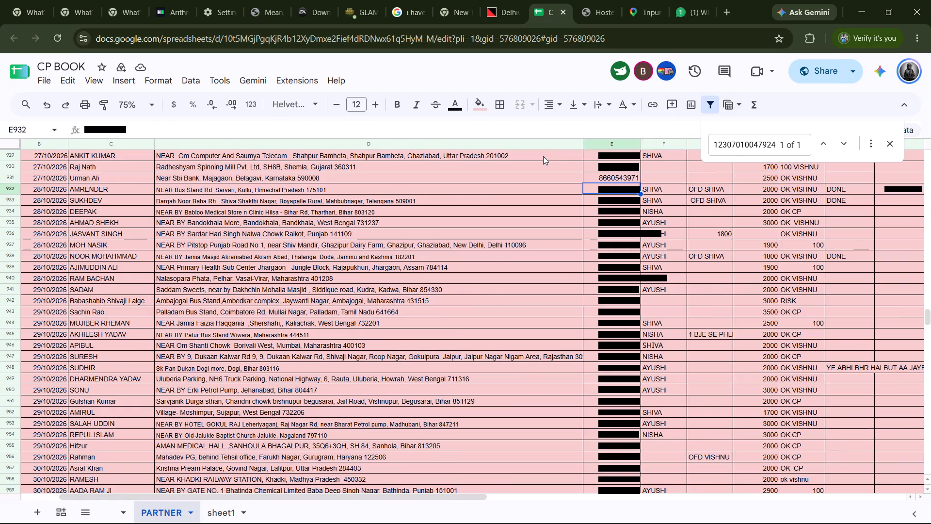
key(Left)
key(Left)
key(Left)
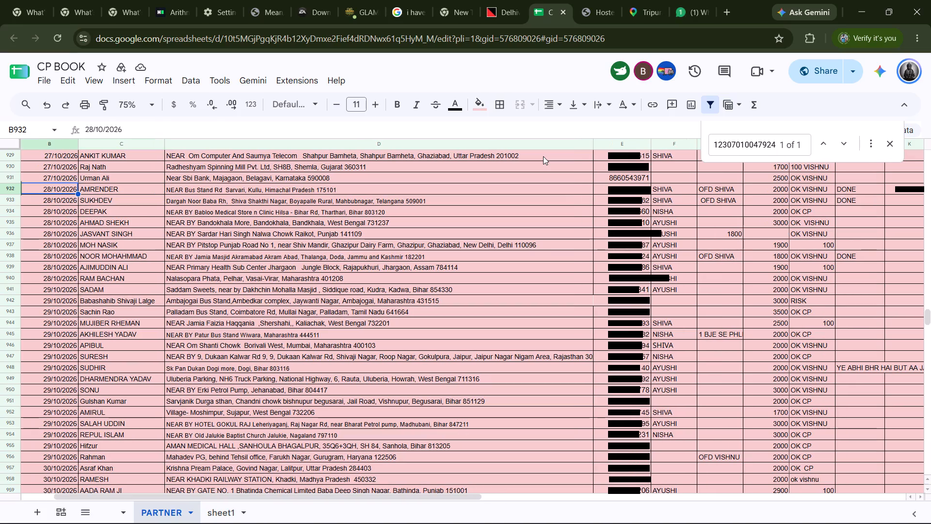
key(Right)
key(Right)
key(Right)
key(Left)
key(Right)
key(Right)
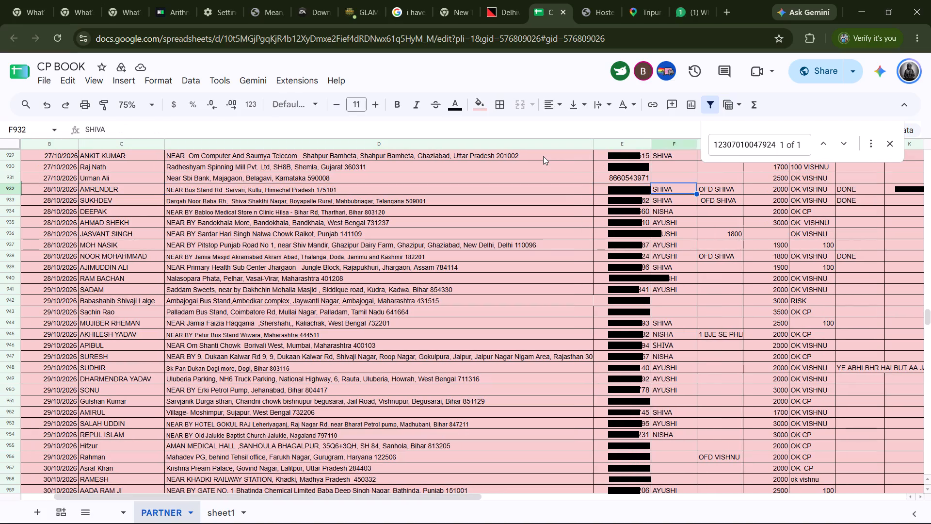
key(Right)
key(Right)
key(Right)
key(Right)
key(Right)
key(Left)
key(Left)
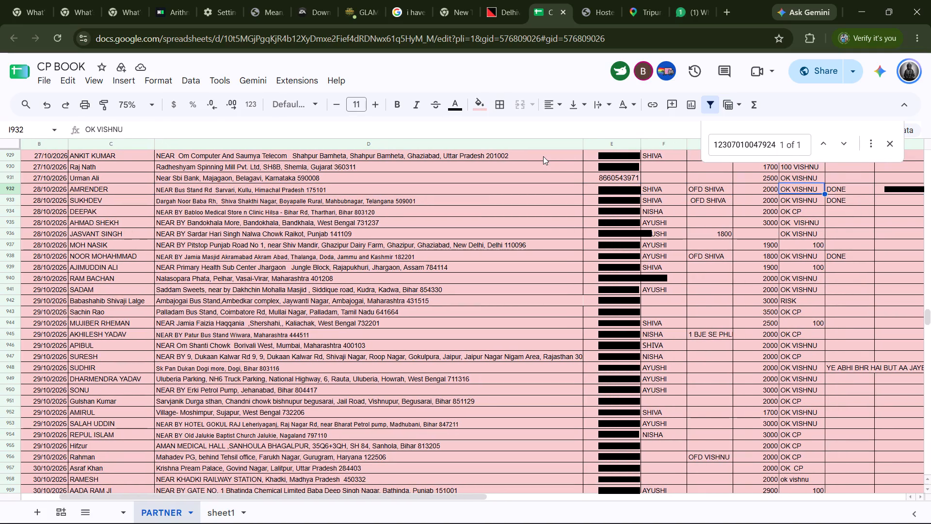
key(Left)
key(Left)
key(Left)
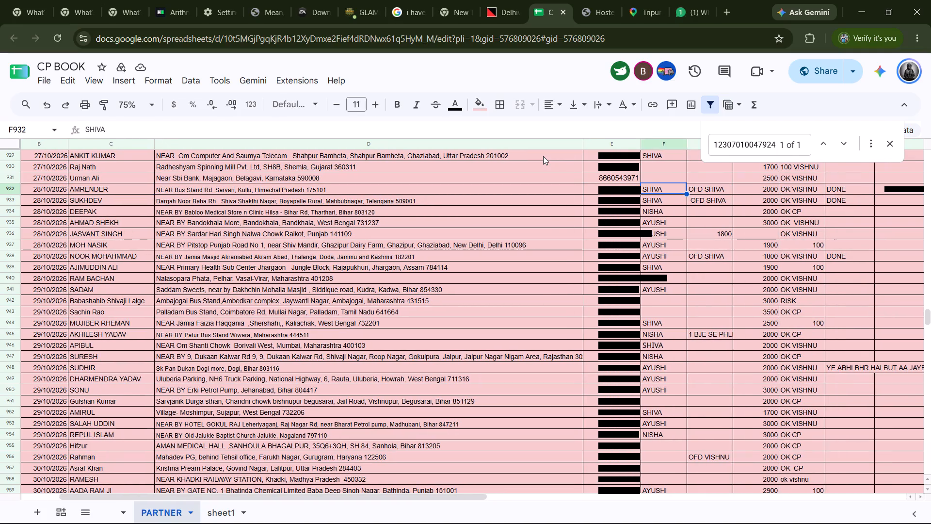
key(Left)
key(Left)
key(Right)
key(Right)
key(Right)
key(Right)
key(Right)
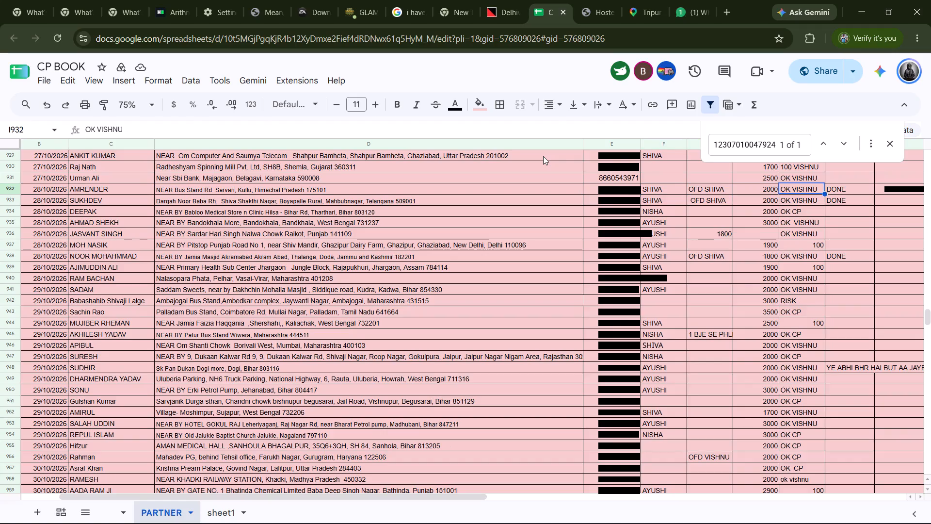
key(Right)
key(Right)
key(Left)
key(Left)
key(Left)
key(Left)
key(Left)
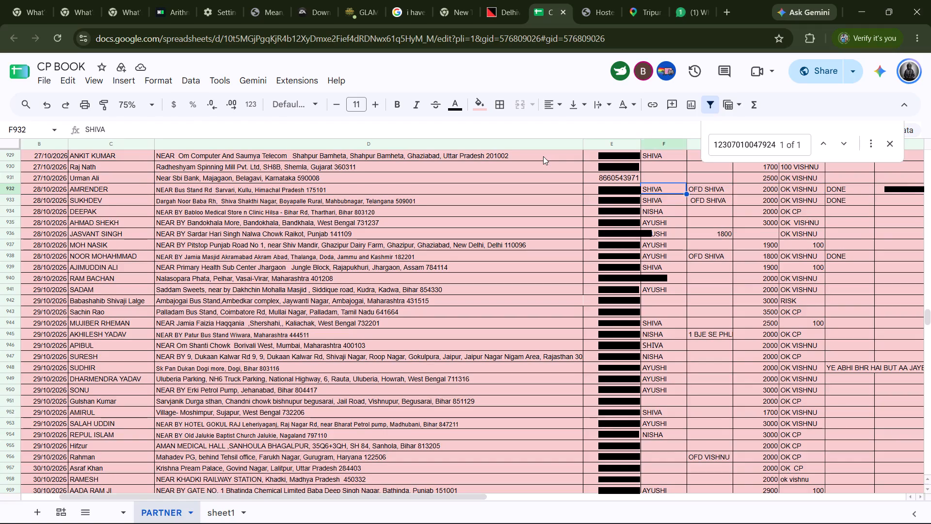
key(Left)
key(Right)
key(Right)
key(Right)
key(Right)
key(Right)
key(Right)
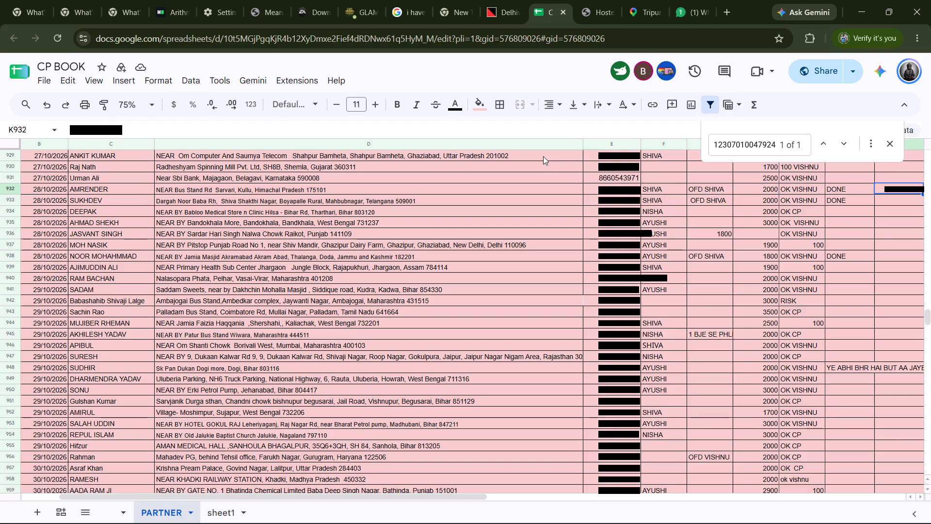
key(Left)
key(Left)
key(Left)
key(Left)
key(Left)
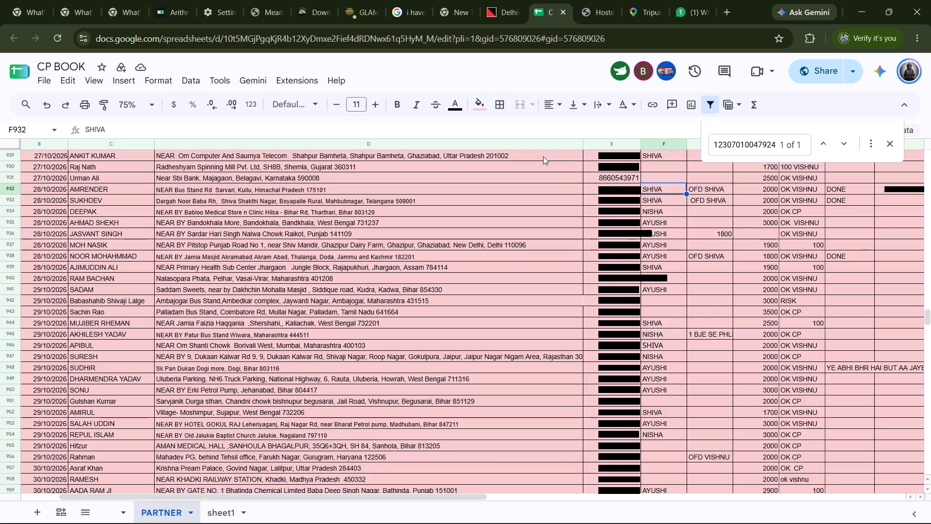
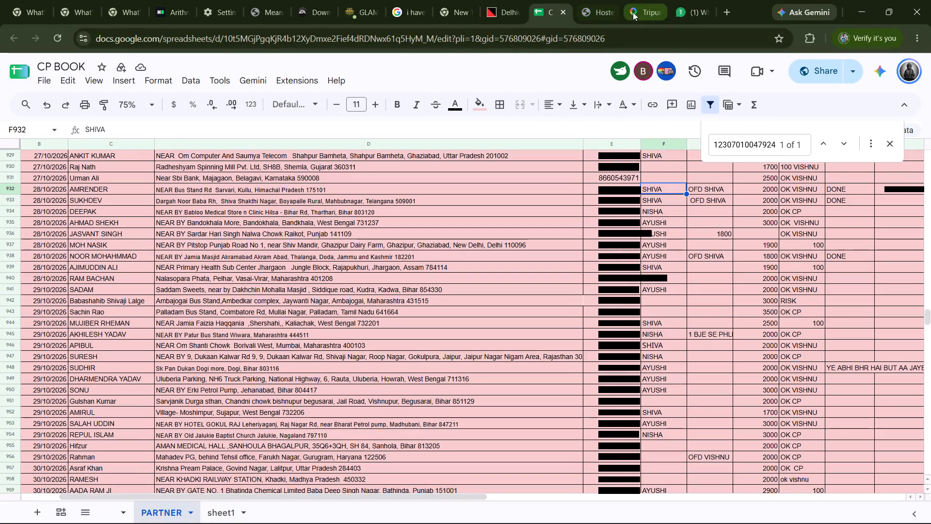
Copy the caller number of the connected call that started at 11:49:06 AM.
click(593, 12)
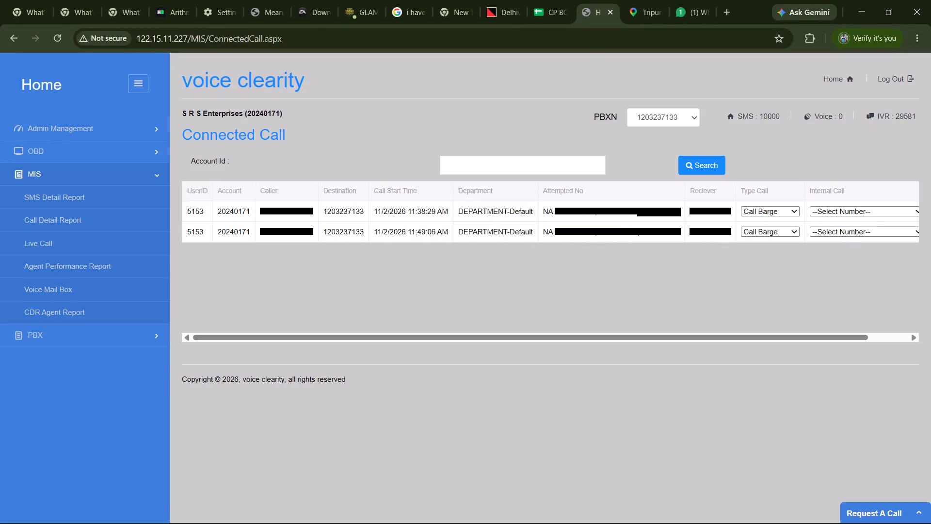
triple_click(284, 229)
key(ctrl+c)
key(ctrl+c)
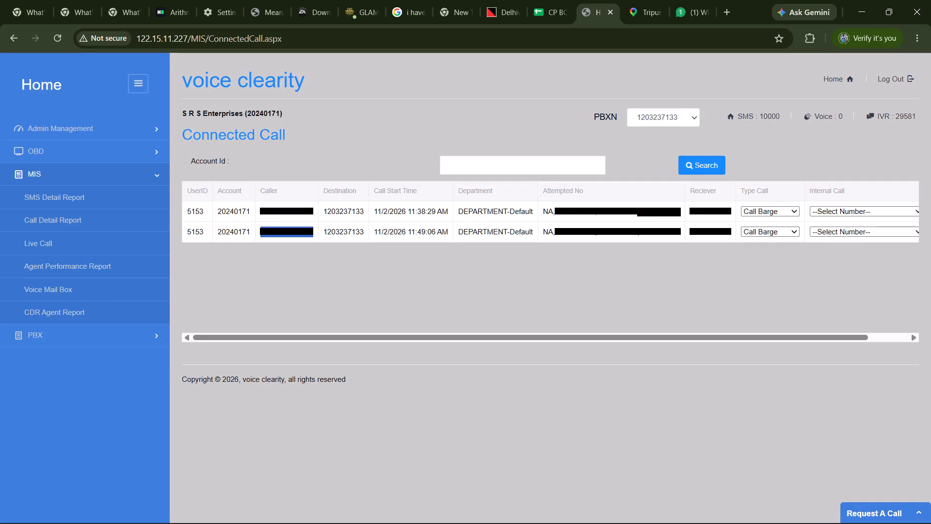
Look through the CP BOOK orders on the PARTNER sheet from row 932 down to the latest 02/11/2026 entries.
click(538, 8)
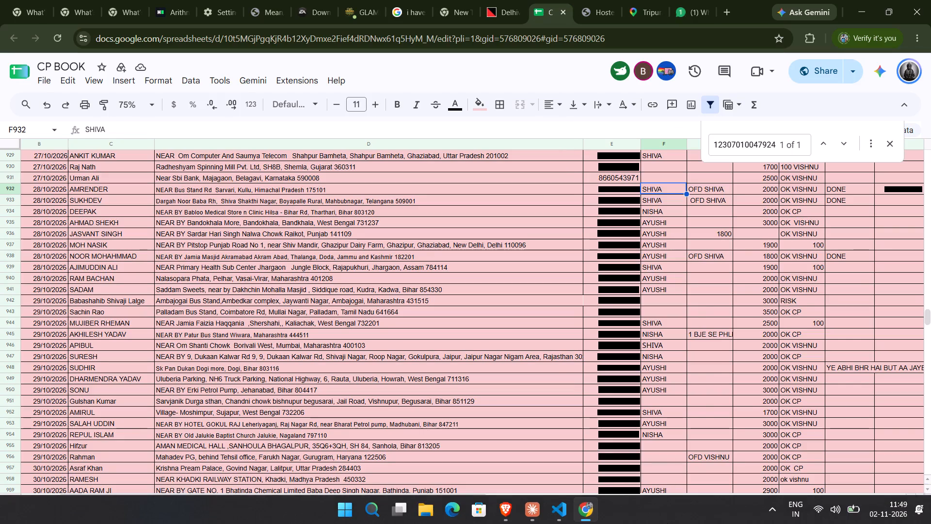
key(Down)
key(Down)
key(Down)
key(Down)
key(Down)
key(Down)
key(Down)
key(Down)
key(Down)
key(Down)
key(Down)
key(Down)
key(Down)
key(Down)
key(Down)
key(Down)
key(Down)
key(Down)
key(Down)
key(Down)
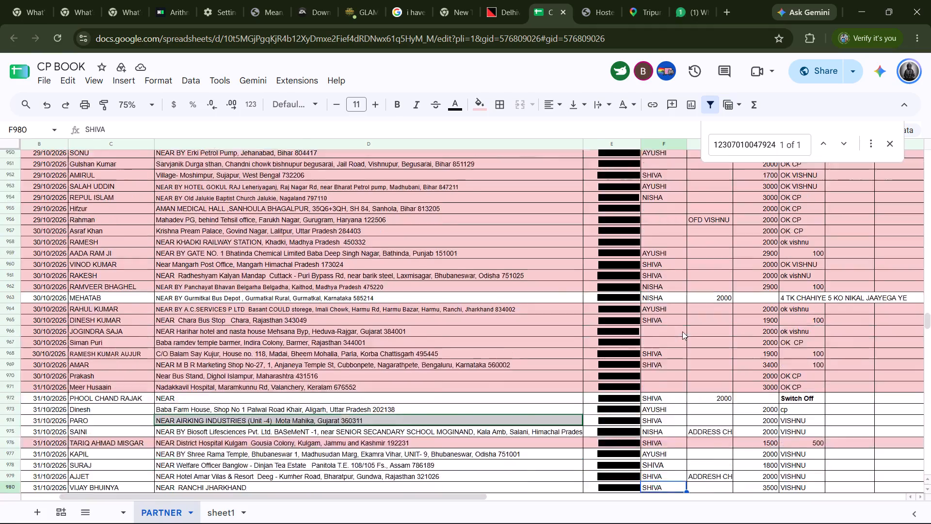
key(Up)
key(Down)
key(Down)
key(Down)
key(Down)
key(Down)
key(Down)
key(Down)
key(Down)
key(Down)
key(Down)
key(Down)
key(Down)
key(Down)
key(Down)
key(Down)
key(Down)
key(Down)
key(Down)
key(Down)
key(Down)
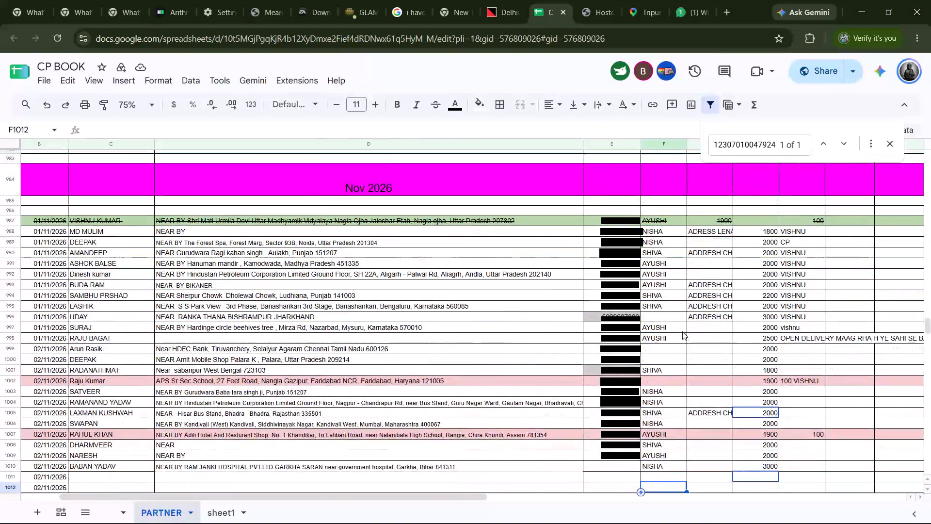
key(Up)
key(Up)
key(Up)
key(Up)
key(Up)
key(Up)
key(Up)
key(Up)
key(Up)
key(Up)
key(Up)
key(Up)
key(Up)
key(Down)
key(Down)
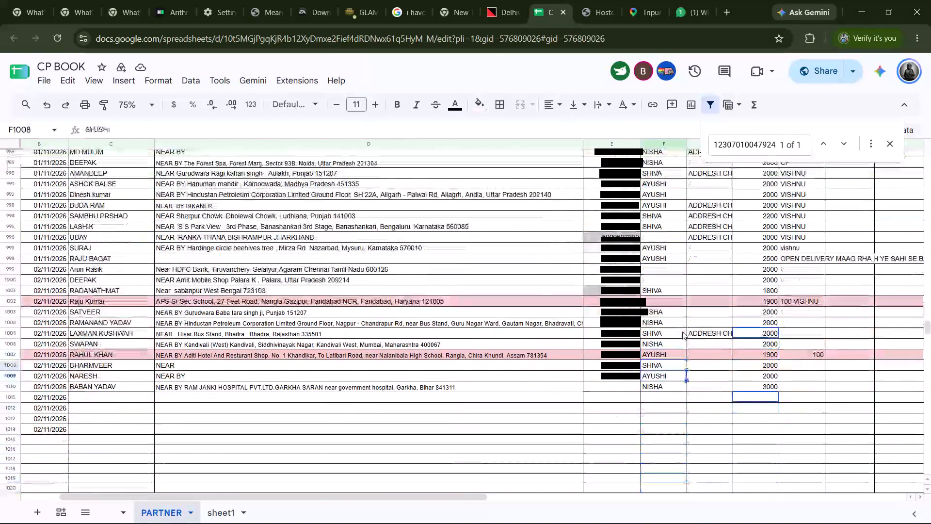
Review the order details in rows 1009 and 1008, covering name, address, phone number, agent, amount and remark.
key(Left)
key(Left)
key(Left)
key(Right)
key(Right)
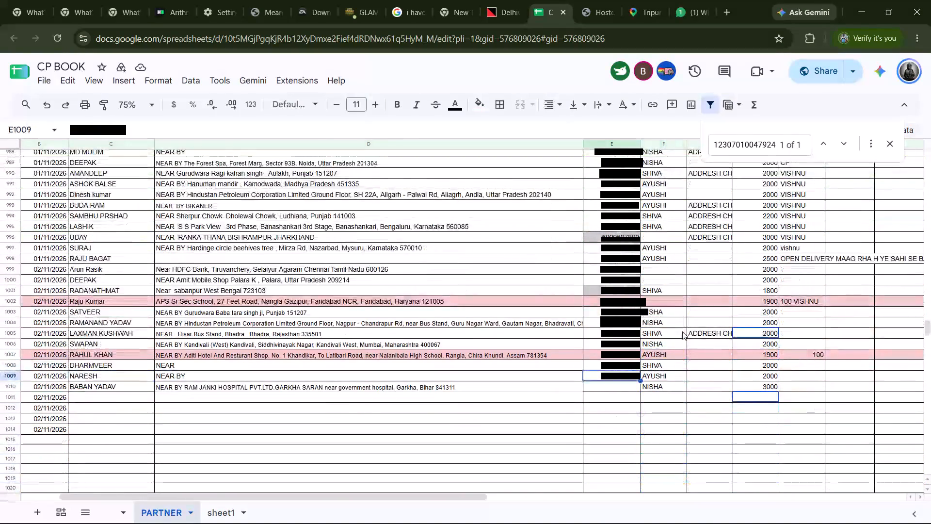
key(Right)
key(Left)
key(Up)
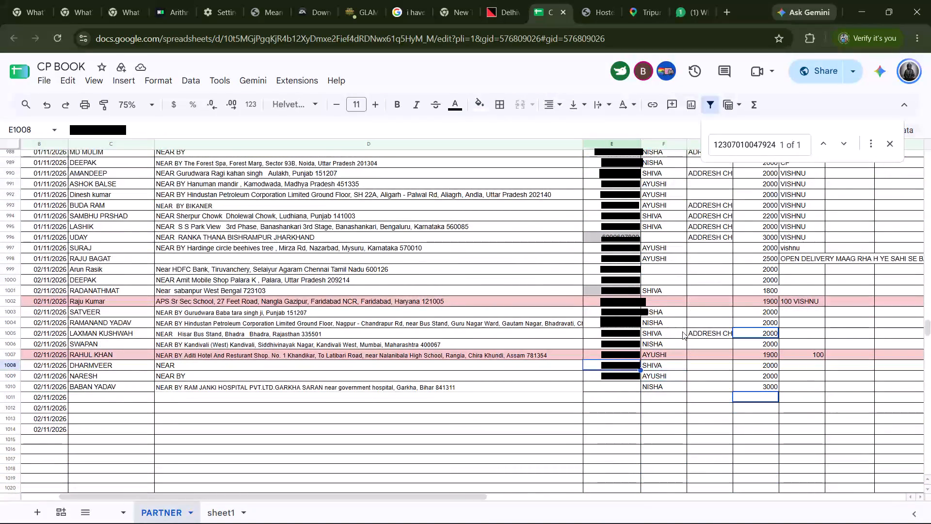
key(Left)
key(Left)
key(Right)
key(Right)
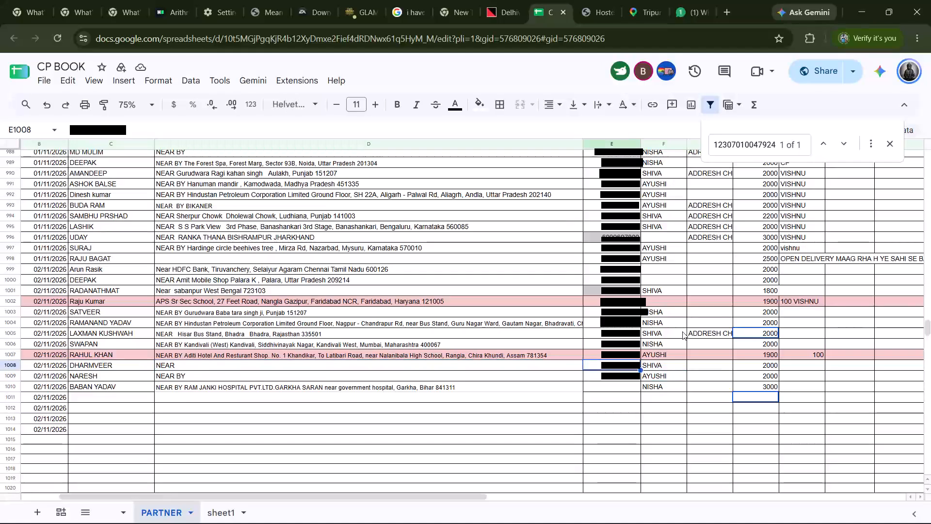
key(Right)
key(Right)
key(Right)
key(Right)
key(Left)
key(Left)
key(Left)
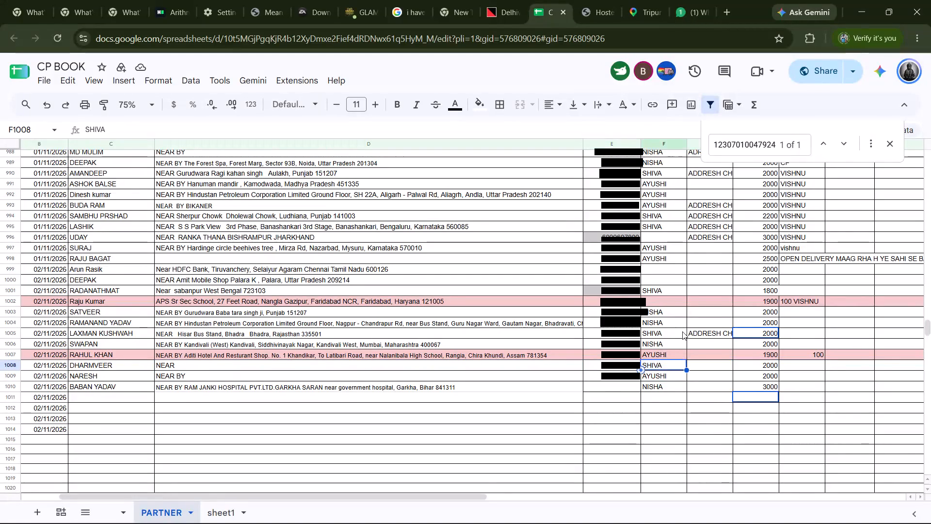
Examine the agent, phone and address details of the SHIVA orders in rows 1005 and 1001.
key(Up)
key(Down)
key(Up)
key(Up)
key(Up)
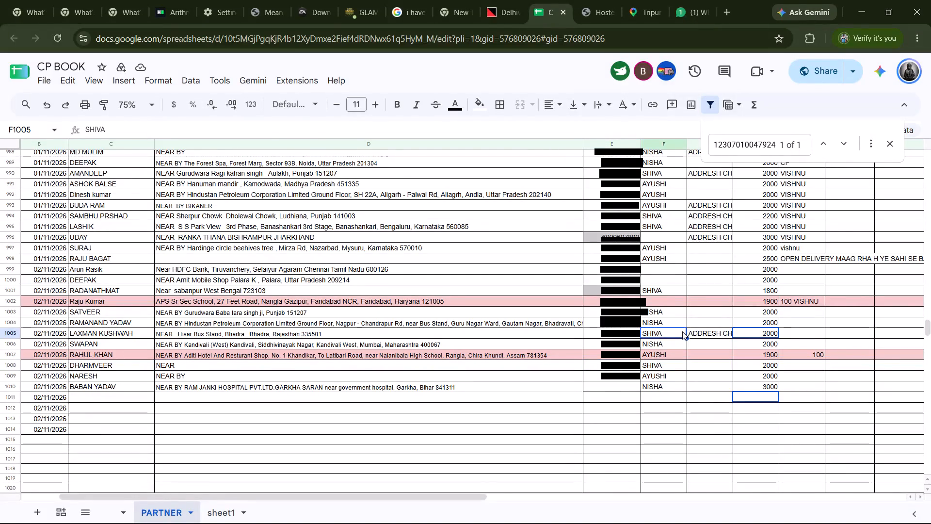
key(Left)
key(Left)
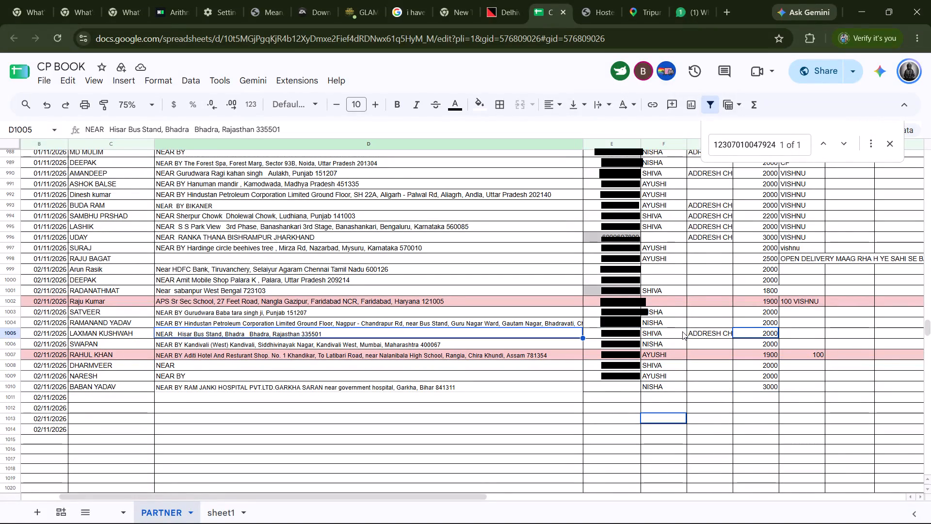
key(Right)
key(Right)
key(Up)
key(Up)
key(Up)
key(Up)
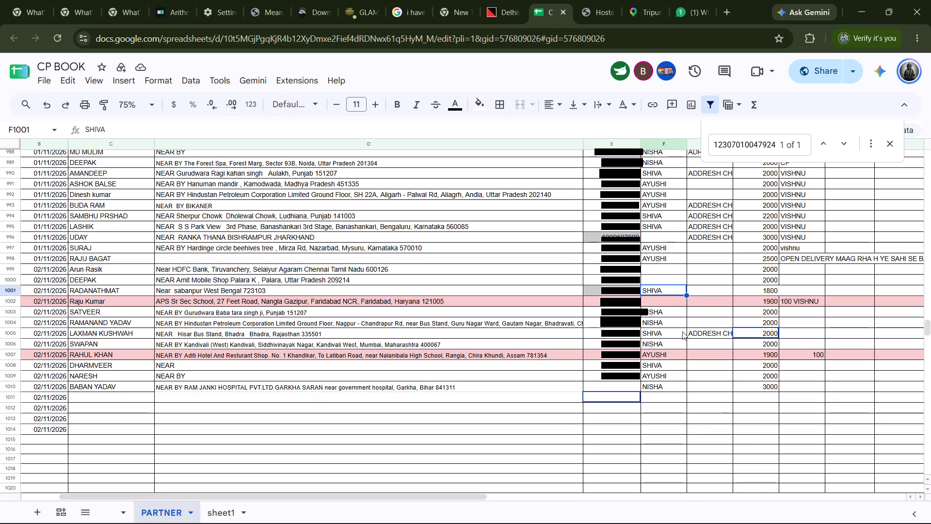
key(Left)
key(Left)
key(Left)
key(Right)
key(Right)
key(Right)
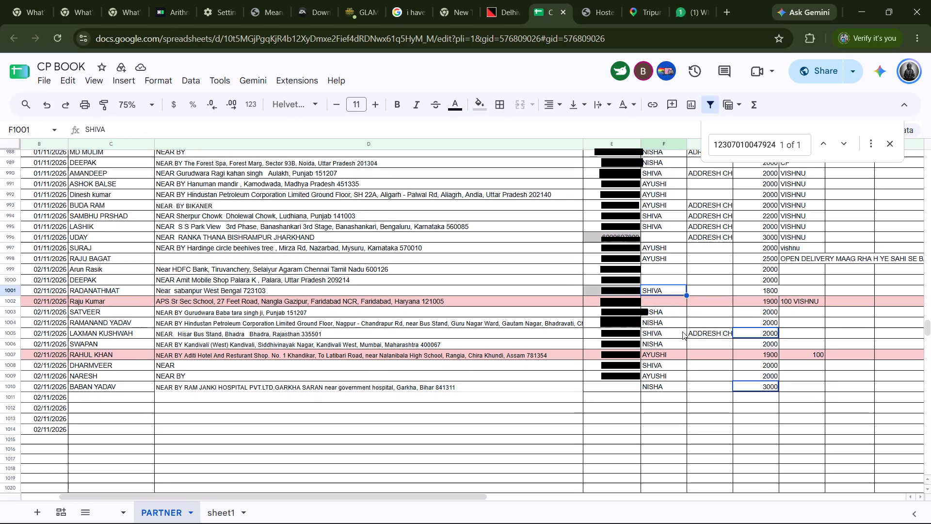
Examine the phone numbers in column E for the 02/11/2026 orders in rows 1001 to 1008.
key(Left)
key(Down)
key(Down)
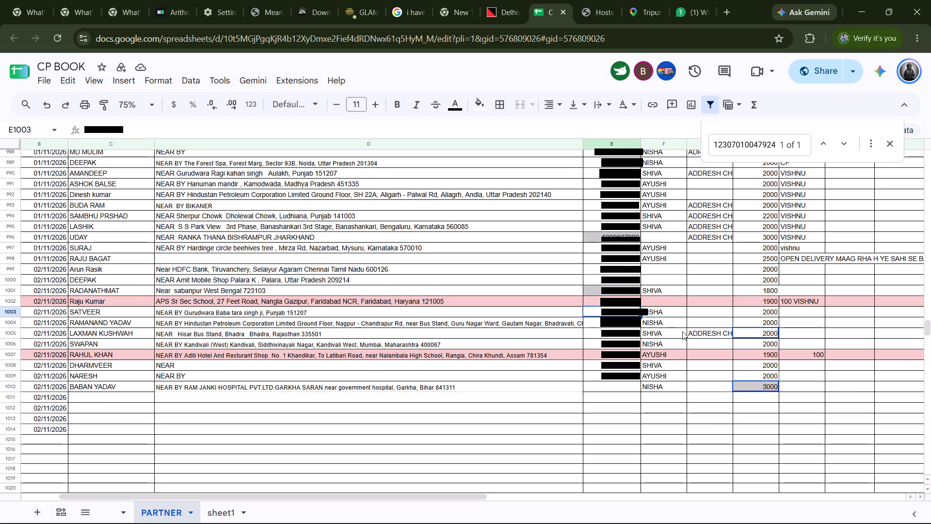
key(Down)
key(Down)
key(Down)
key(Down)
key(Up)
key(Up)
key(Up)
key(Up)
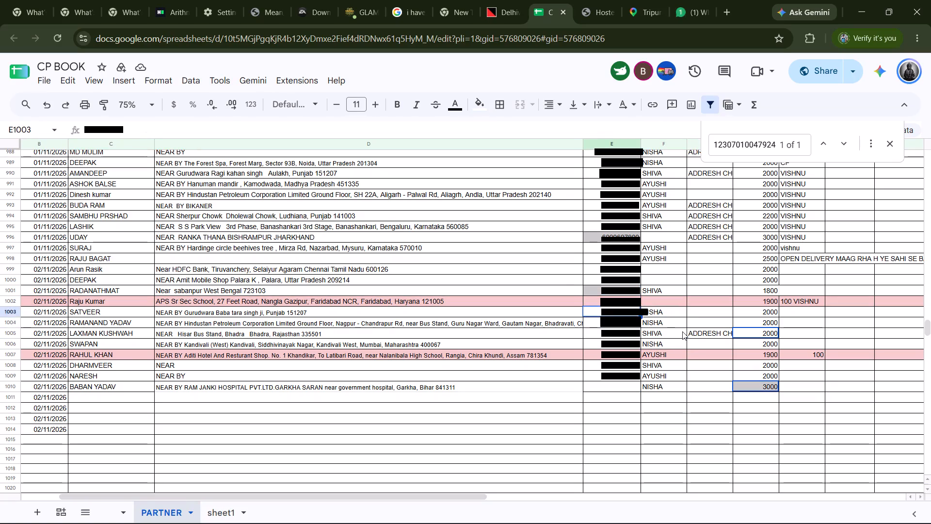
key(Up)
key(Up)
key(Down)
key(Down)
key(Down)
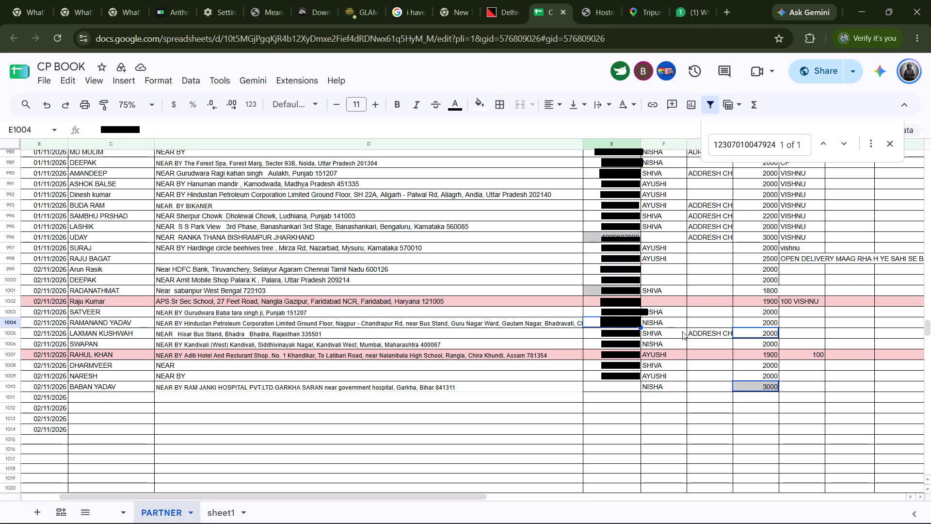
key(Down)
key(Down)
key(Down)
key(Down)
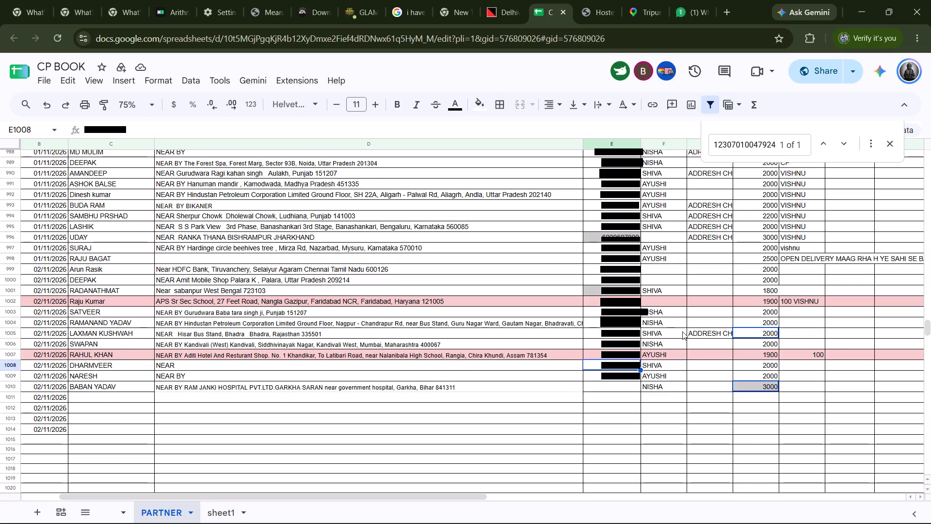
key(Down)
key(Down)
key(Down)
key(Left)
key(Left)
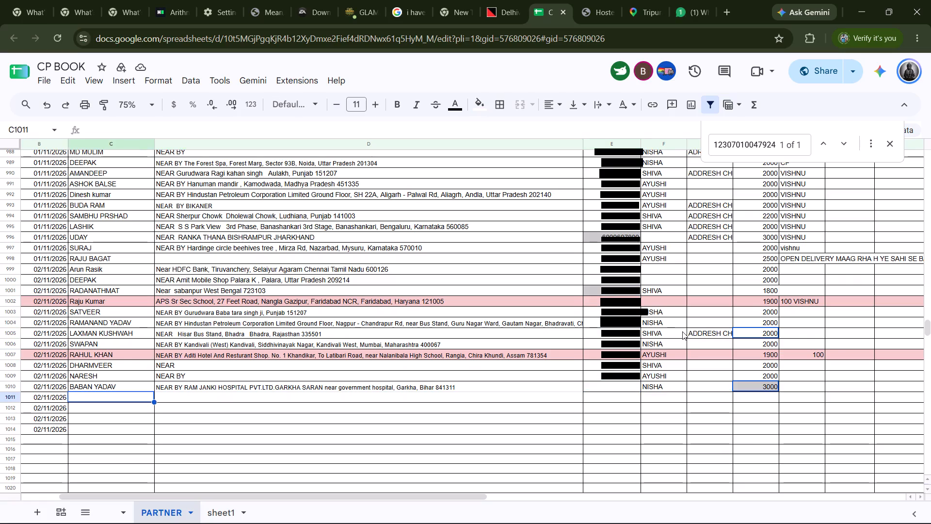
key(Right)
key(Right)
key(Right)
key(Right)
key(Right)
key(Right)
key(Left)
key(Left)
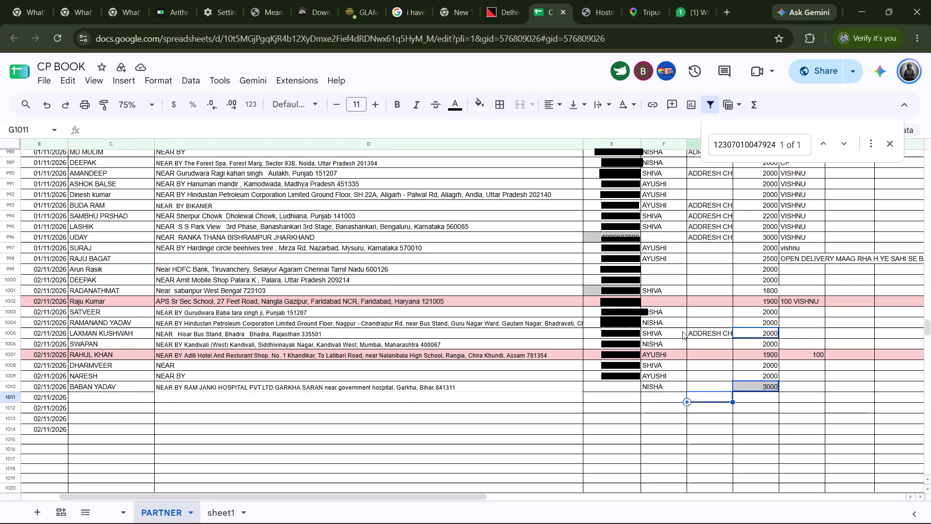
key(Left)
key(Left)
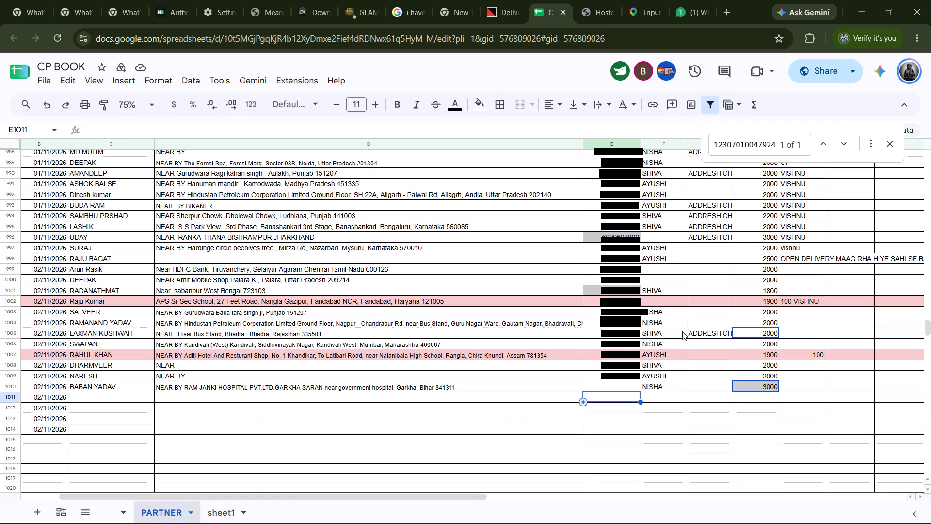
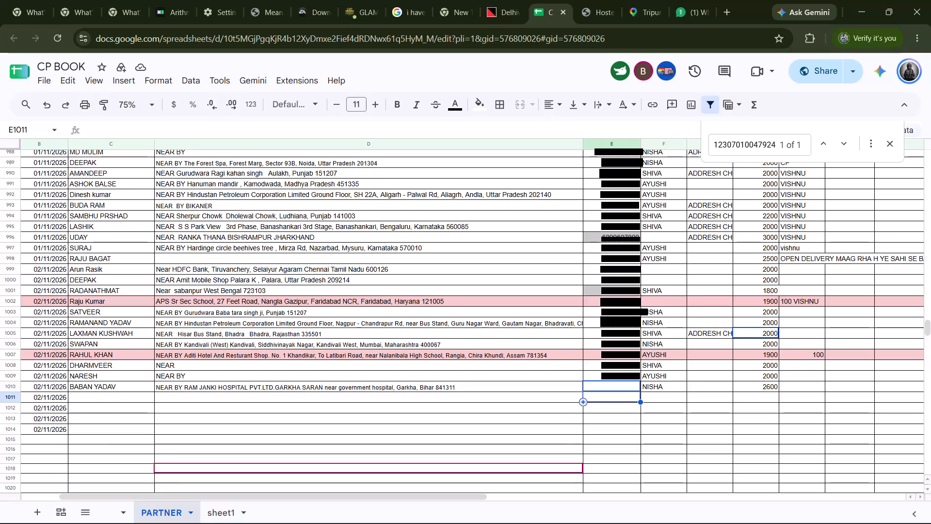
Switch to the Google Maps page for Tripura.
click(656, 7)
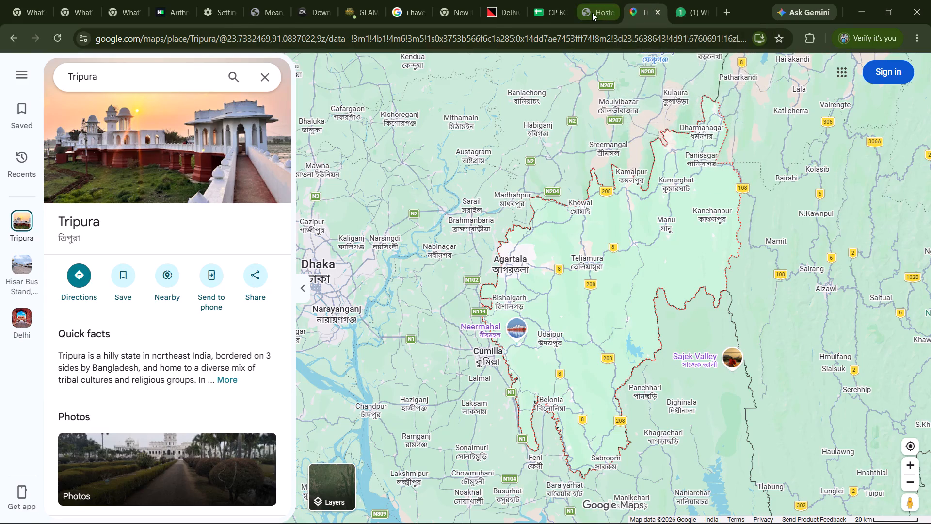
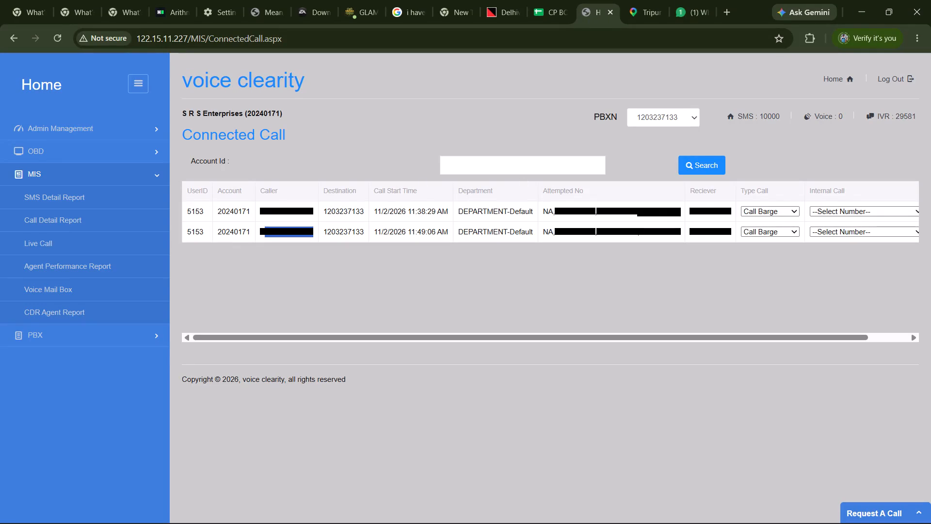
Copy the caller's number from the connected call that started at 11:49:06 AM.
key(ctrl+c)
key(ctrl+c)
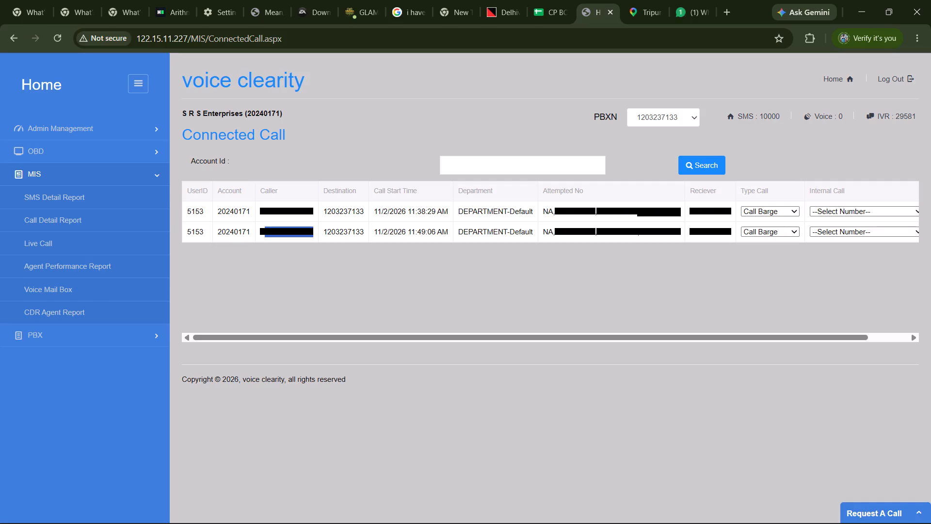
key(ctrl+c)
click(325, 257)
Return to the CP BOOK sheet and examine the phone numbers in column E from row 1011 back up to row 919.
click(540, 14)
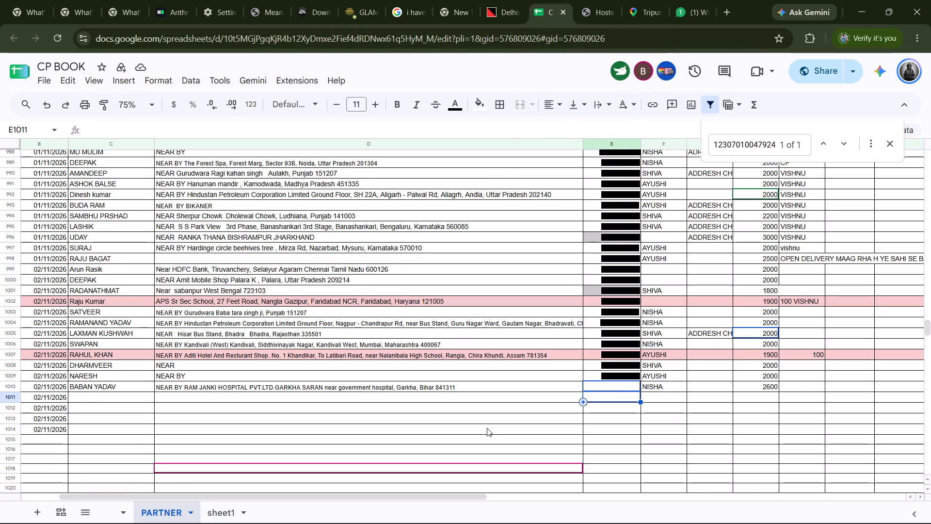
key(Up)
key(Down)
key(Down)
key(Up)
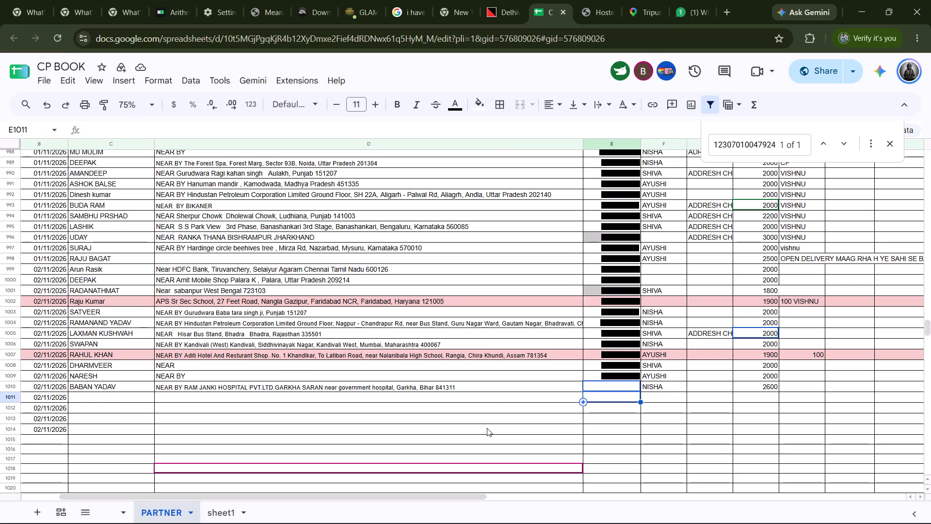
key(Up)
key(Up)
key(Up)
key(Up)
key(Up)
key(Up)
key(Up)
key(Up)
key(Up)
key(Up)
key(Up)
key(Up)
key(Up)
key(Up)
key(Up)
key(Up)
key(Up)
key(Up)
key(Up)
key(Up)
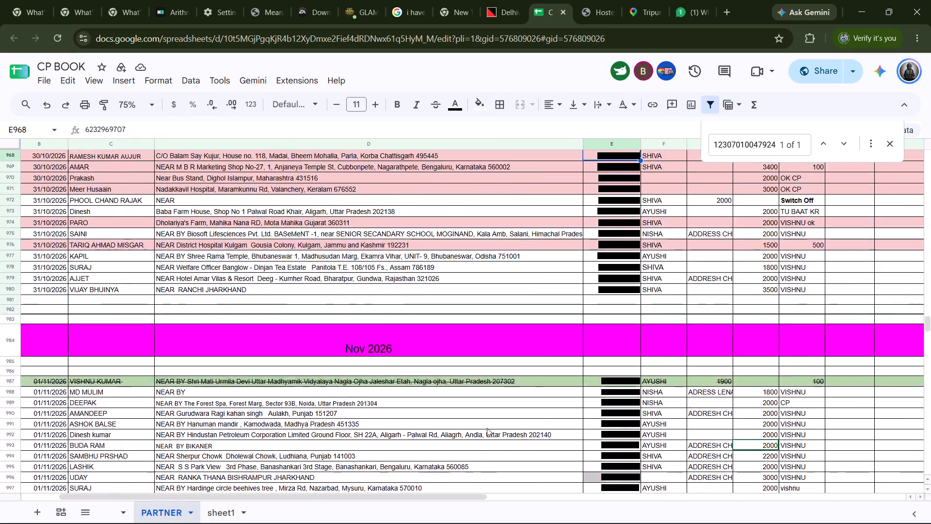
key(Up)
key(Up)
key(Up)
key(Up)
key(Up)
key(Up)
key(Up)
key(Up)
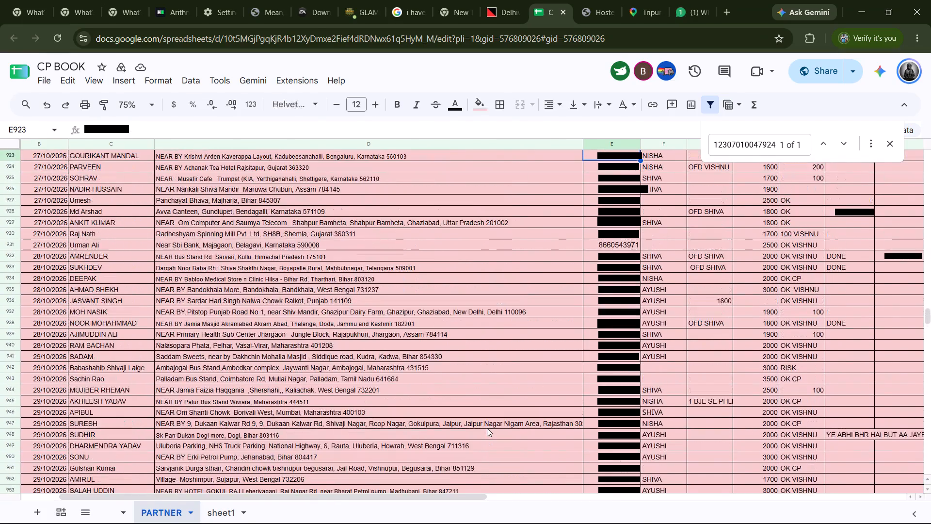
key(Down)
key(Down)
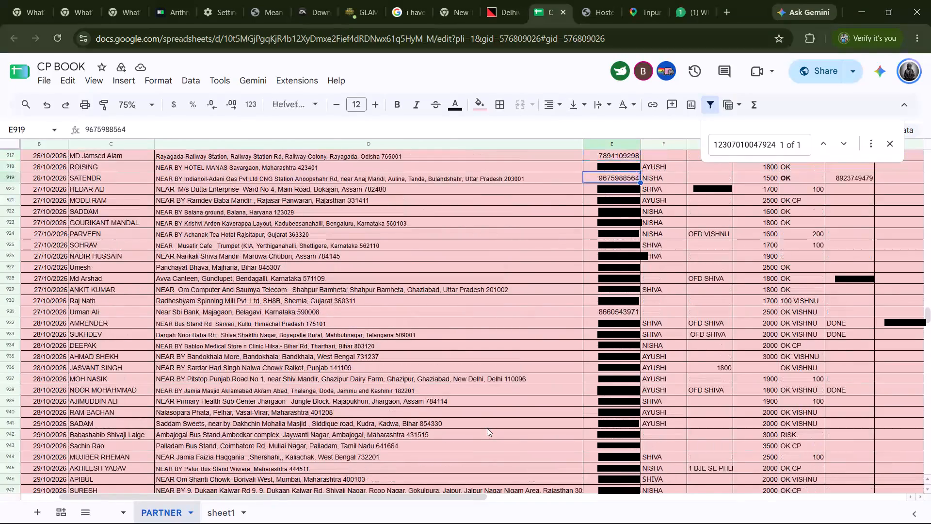
Examine the customer names in column C of the older October 2026 orders, from around row 924 back up to about row 900.
key(Left)
key(Left)
key(Down)
key(Down)
key(Down)
key(Down)
key(Down)
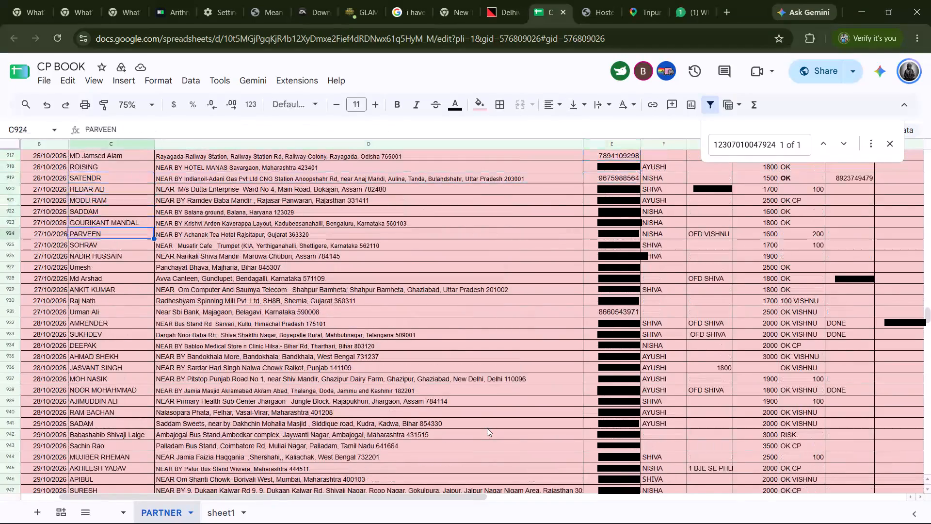
key(Up)
key(Up)
key(Up)
key(Up)
key(Up)
key(Up)
key(Up)
key(Up)
key(Up)
key(Up)
key(Up)
key(Up)
key(Up)
key(Up)
key(Up)
key(Up)
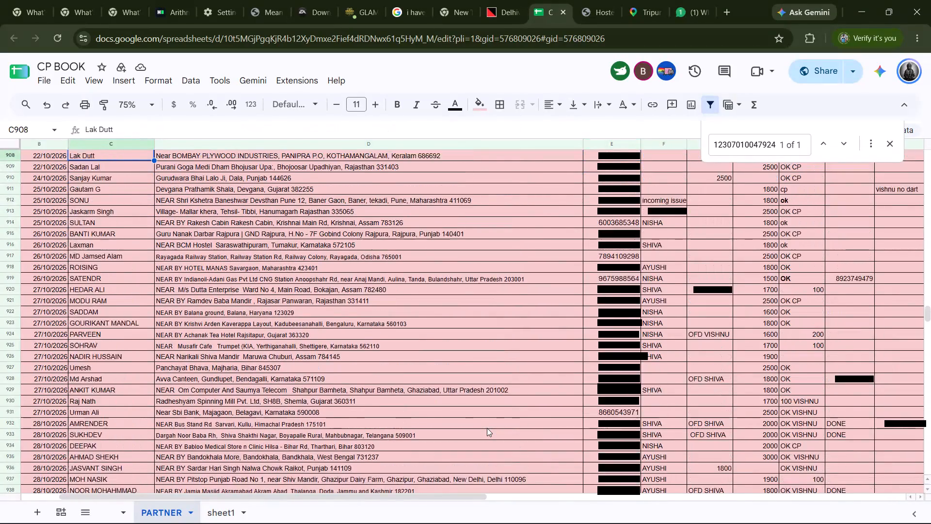
key(Up)
key(Up)
key(Up)
key(Up)
key(Up)
key(Up)
key(Up)
key(Up)
Examine the customer names in column C from about row 901 down to row 936, ending on the 28/10/2026 order in row 932.
key(Down)
key(Down)
key(Down)
key(Down)
key(Down)
key(Down)
key(Down)
key(Down)
key(Down)
key(Down)
key(Down)
key(Down)
key(Down)
key(Down)
key(Down)
key(Down)
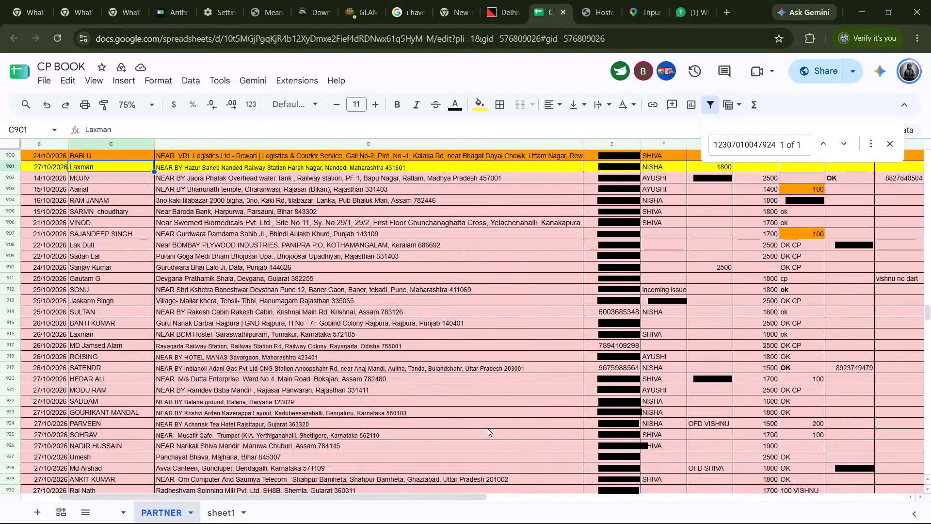
key(Down)
key(Down)
key(Down)
key(Down)
key(Down)
key(Down)
key(Down)
key(Down)
key(Down)
key(Down)
key(Down)
key(Down)
key(Down)
key(Down)
key(Down)
key(Down)
key(Down)
key(Down)
key(Down)
key(Down)
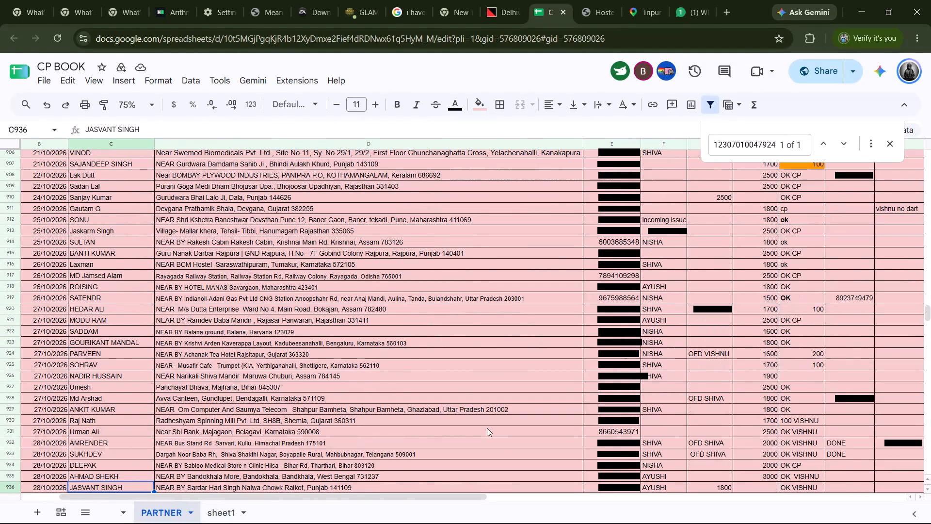
key(Up)
key(Up)
key(Up)
key(Up)
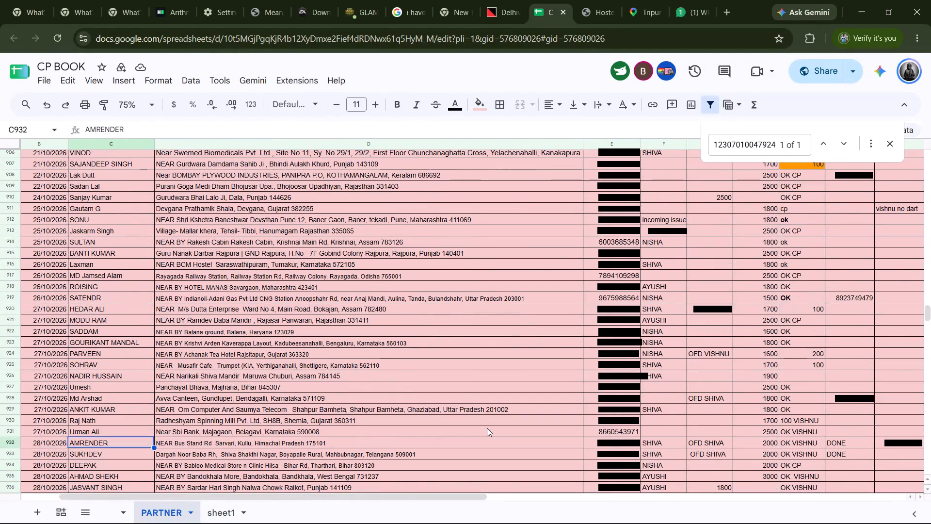
Review the 28/10/2026 order in row 932 from name through column K, covering address, phone, agent, OFD note, amount and remarks.
key(Right)
key(Right)
key(Right)
key(Right)
key(Right)
key(Right)
key(Right)
key(Right)
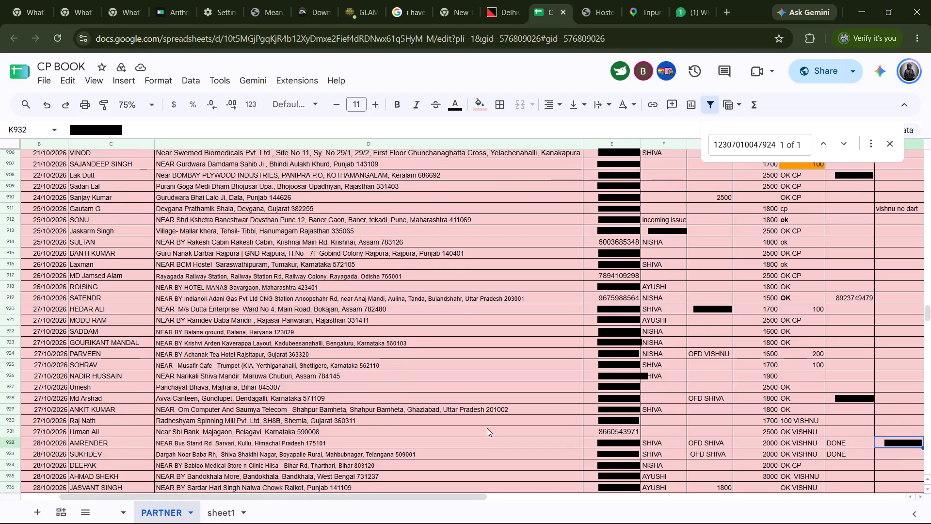
key(Left)
key(Left)
key(Left)
key(Left)
key(Left)
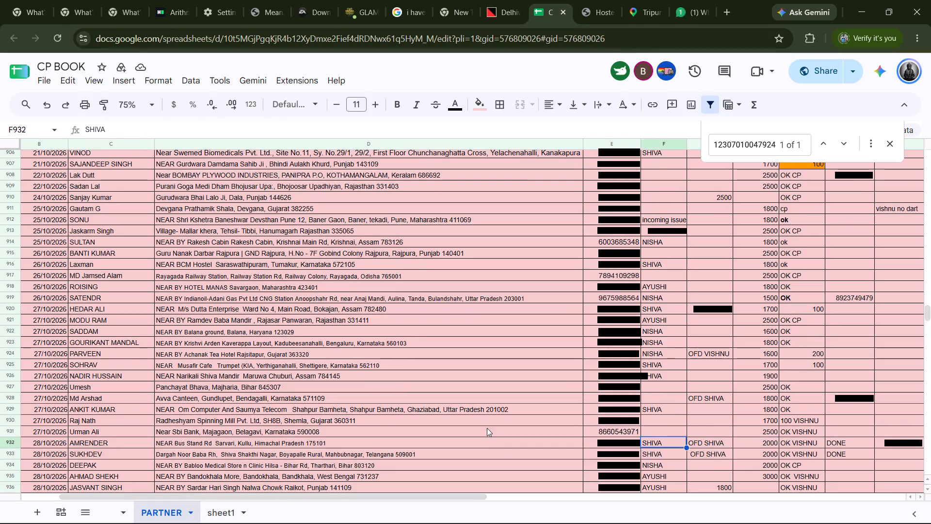
key(Left)
key(Left)
key(Left)
key(Right)
key(Right)
key(Right)
key(Right)
key(Right)
key(Right)
key(Right)
key(Right)
key(Left)
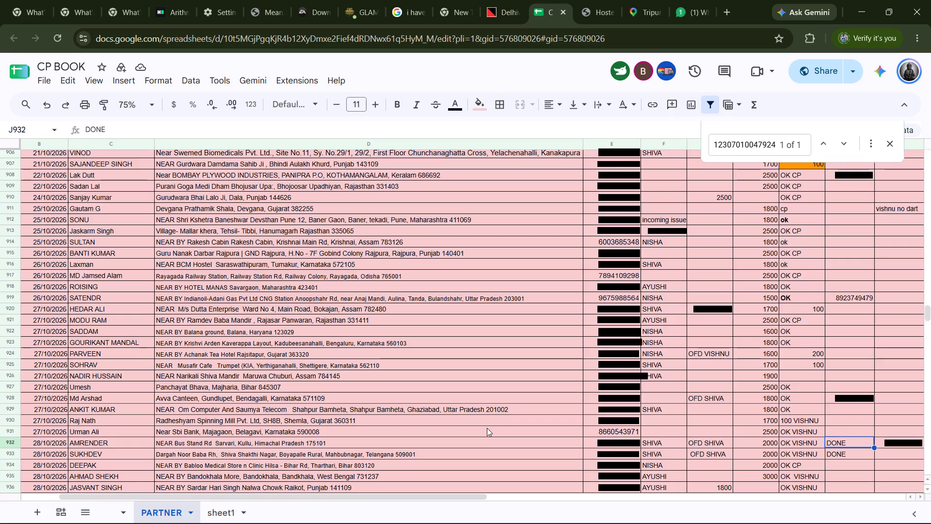
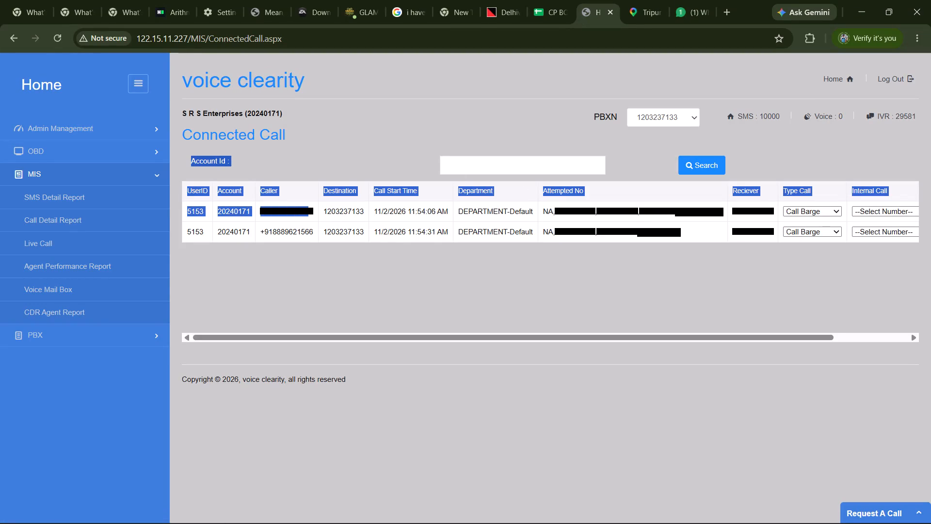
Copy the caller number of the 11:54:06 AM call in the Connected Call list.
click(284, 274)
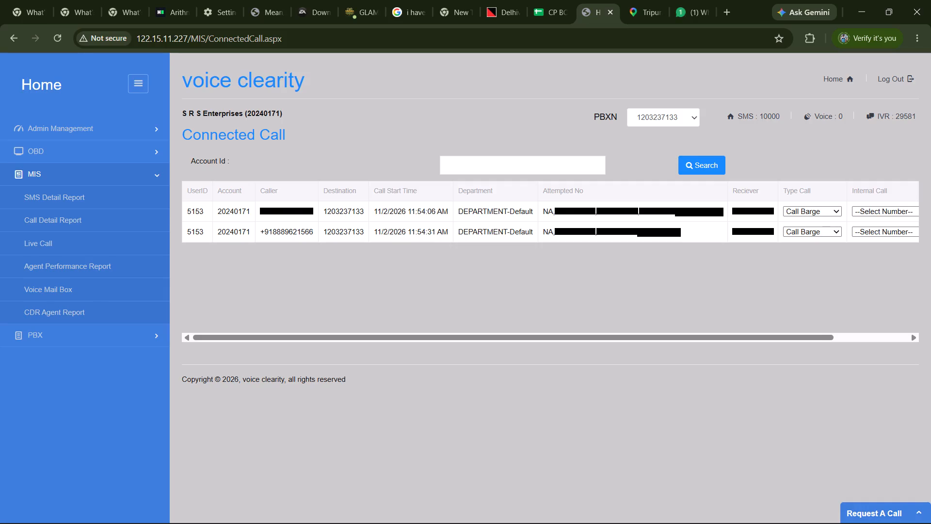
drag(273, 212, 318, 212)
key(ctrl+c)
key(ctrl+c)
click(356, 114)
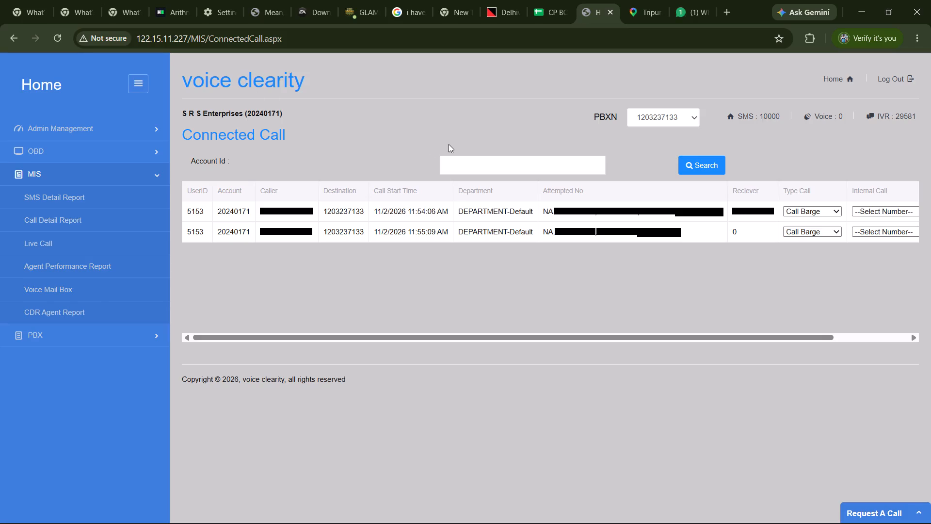
Refresh the Connected Call list and copy the caller number of the 11:54:06 AM call.
click(684, 170)
drag(273, 211, 305, 210)
drag(305, 210, 313, 210)
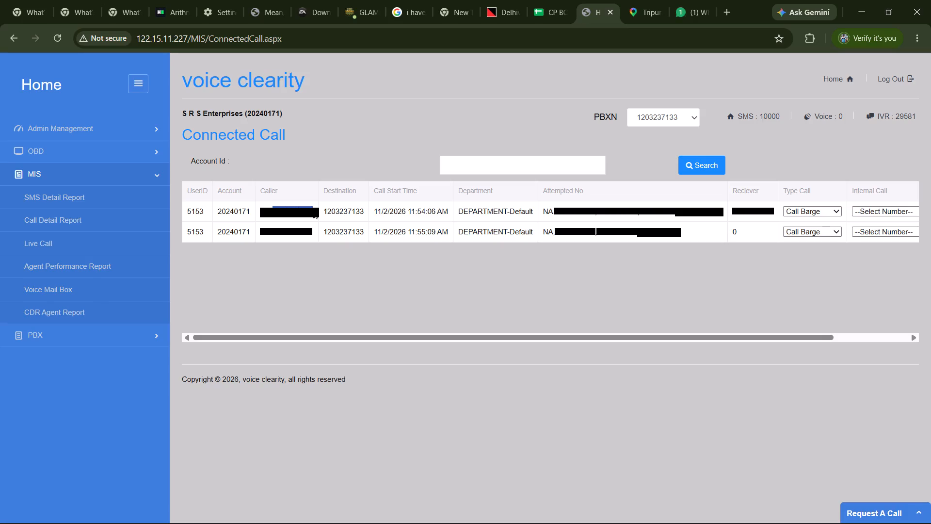
key(ctrl+c)
key(ctrl+c)
click(428, 119)
Return to the CP BOOK sheet and review the 28/10/2026 order in row 932 from the address through column J.
click(539, 11)
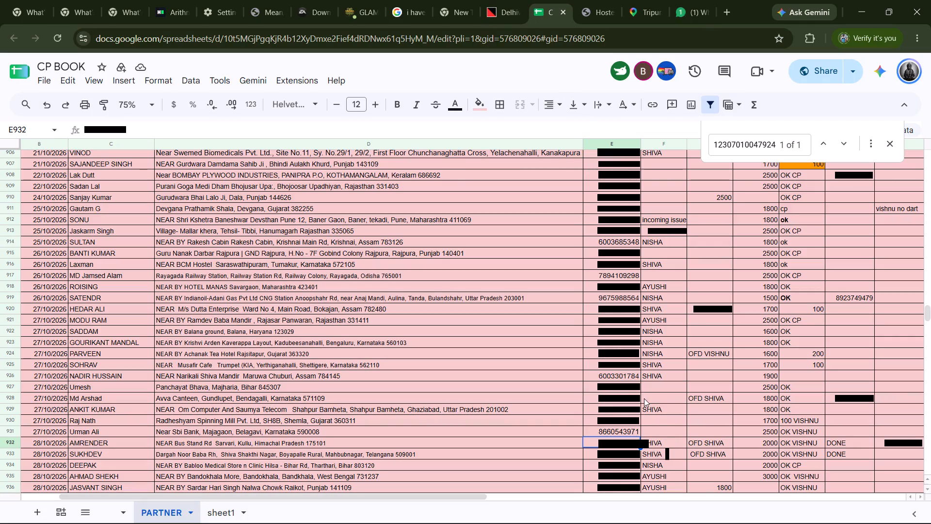
key(Left)
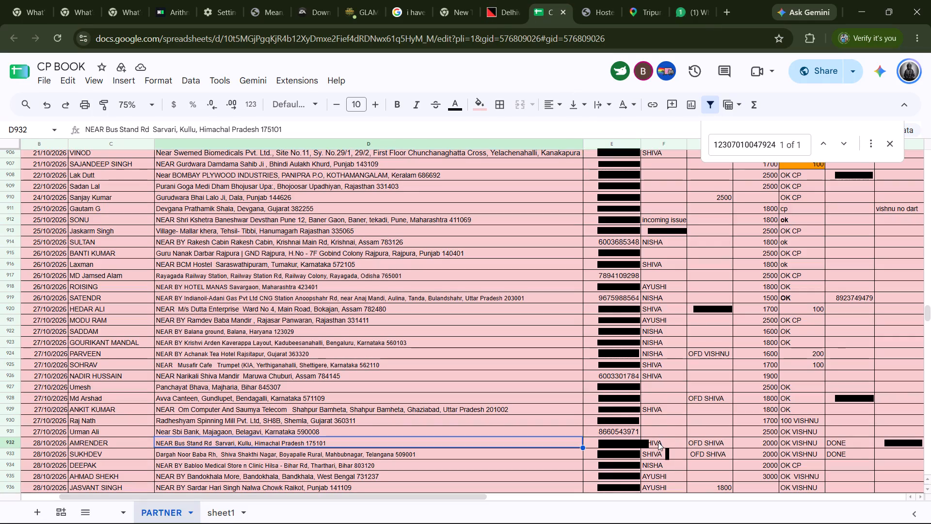
key(Right)
key(Right)
key(Right)
key(Right)
key(Left)
key(Left)
key(Left)
key(Right)
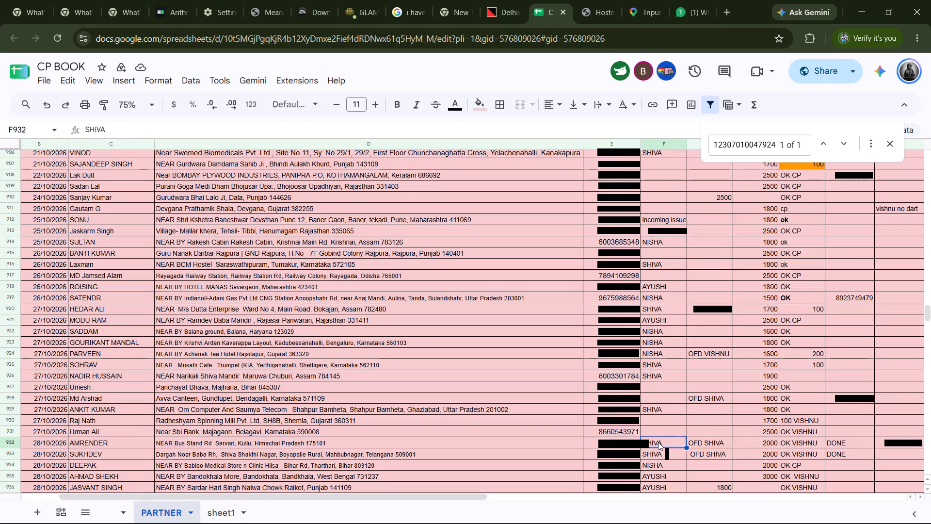
key(Right)
key(Right)
key(Right)
key(Right)
key(Left)
key(Left)
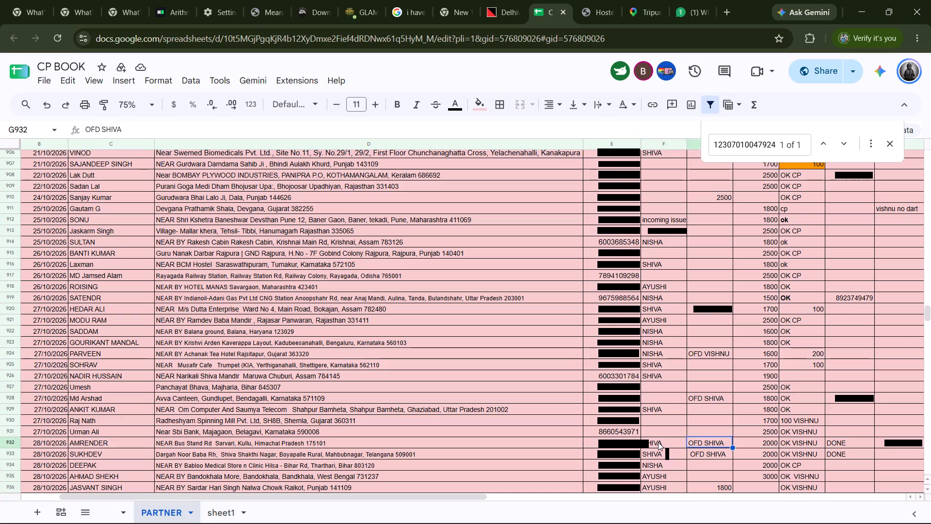
key(Left)
key(Left)
key(Left)
Examine the phone numbers in column E from row 932 down through the November 2026 orders to row 1011.
key(Down)
key(Down)
key(Down)
key(Down)
key(Down)
key(Down)
key(Down)
key(Down)
key(Down)
key(Down)
key(Down)
key(Down)
key(Down)
key(Down)
key(Down)
key(Down)
key(Down)
key(Down)
key(Down)
key(Down)
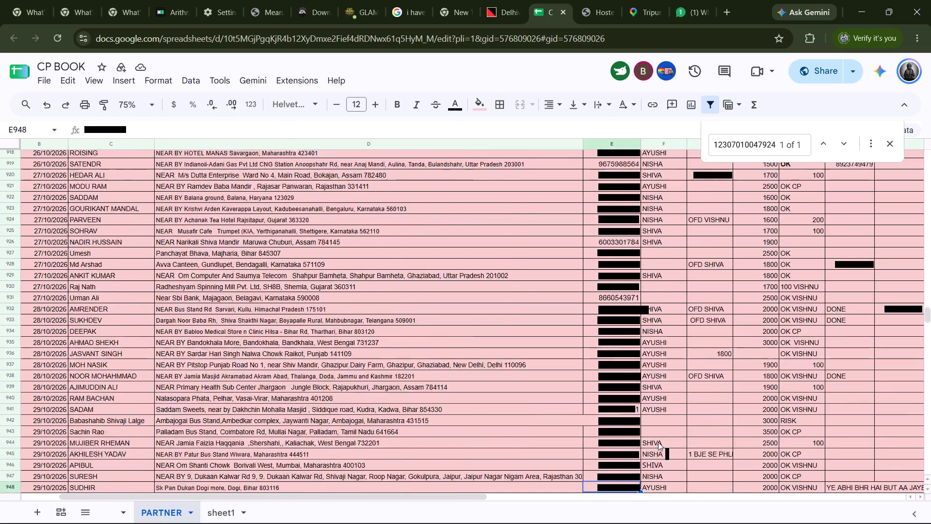
key(Down)
key(Down)
key(Down)
key(Down)
key(Down)
key(Down)
key(Down)
key(Down)
key(Down)
key(Down)
key(Down)
key(Down)
key(Down)
key(Down)
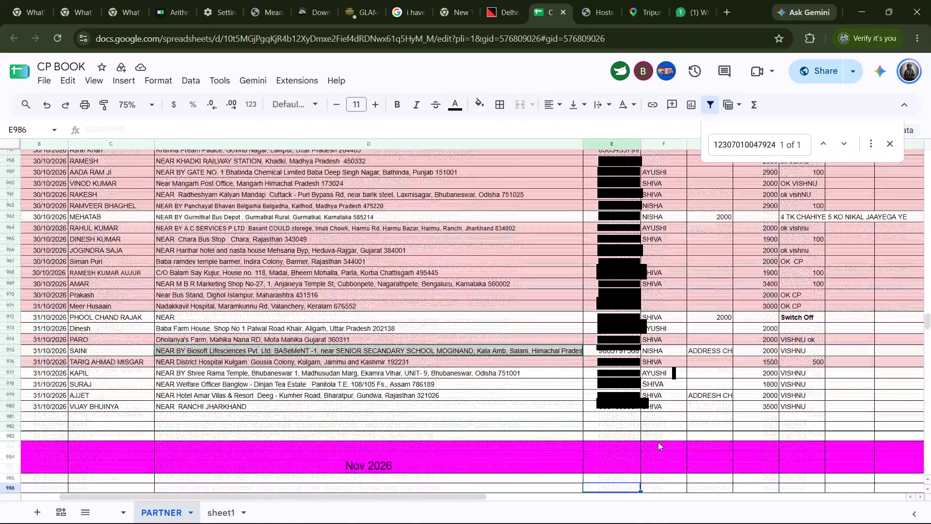
key(Down)
key(Down)
key(Down)
key(Down)
key(Down)
key(Down)
key(Down)
key(Down)
key(Down)
key(Down)
key(Down)
key(Down)
key(Down)
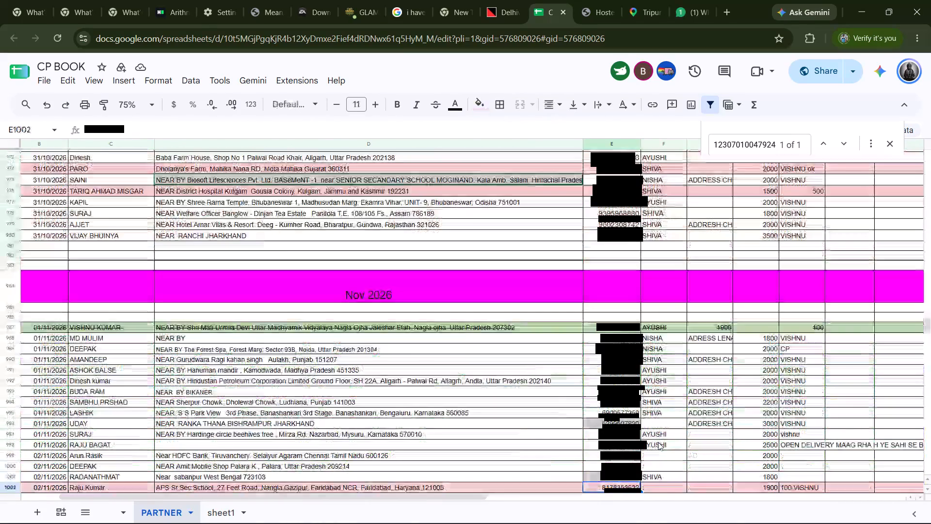
key(Down)
key(Down)
key(Up)
key(Up)
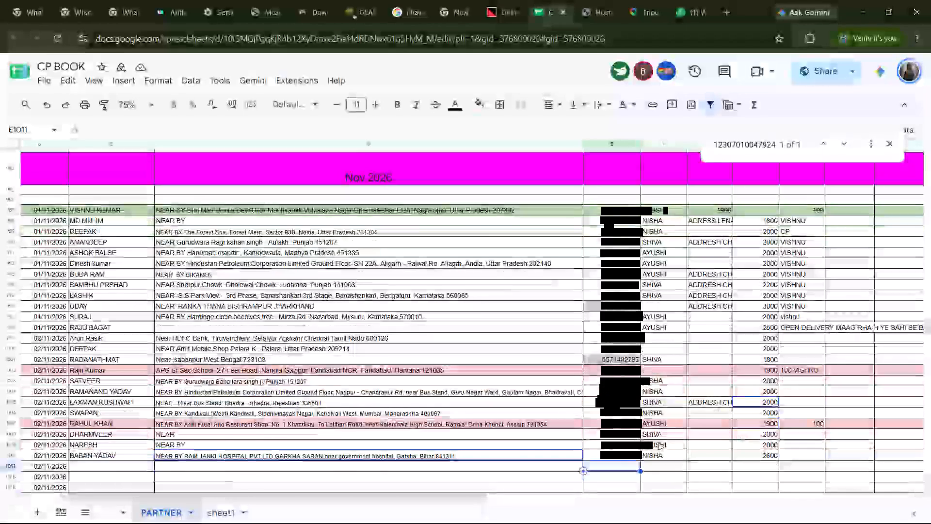
key(Down)
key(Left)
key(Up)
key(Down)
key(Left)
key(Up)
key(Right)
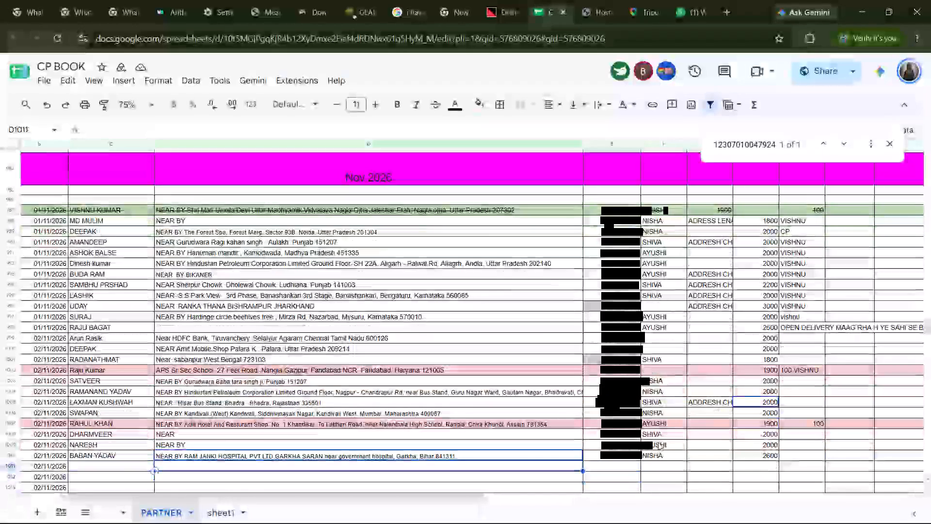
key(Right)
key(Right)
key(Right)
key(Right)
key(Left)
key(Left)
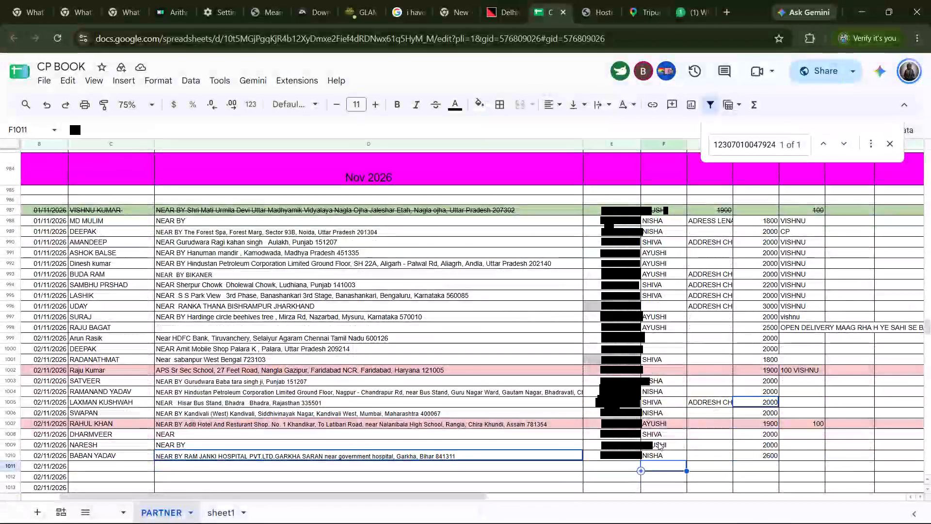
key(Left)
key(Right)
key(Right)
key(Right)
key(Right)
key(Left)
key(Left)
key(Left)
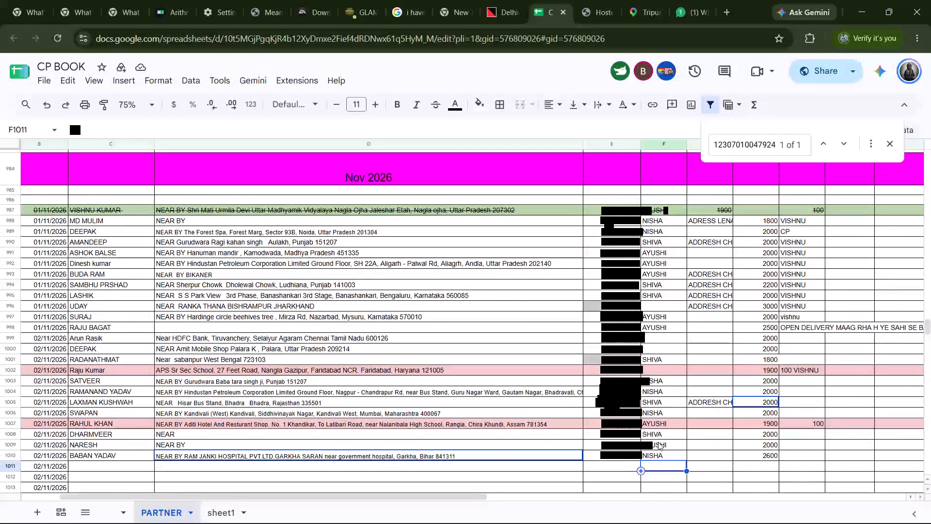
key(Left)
Review the 02/11/2026 order in row 1008 from the date through column I, covering name, address, phone, agent and amount.
key(Up)
key(Up)
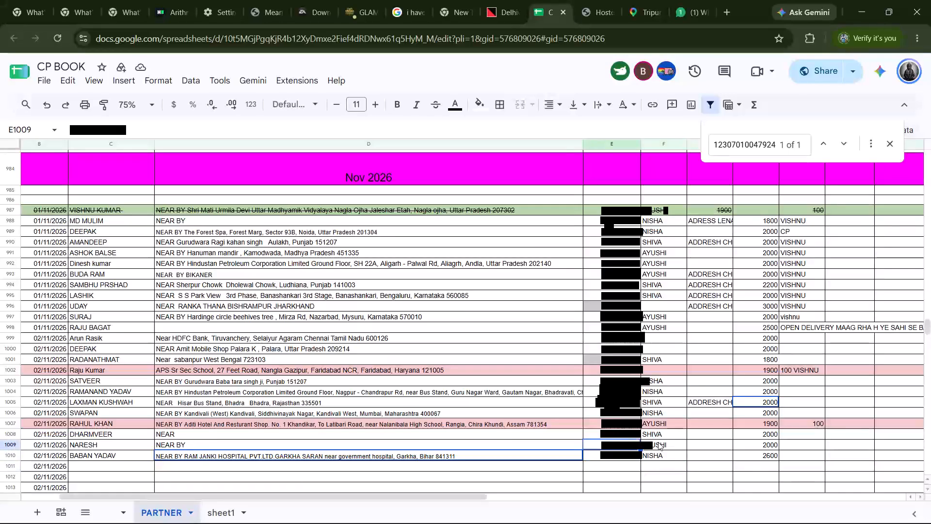
key(Up)
key(Down)
key(Up)
key(Left)
key(Left)
key(Left)
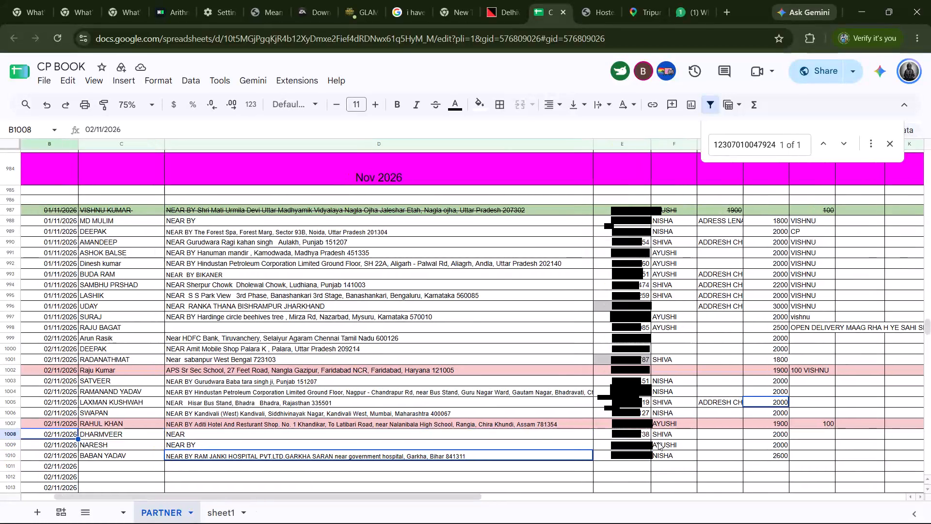
key(Right)
key(Right)
key(Right)
key(Right)
key(Right)
key(Right)
key(Right)
key(Left)
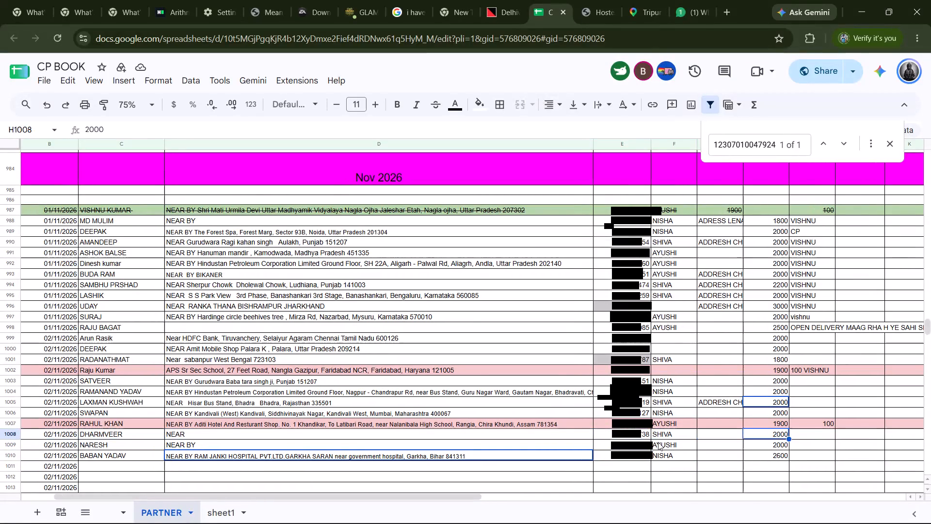
key(Left)
key(Left)
key(Left)
key(Left)
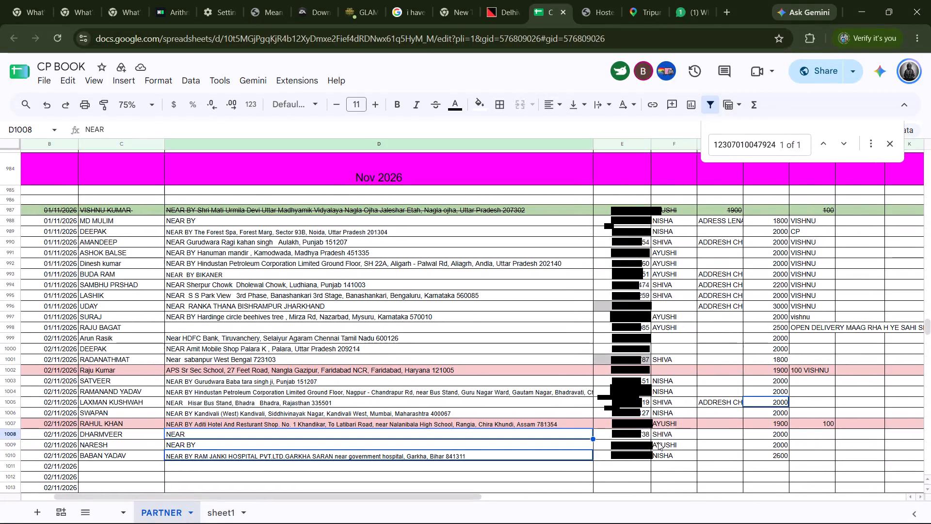
key(Right)
key(Right)
key(Left)
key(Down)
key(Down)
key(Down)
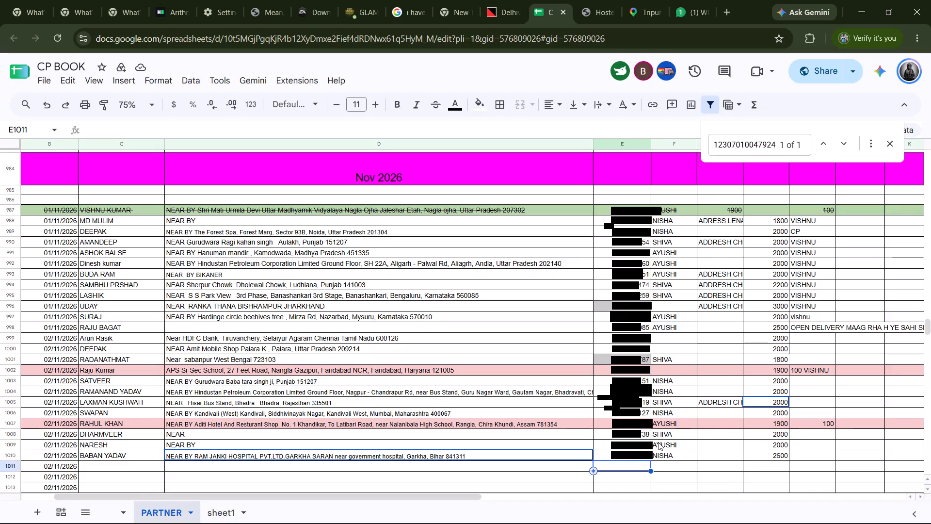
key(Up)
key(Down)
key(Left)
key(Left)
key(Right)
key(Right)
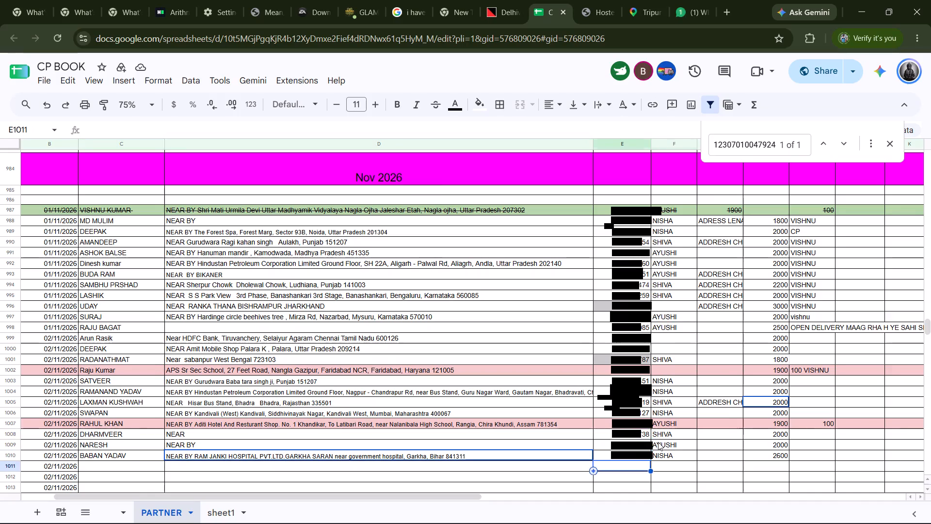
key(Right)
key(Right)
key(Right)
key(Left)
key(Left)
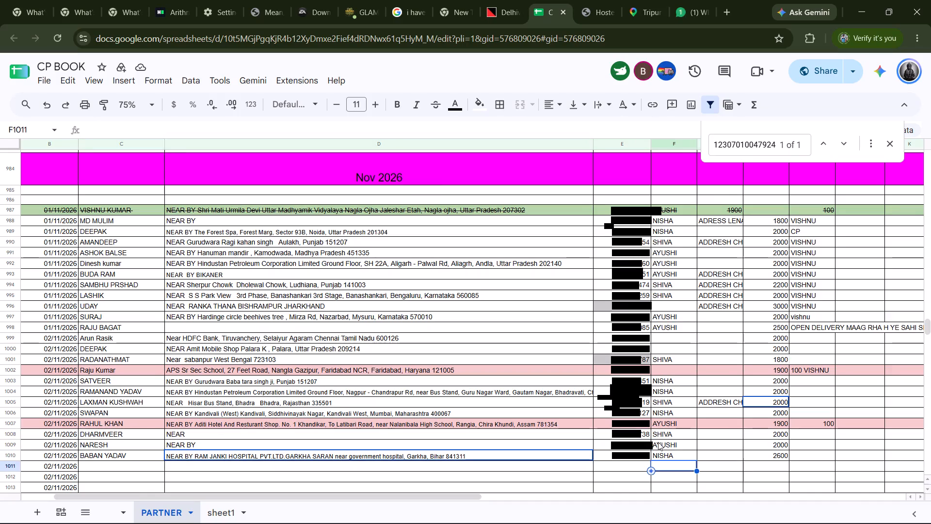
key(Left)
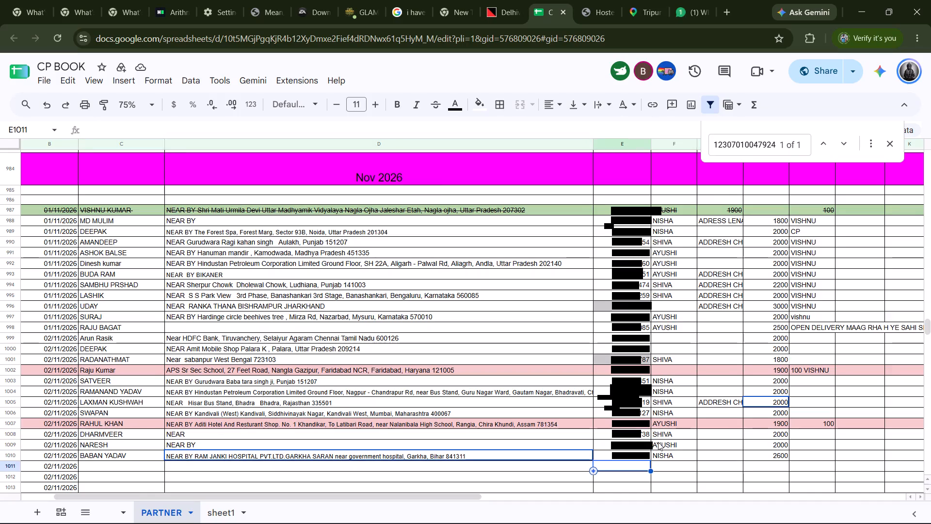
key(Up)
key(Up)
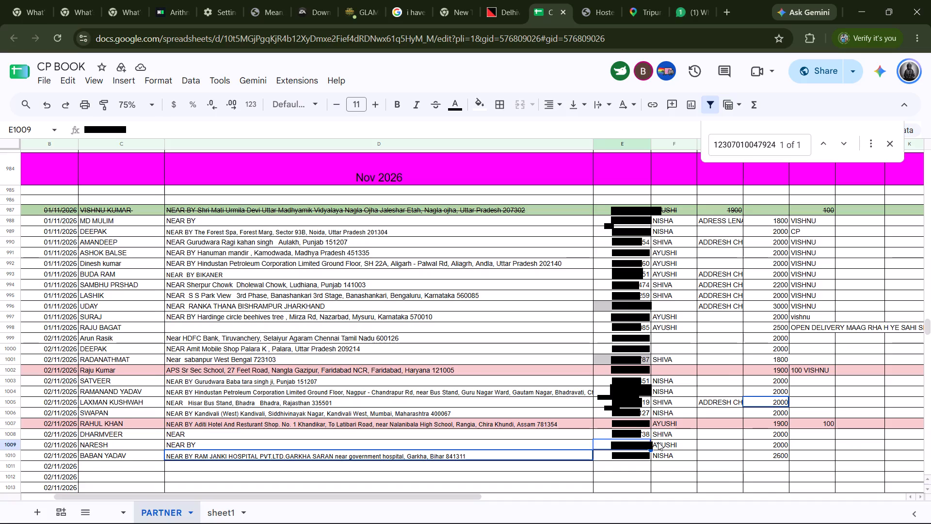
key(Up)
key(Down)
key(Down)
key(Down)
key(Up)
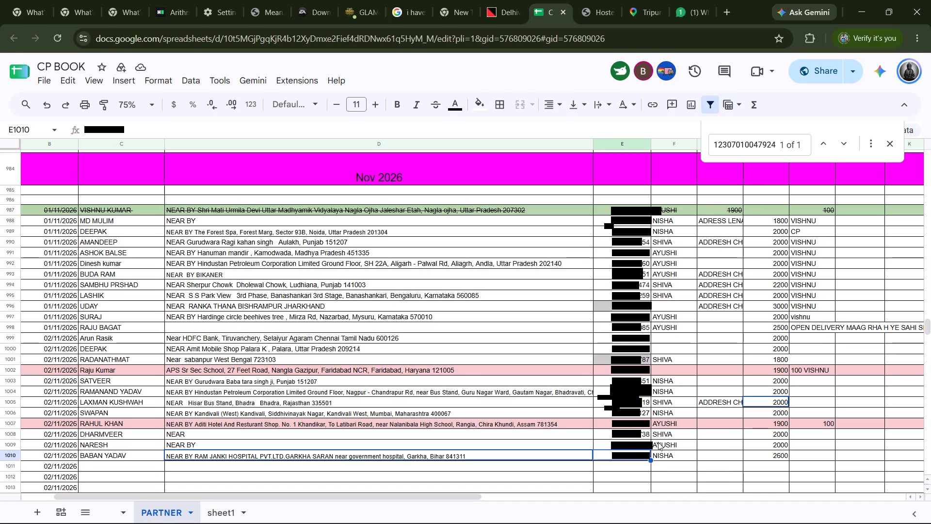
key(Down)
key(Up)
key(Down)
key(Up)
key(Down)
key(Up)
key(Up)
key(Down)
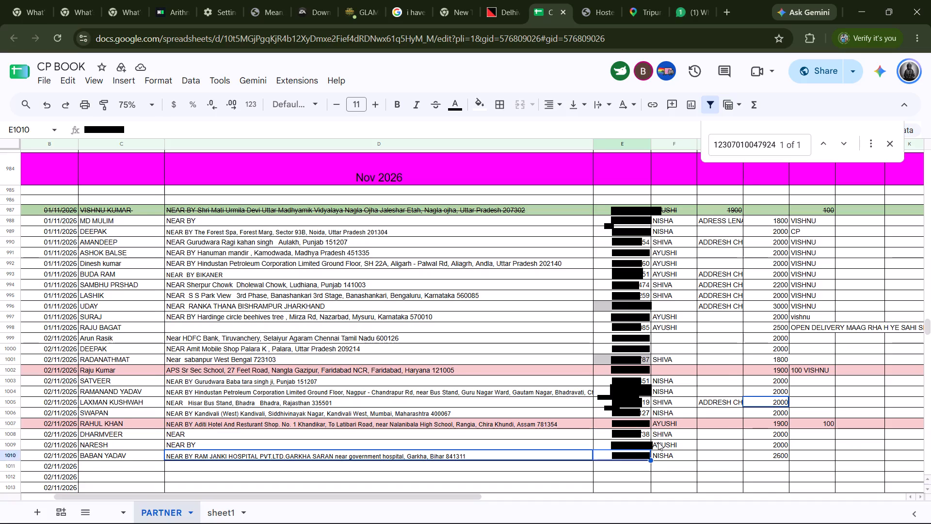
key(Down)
Return to the Connected Call list and copy the caller number of the 11:54:06 AM call.
click(578, 7)
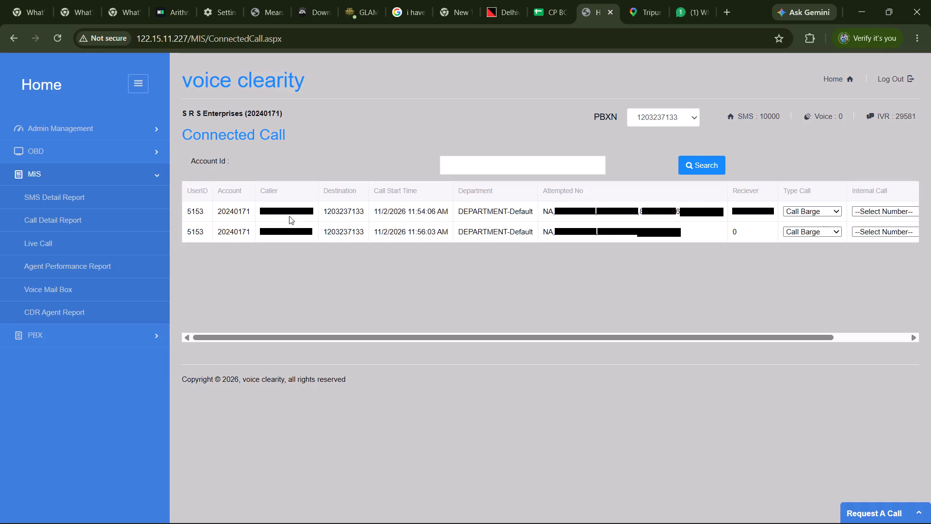
drag(274, 211, 281, 212)
drag(281, 212, 312, 213)
key(ctrl+c)
click(358, 175)
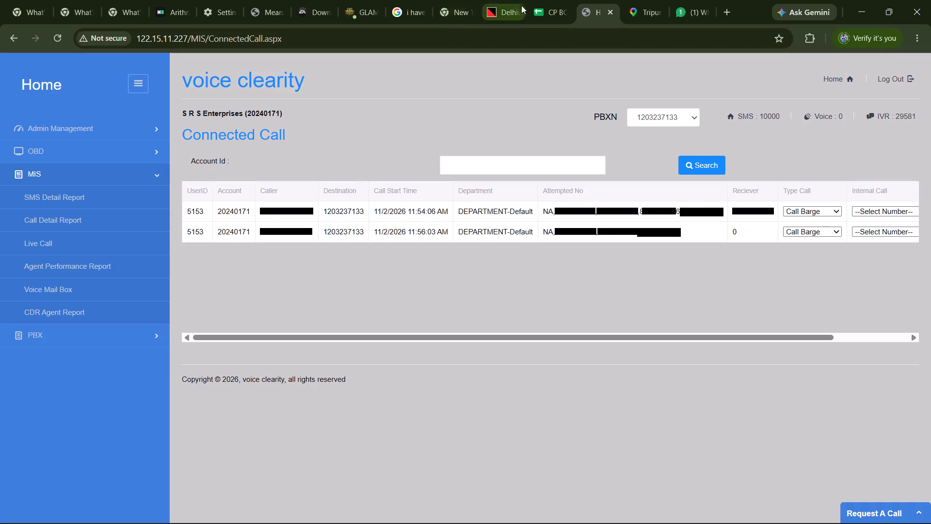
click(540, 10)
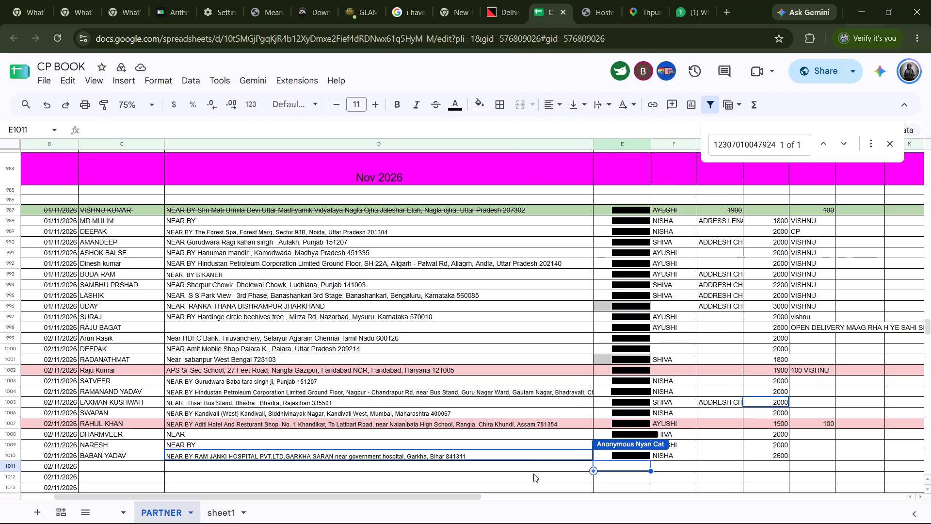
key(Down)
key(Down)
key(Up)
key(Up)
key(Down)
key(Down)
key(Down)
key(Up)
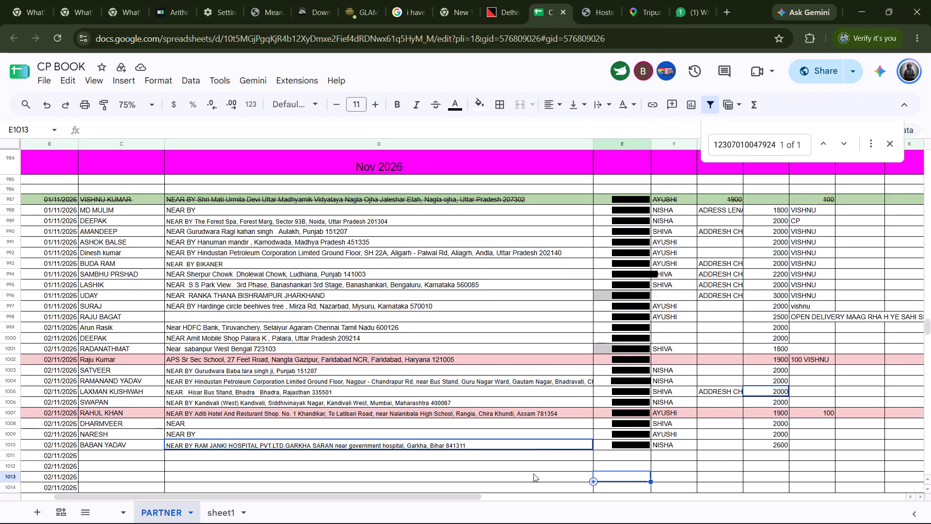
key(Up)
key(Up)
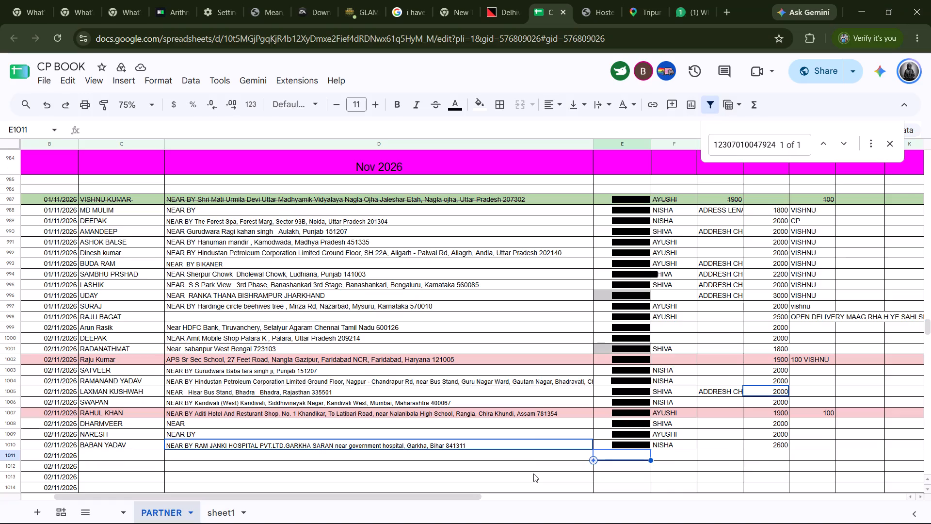
click(497, 18)
click(535, 116)
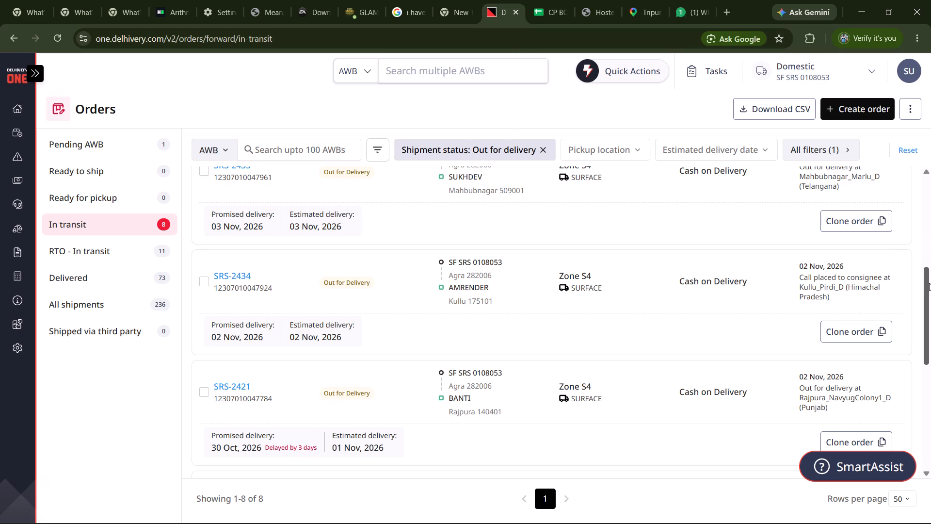
drag(929, 283, 930, 199)
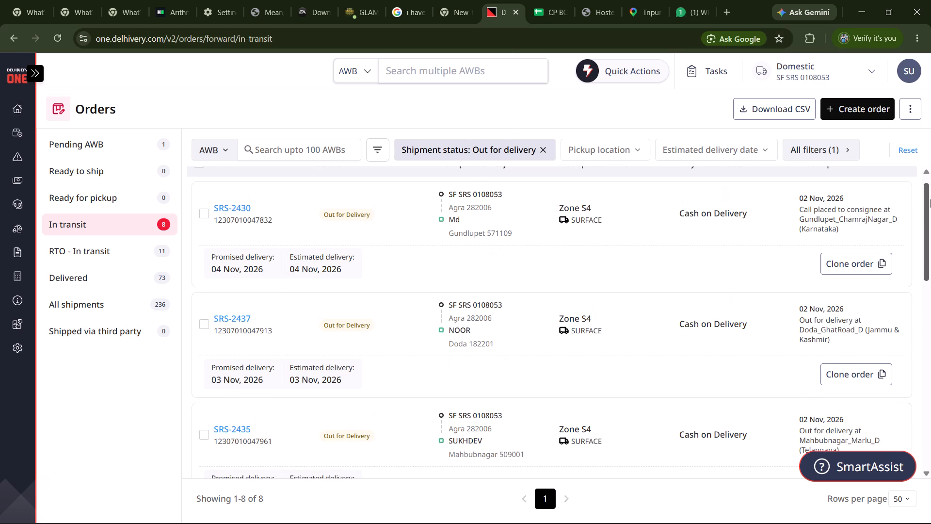
drag(930, 199, 930, 178)
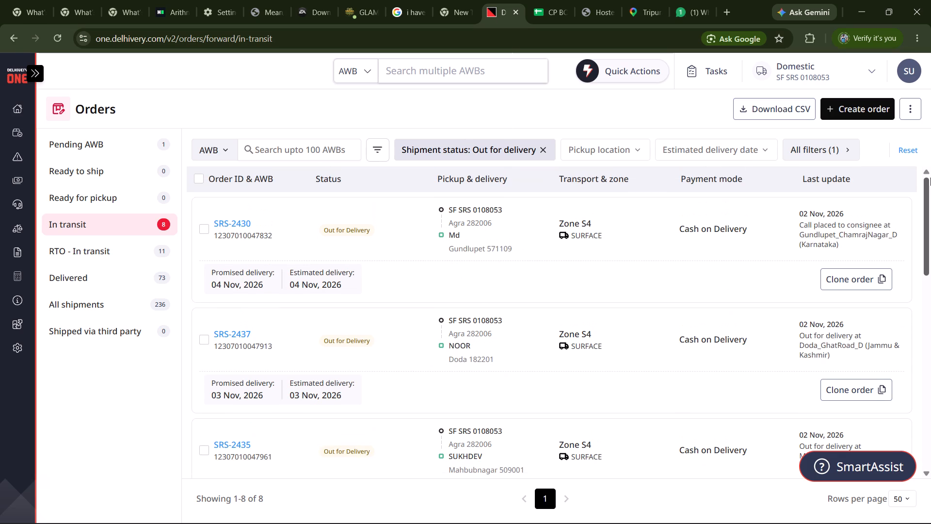
drag(930, 178, 930, 272)
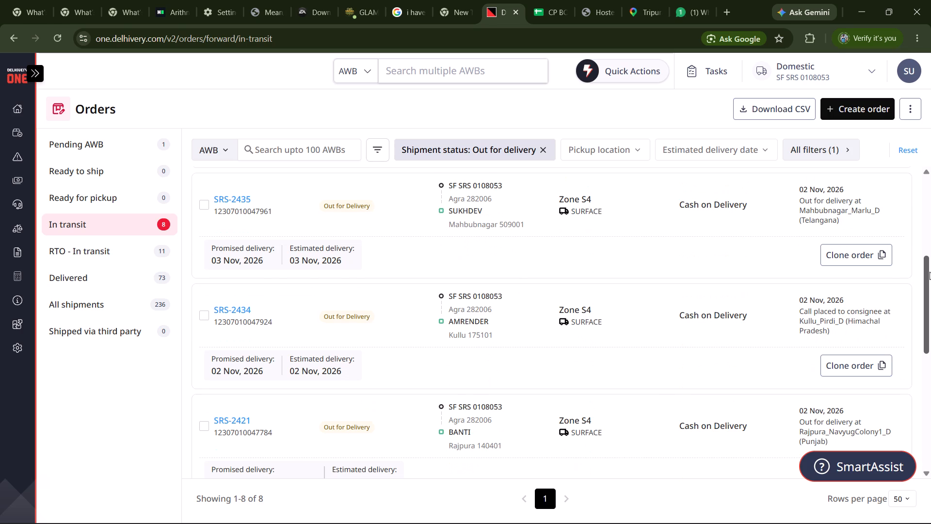
double_click(237, 325)
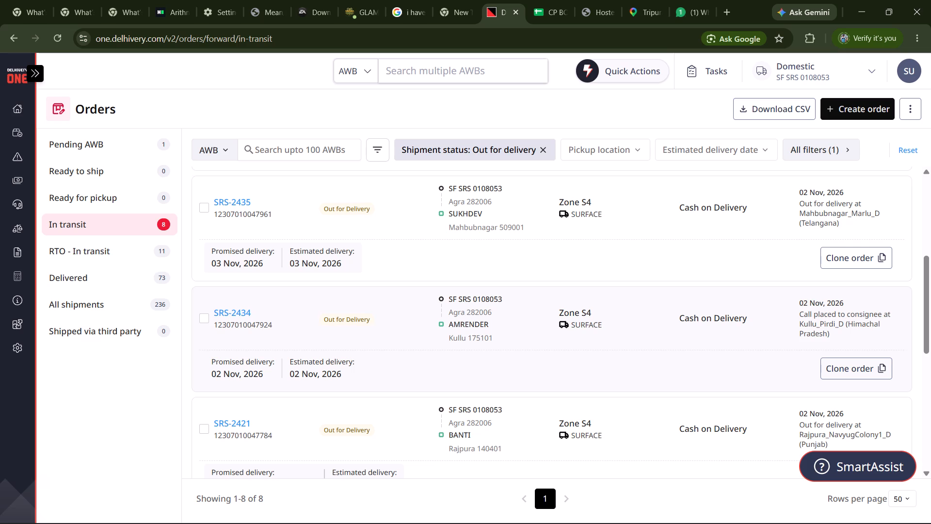
key(ctrl+c)
key(ctrl+c)
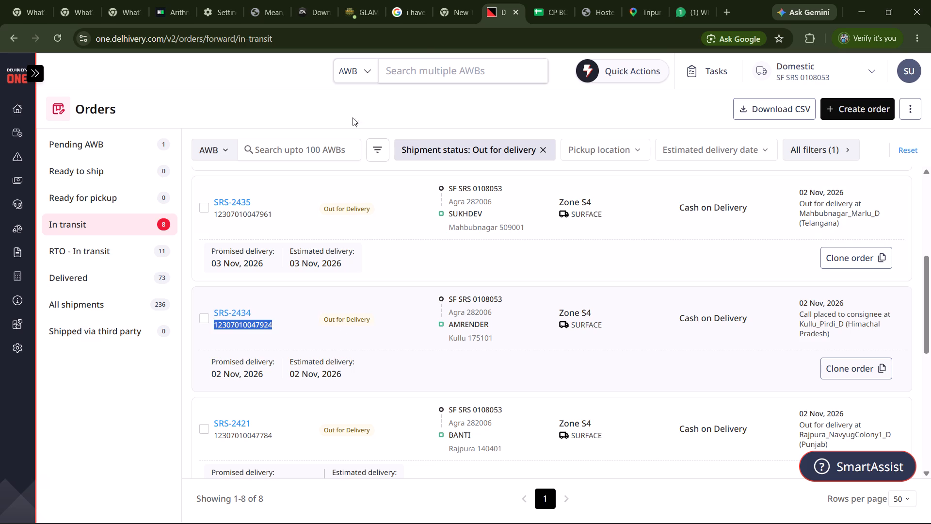
Check the Connected Call list, return to CP BOOK and search the sheet for the AWB copied from SRS-2434.
click(601, 9)
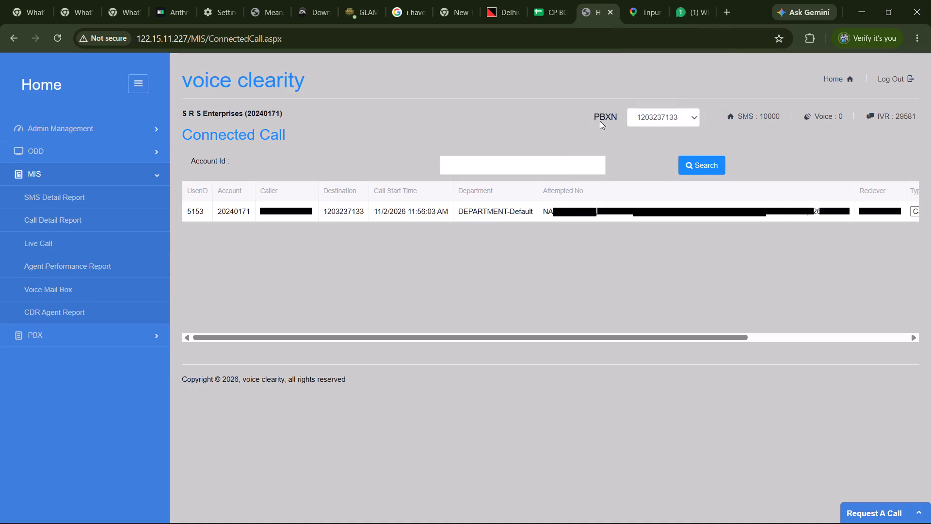
click(543, 8)
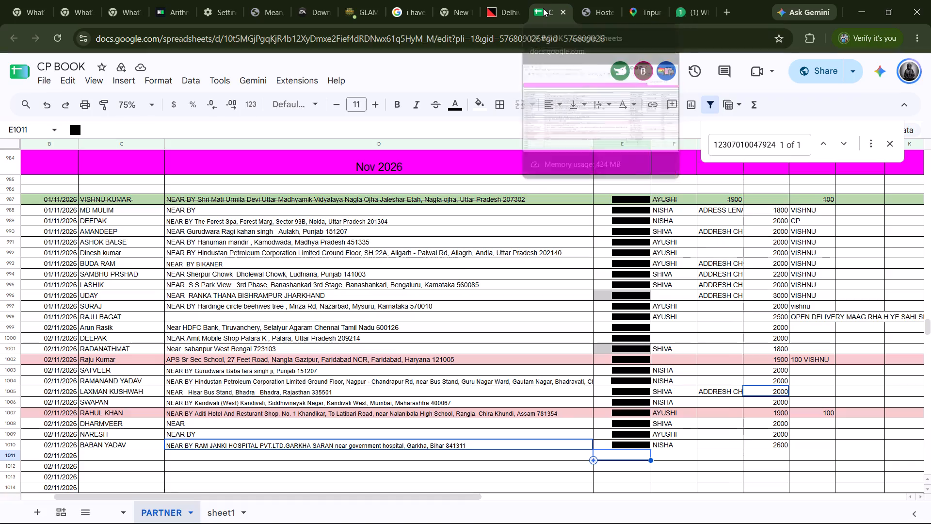
key(ctrl+f)
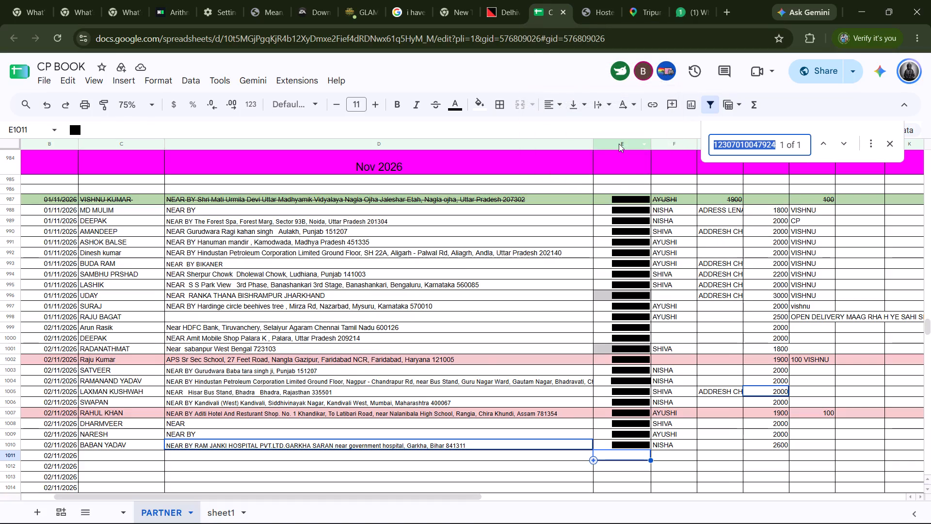
key(space)
key(ctrl+v)
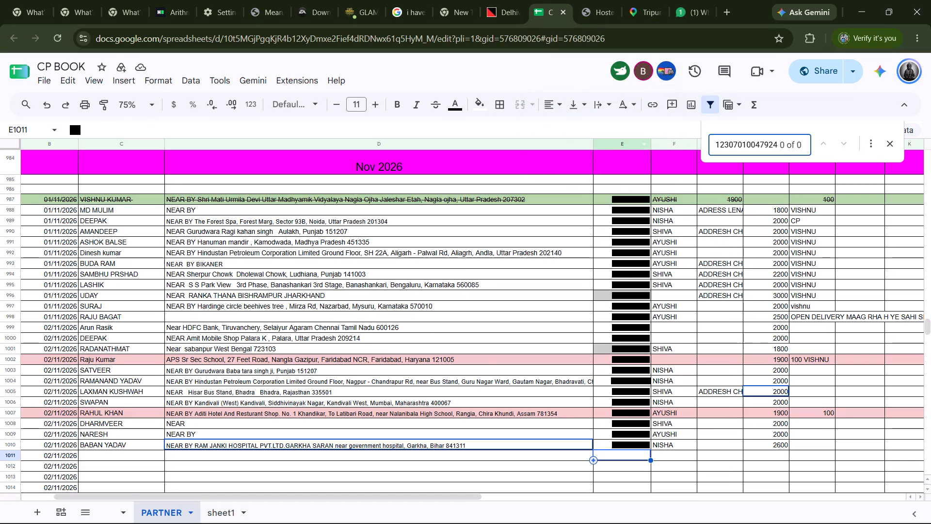
key(Left)
key(Left)
key(Left)
key(Left)
key(Left)
key(Left)
key(Left)
key(Left)
key(Left)
key(Left)
key(Left)
key(Left)
key(Left)
key(Left)
key(Left)
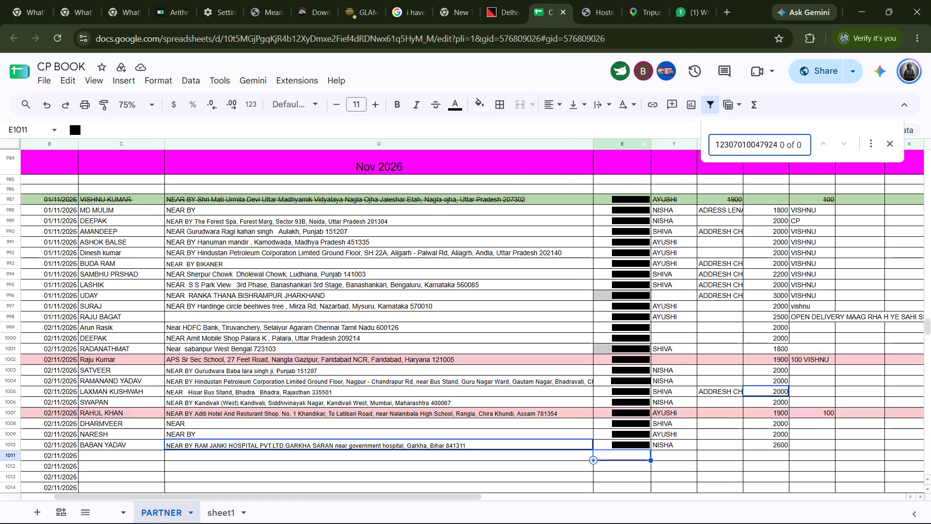
key(Right)
key(BackSpace)
key(BackSpace)
key(BackSpace)
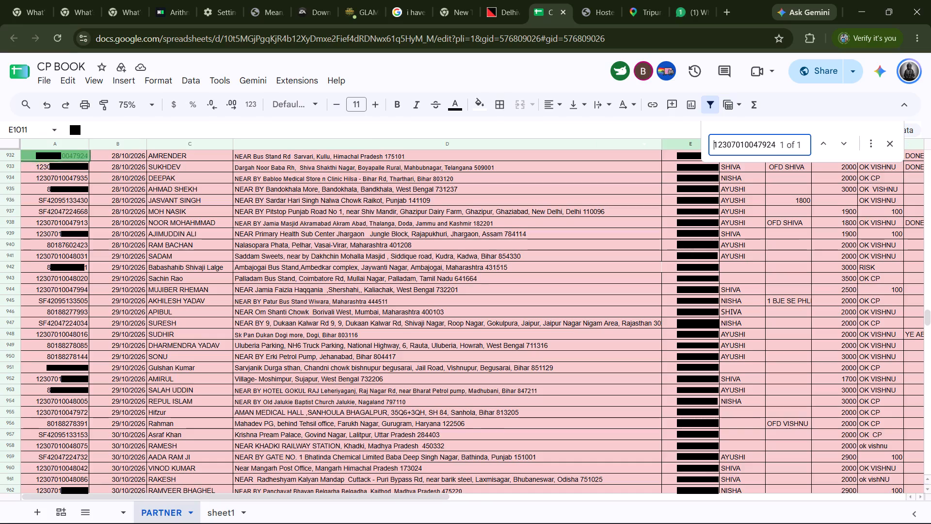
Review the matching 28/10/2026 order in row 932, from the customer name across to column K.
click(532, 156)
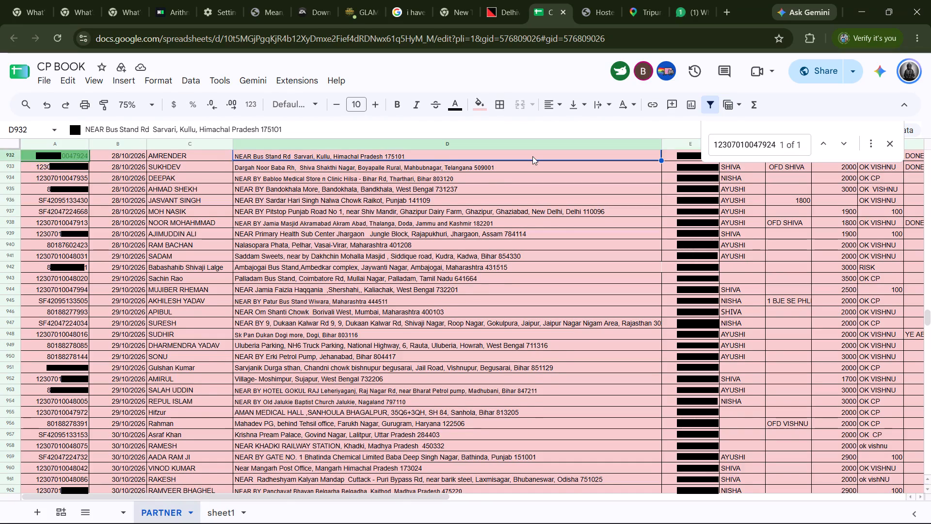
key(Up)
key(Up)
key(Down)
key(Left)
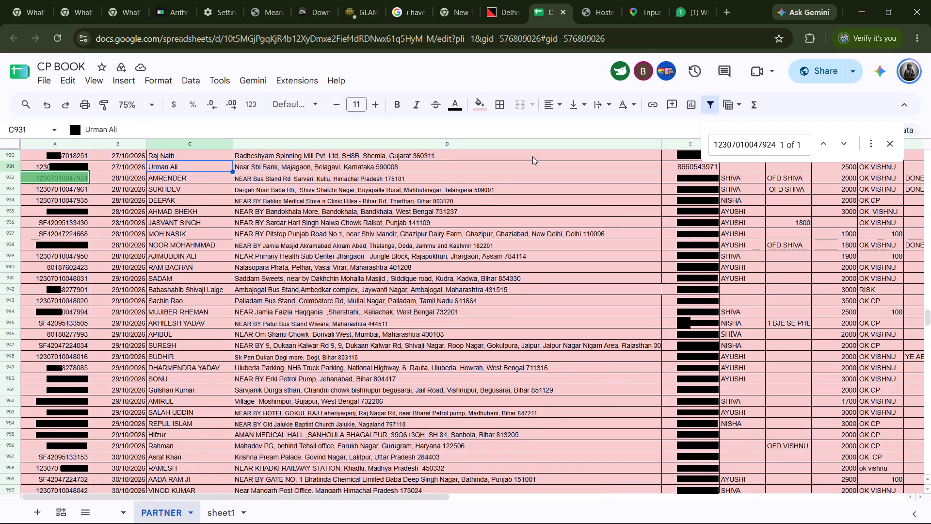
key(Down)
key(Right)
key(Right)
key(Right)
key(Right)
key(Right)
key(Right)
key(Right)
key(Right)
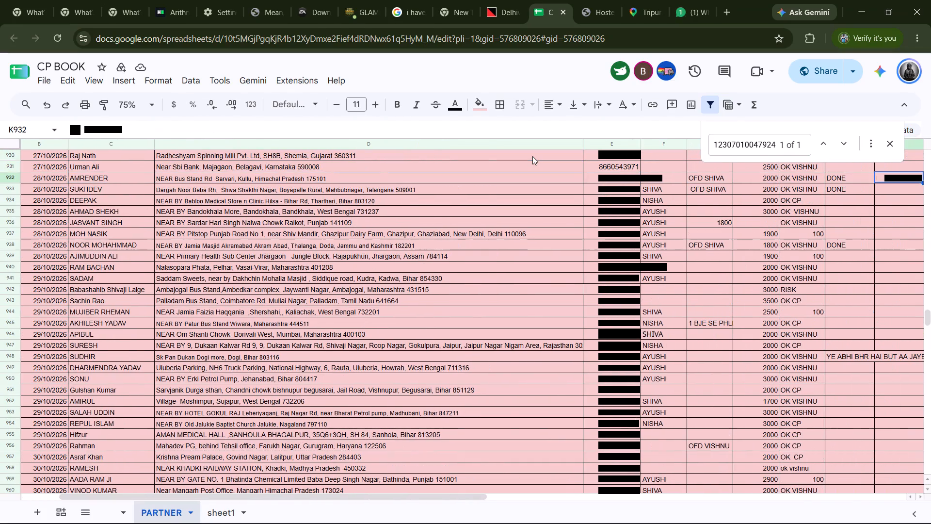
key(Right)
key(Left)
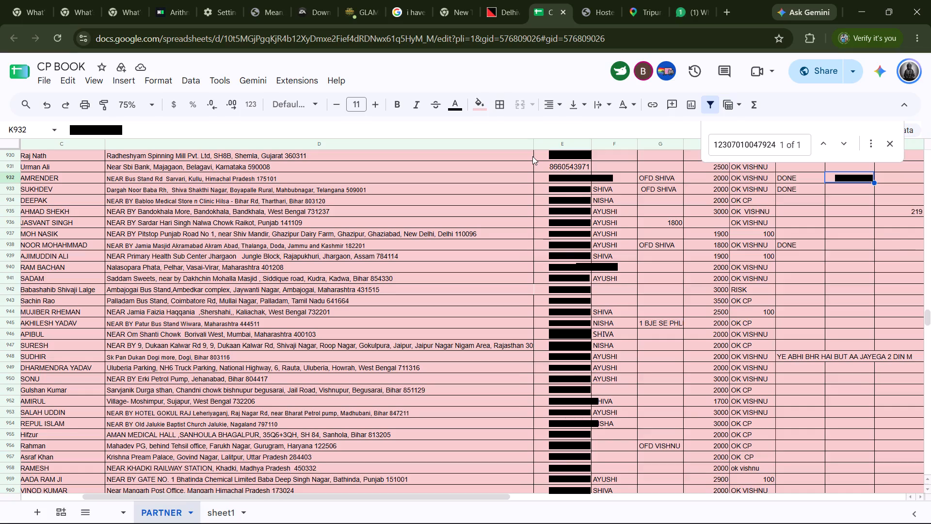
click(504, 6)
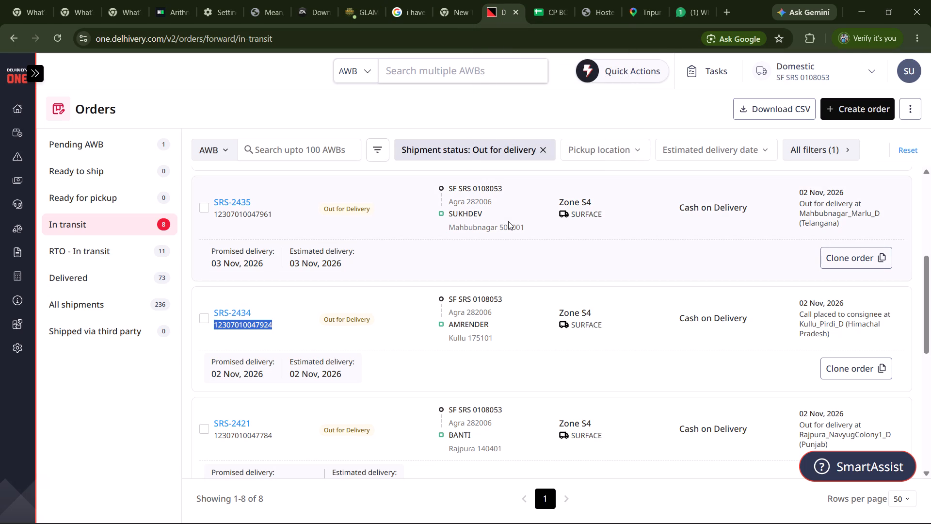
drag(930, 280, 930, 229)
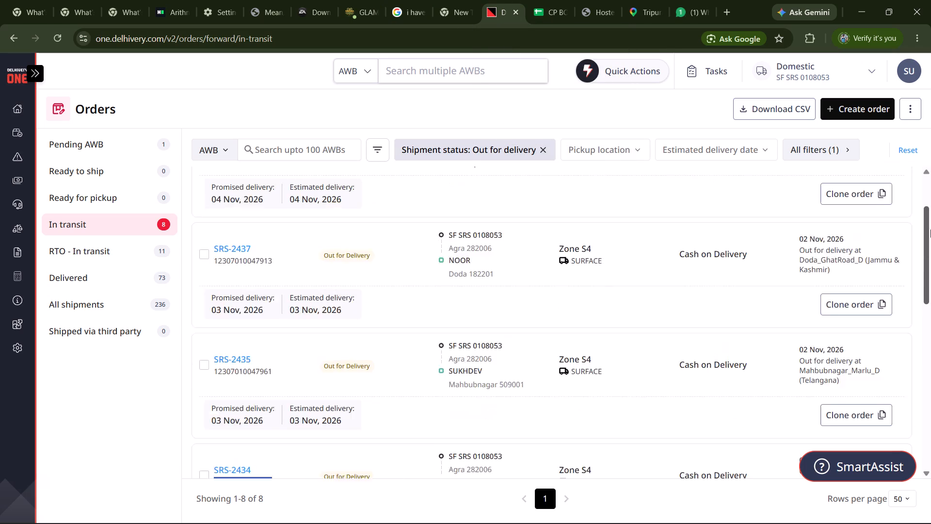
drag(930, 229, 930, 186)
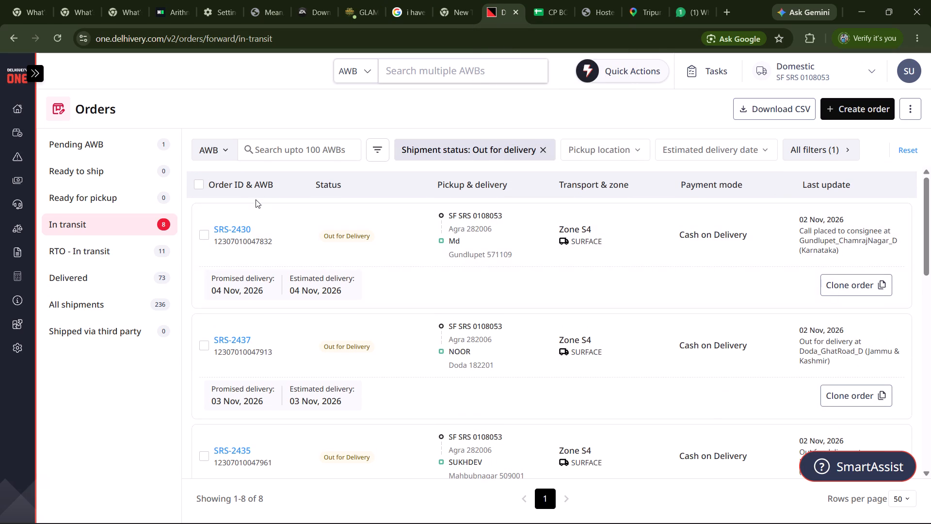
double_click(260, 243)
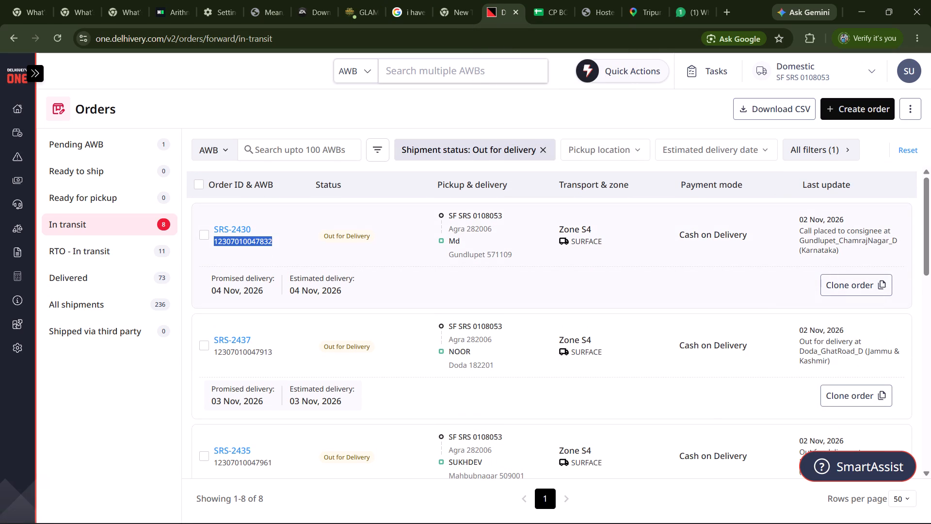
key(ctrl+c)
key(ctrl+c)
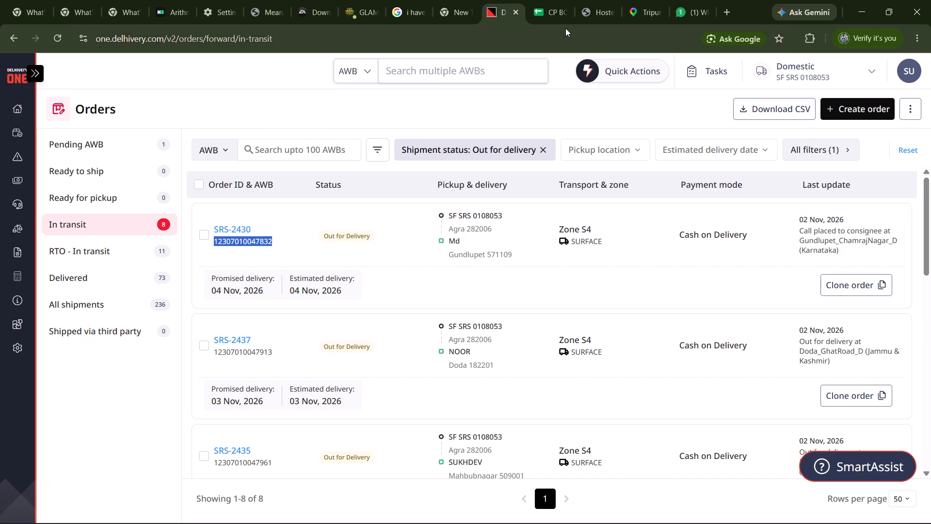
click(545, 8)
key(ctrl+f)
key(ctrl+v)
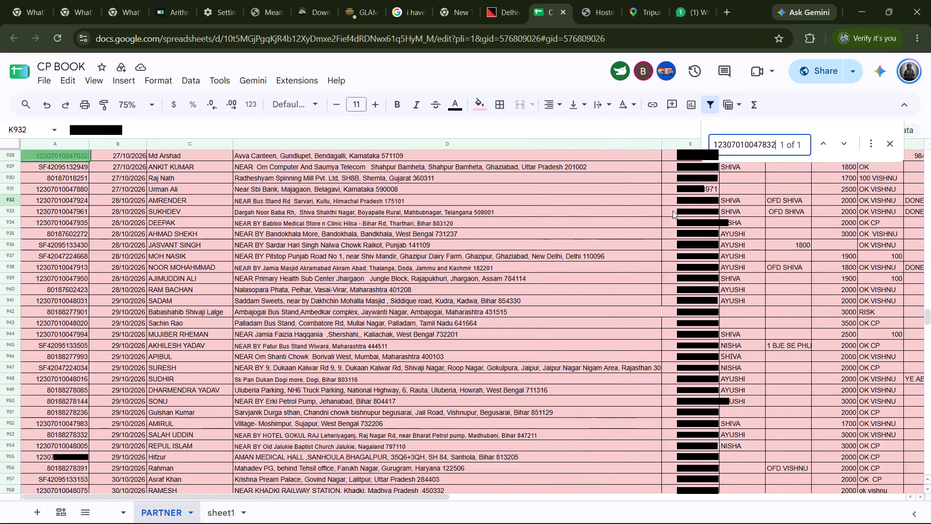
Review the 27/10/2026 order in row 928 from the date through column K, and check its phone number in column E.
click(594, 154)
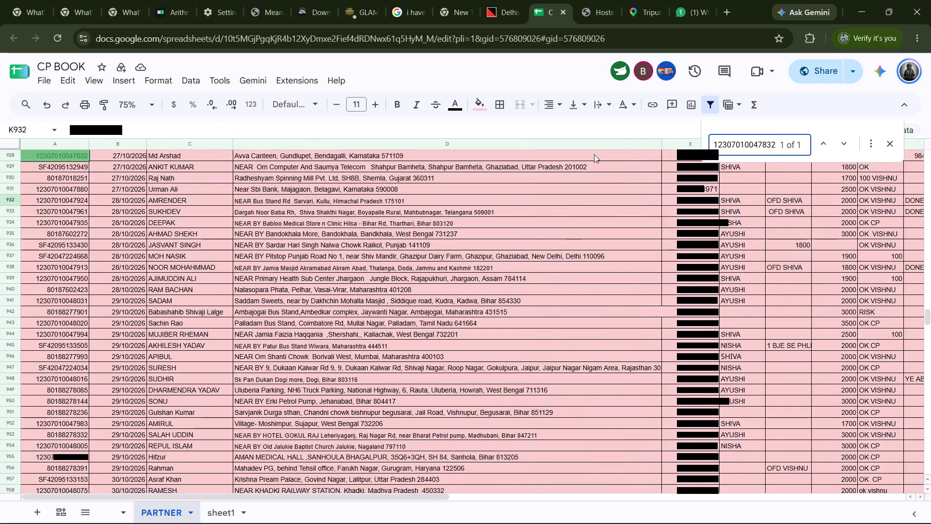
key(Up)
key(Up)
key(Down)
key(Down)
key(Left)
key(Left)
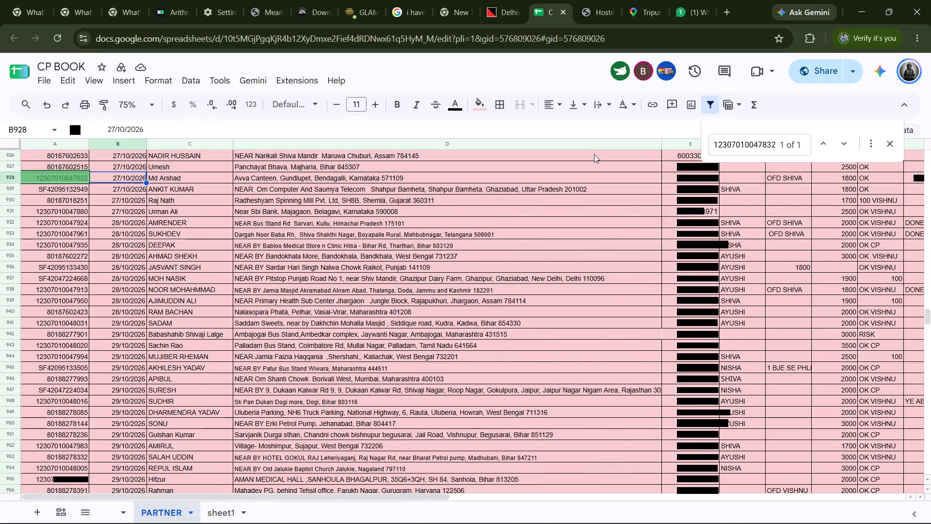
key(Right)
key(Right)
key(Right)
key(Right)
key(Right)
key(Right)
key(Right)
key(Right)
key(Right)
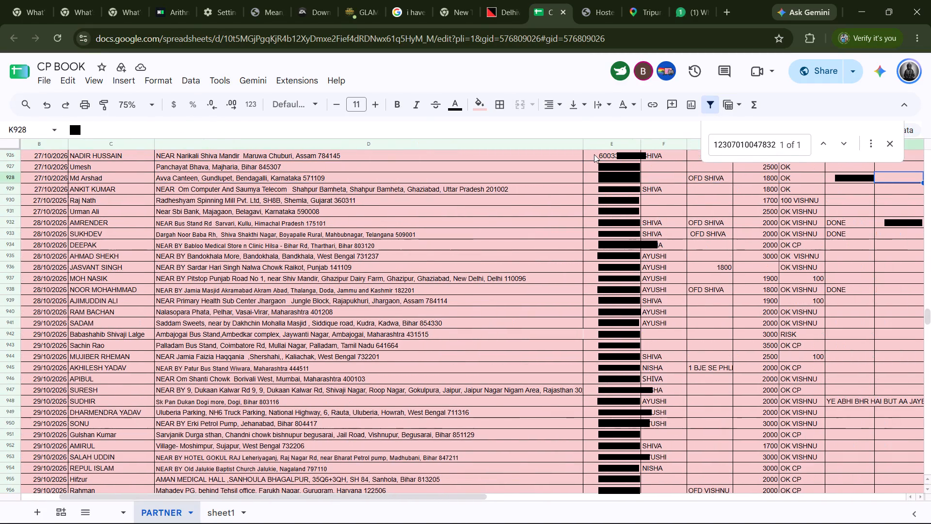
key(Left)
key(Left)
key(Left)
key(Left)
key(Left)
key(Left)
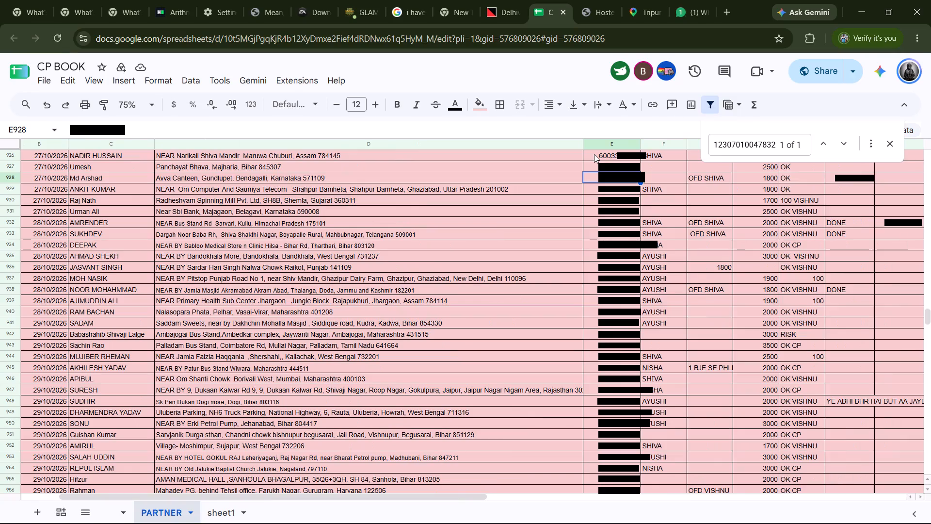
Recheck row 928 from the agent cell to column K, and its date, name, address and phone number.
key(Right)
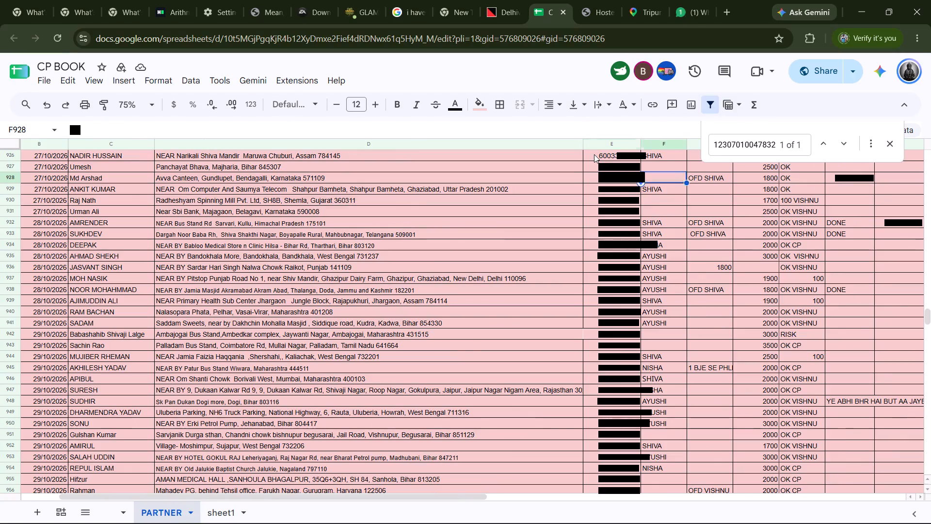
key(Right)
key(Right)
key(Right)
key(Right)
key(Right)
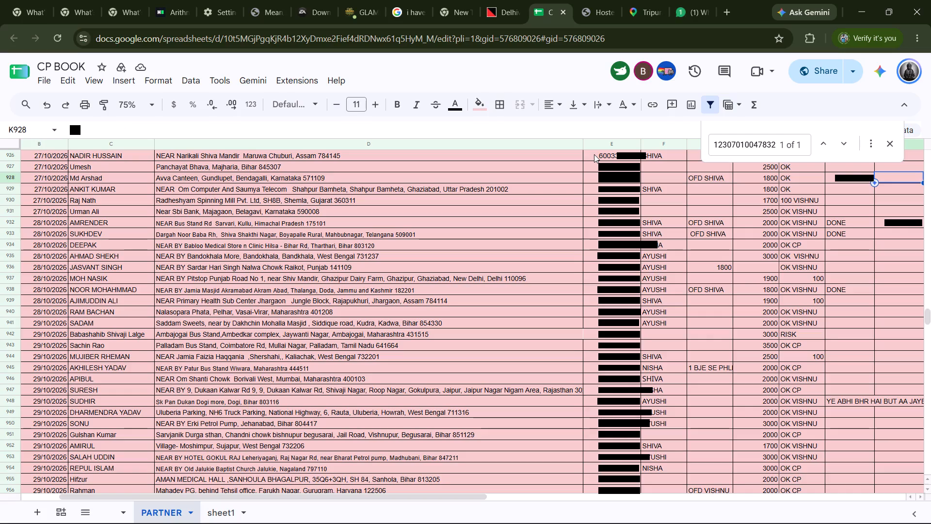
key(Left)
key(Left)
key(Left)
key(Left)
key(Left)
key(Left)
key(Left)
key(Left)
key(Left)
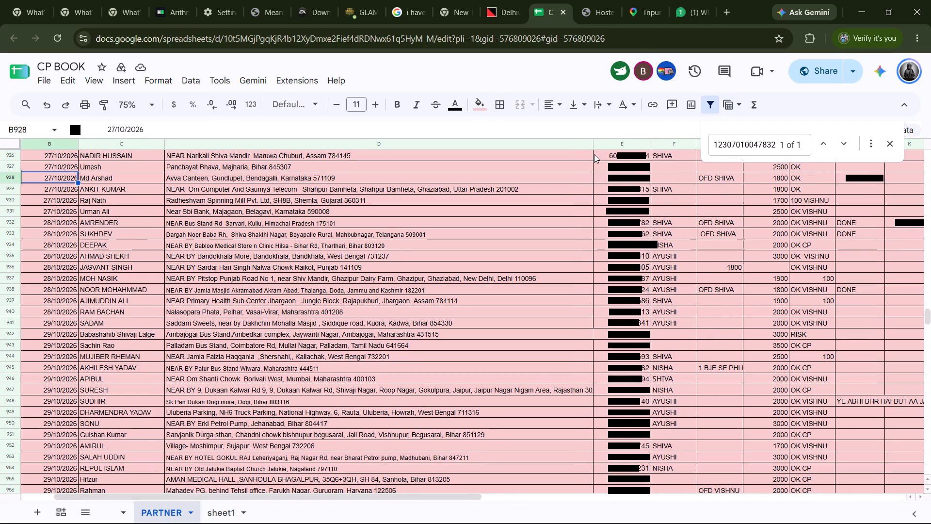
key(Right)
key(Right)
key(Right)
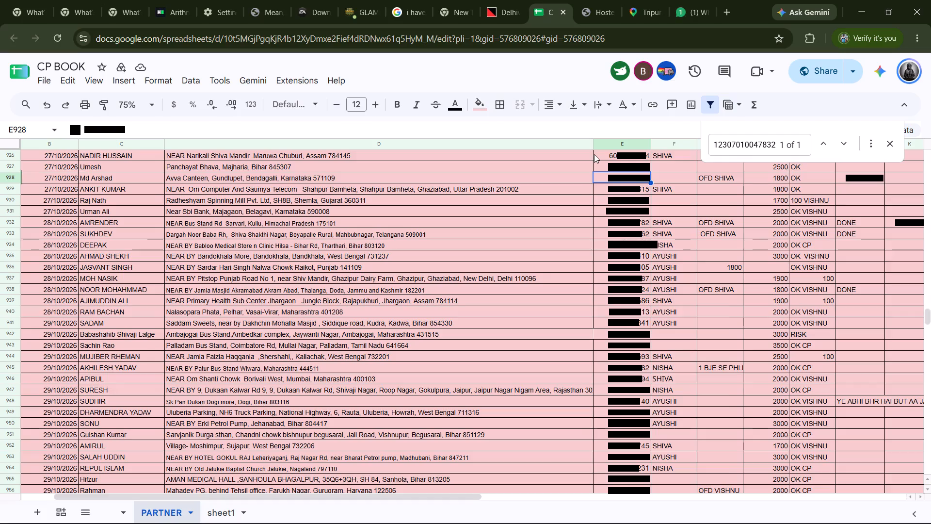
Review row 928 once more from the AWB number in column A across to column K.
key(Left)
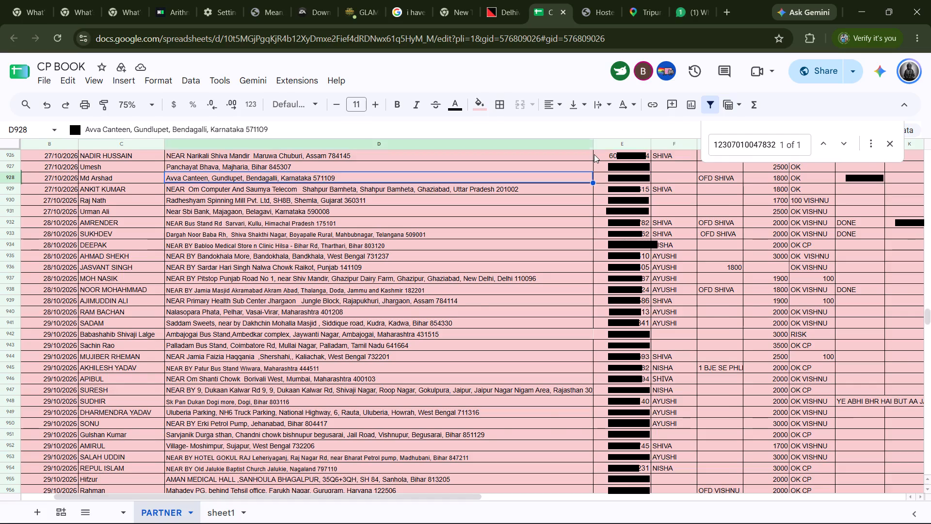
key(Left)
key(Left)
key(Left)
key(Right)
key(Right)
key(Right)
key(Right)
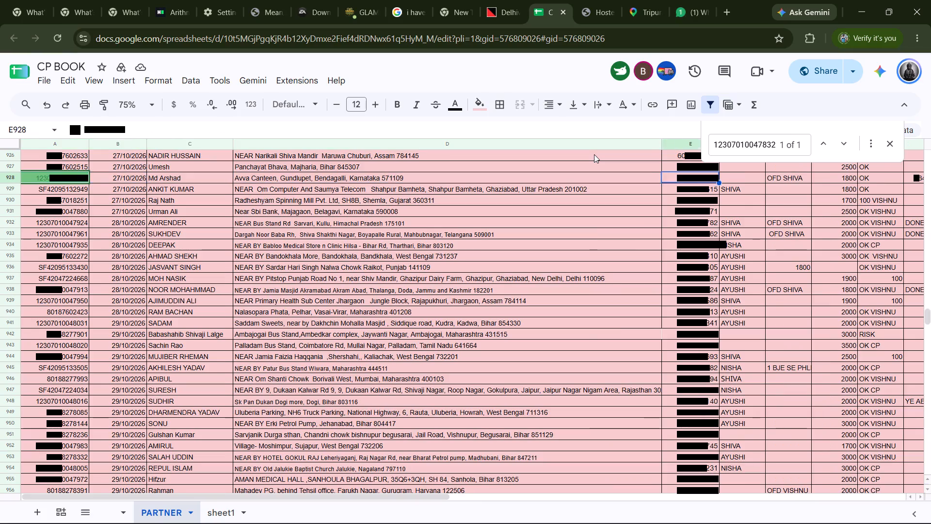
key(Right)
key(Right)
key(Right)
key(Right)
key(Right)
key(Right)
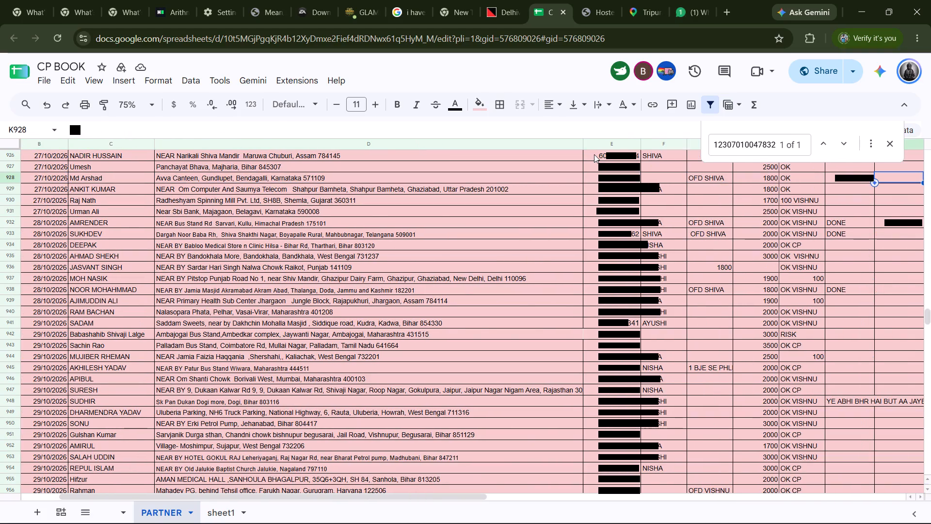
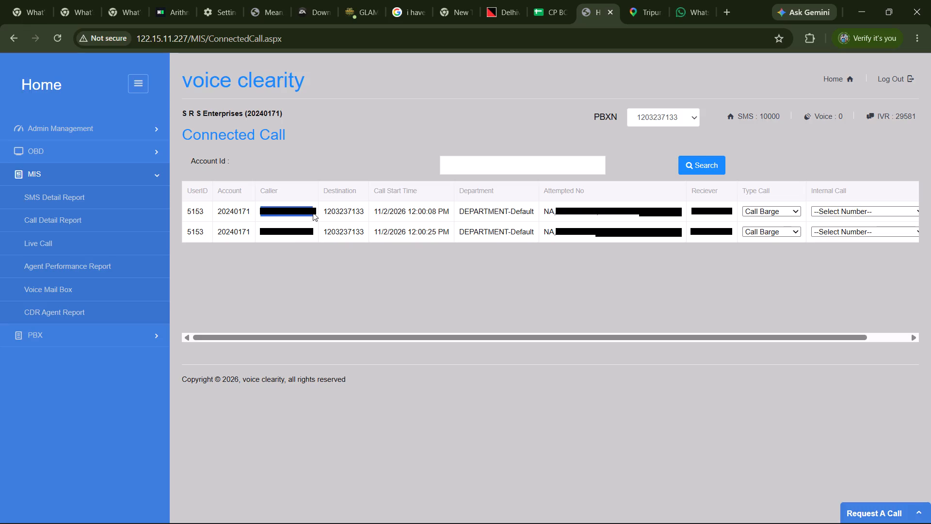
Copy the caller's number from the first entry in the Connected Call list.
key(ctrl+c)
key(ctrl+c)
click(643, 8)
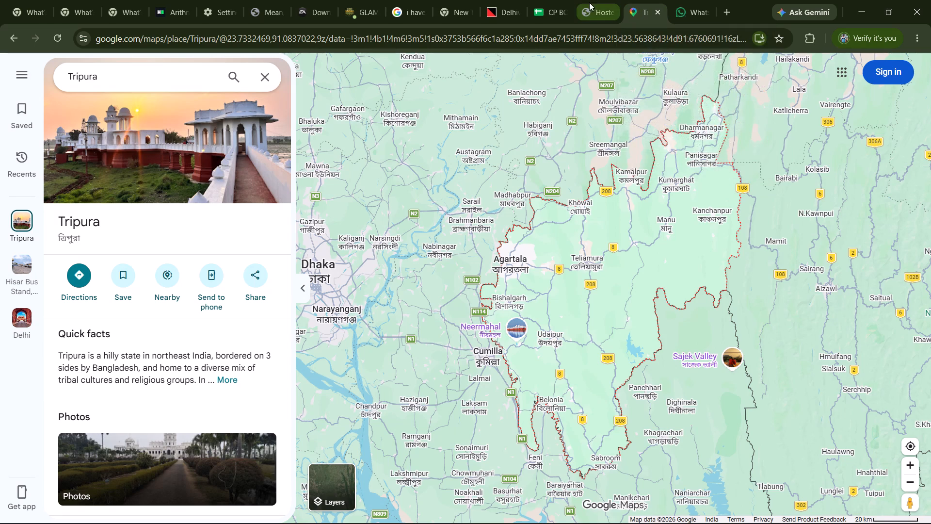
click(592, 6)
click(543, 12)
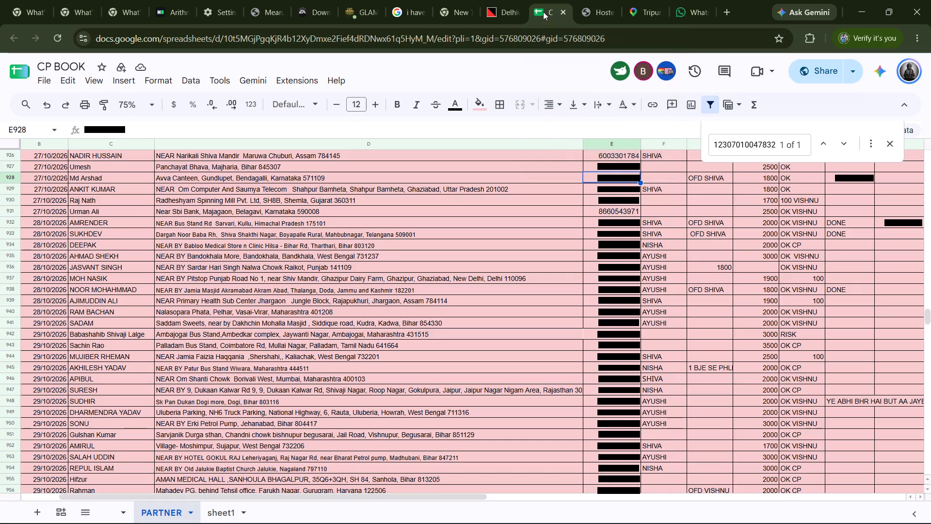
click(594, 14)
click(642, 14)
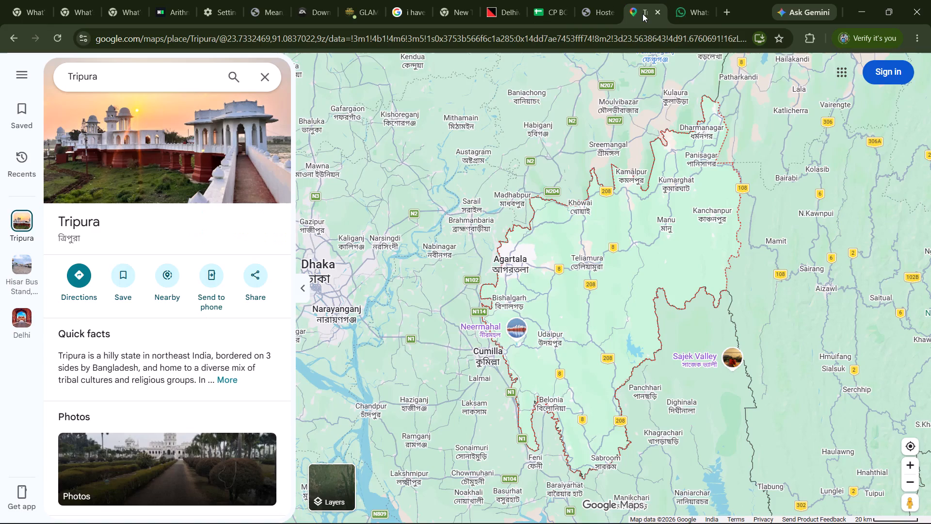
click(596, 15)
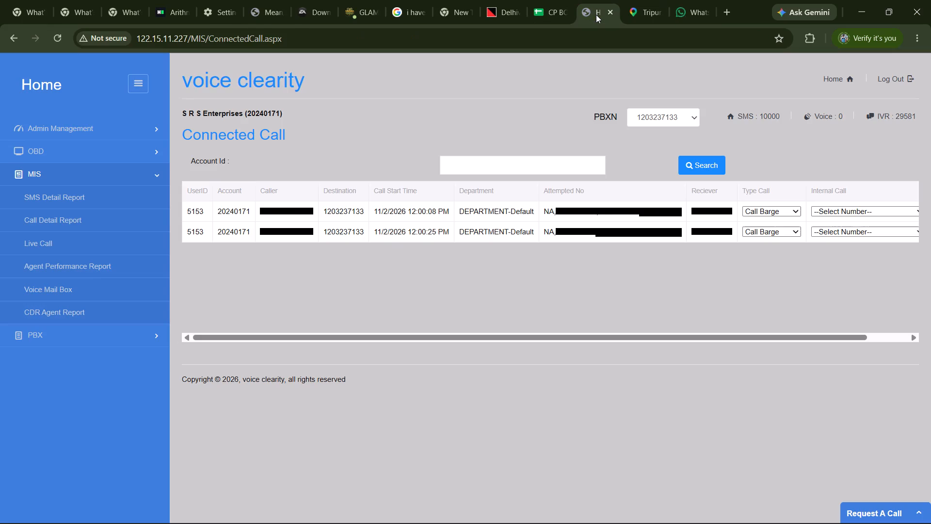
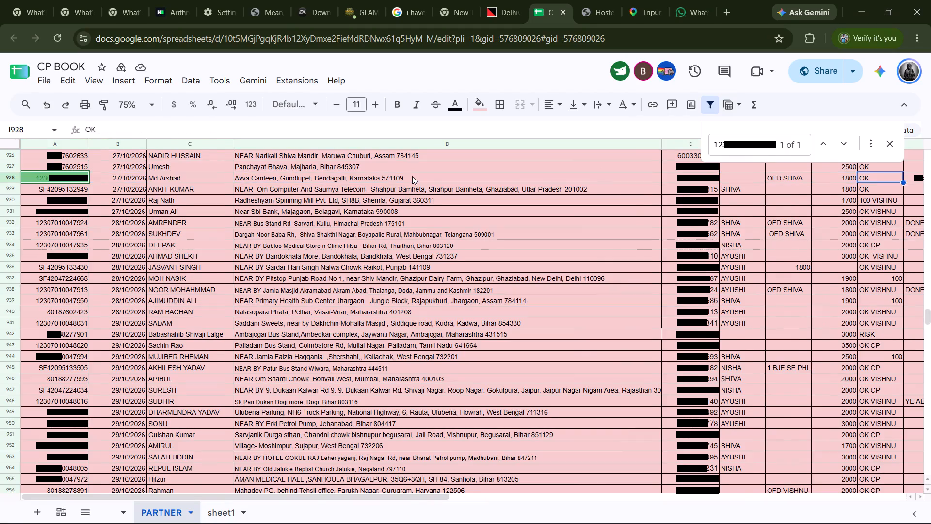
Review row 928 again, moving between the address in column D and column J, including its amount and status.
key(Right)
key(Right)
key(Left)
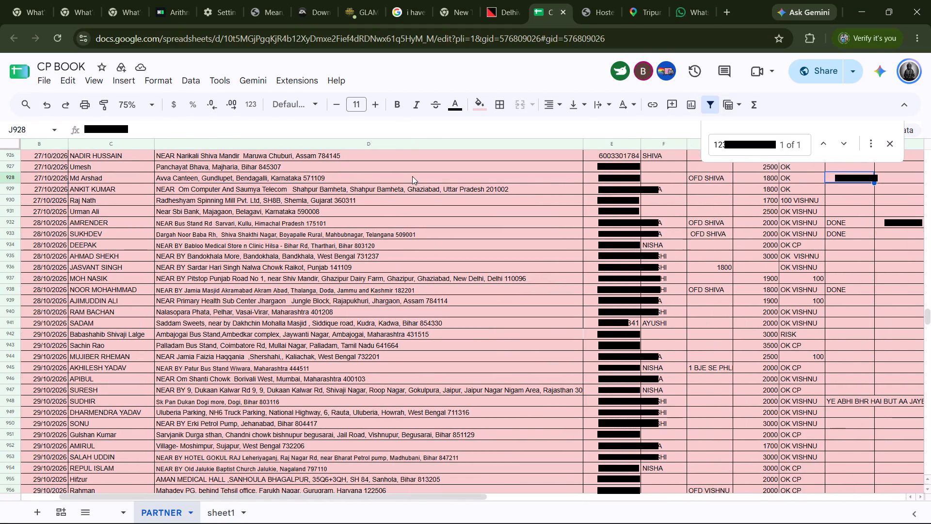
key(Left)
key(Left)
key(Left)
key(Left)
key(Left)
key(Left)
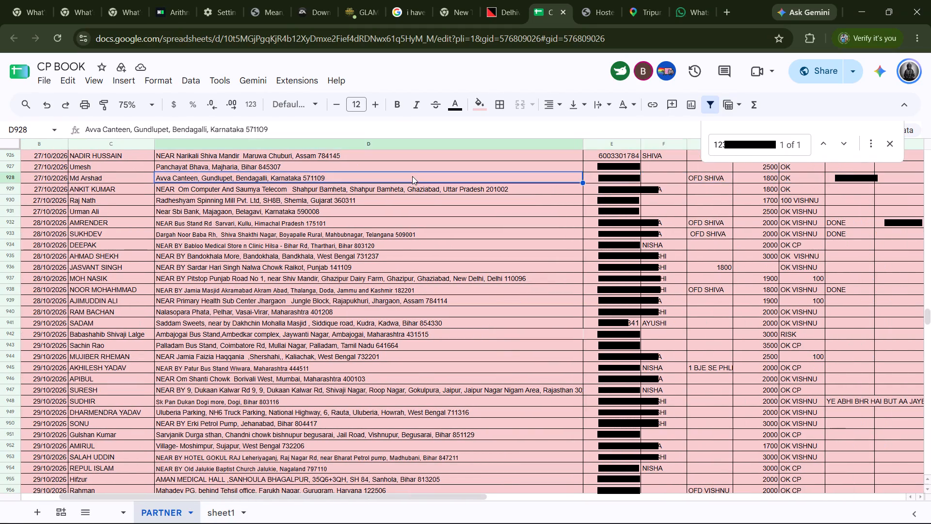
key(Right)
key(Right)
key(Right)
key(Right)
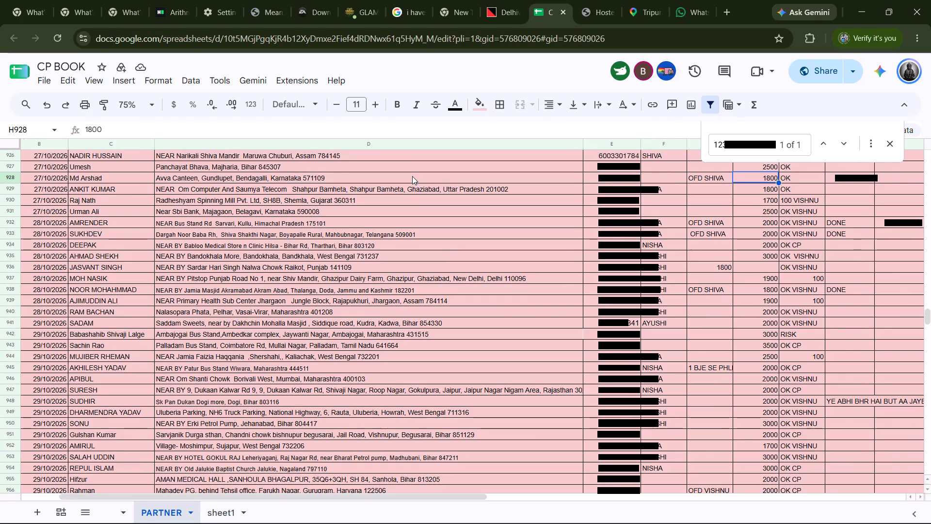
key(Right)
key(Right)
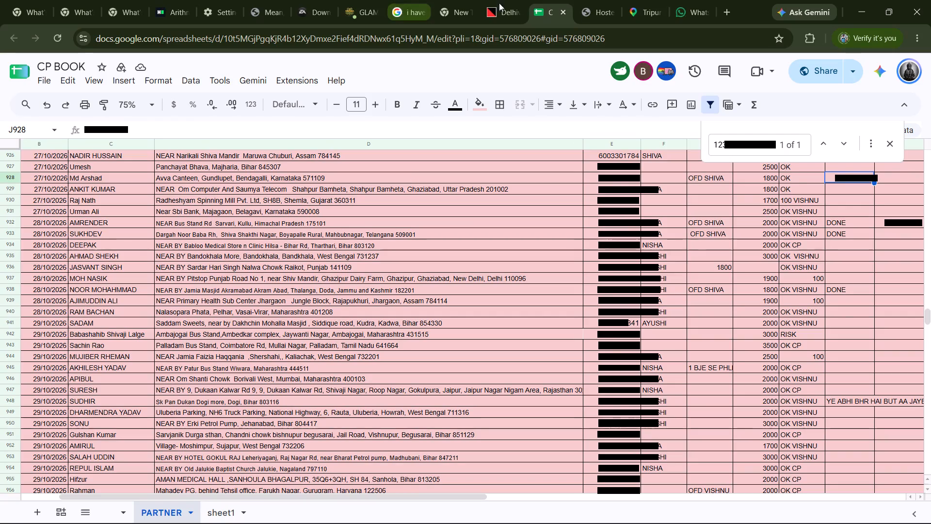
Switch to the voice clearity Connected Call page and refresh the list of connected calls.
click(581, 3)
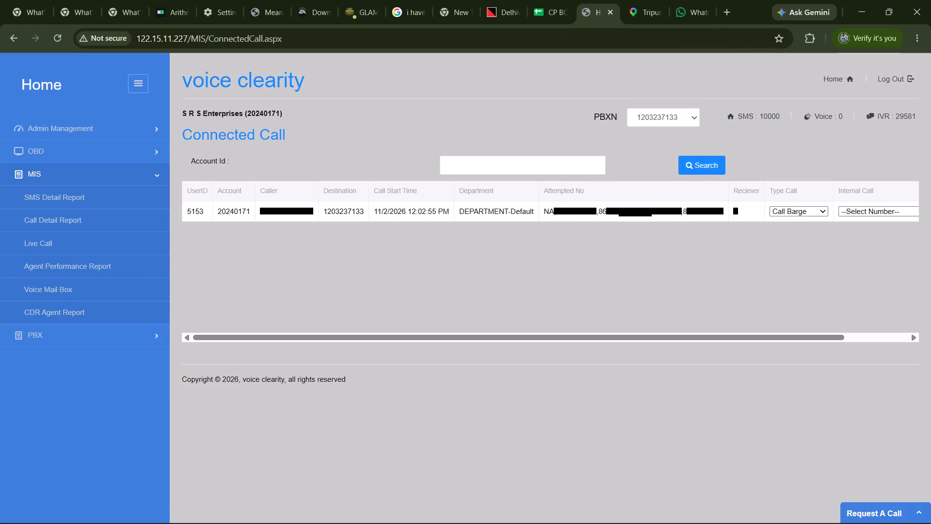
click(707, 162)
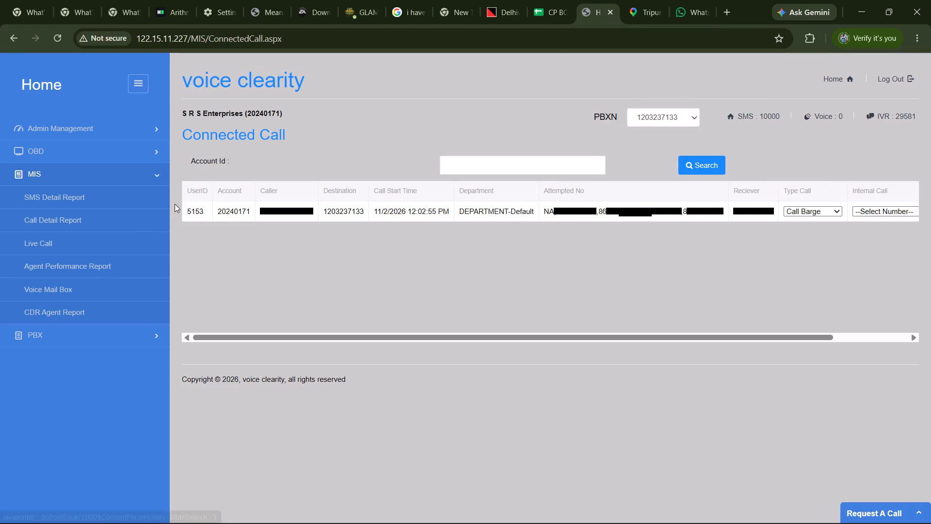
Run the Call Detail Report for today with the HostedPBX application.
click(124, 222)
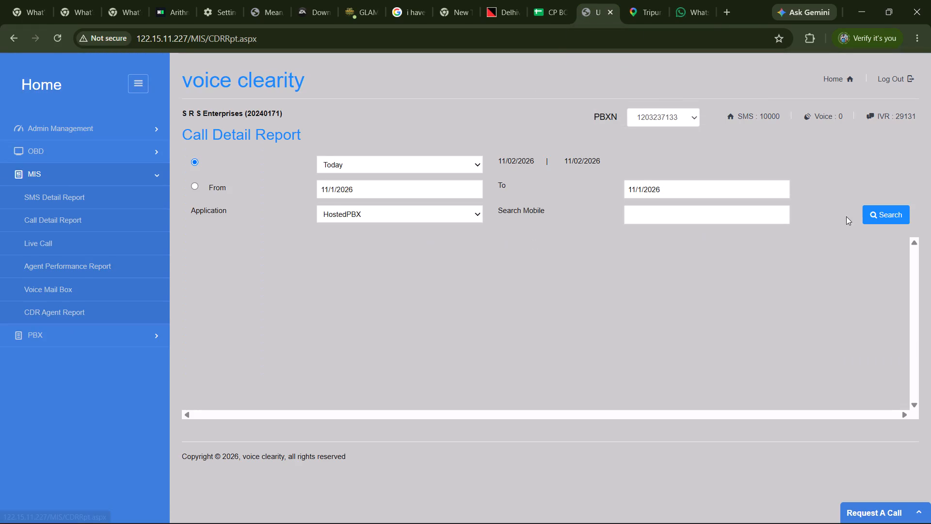
click(900, 215)
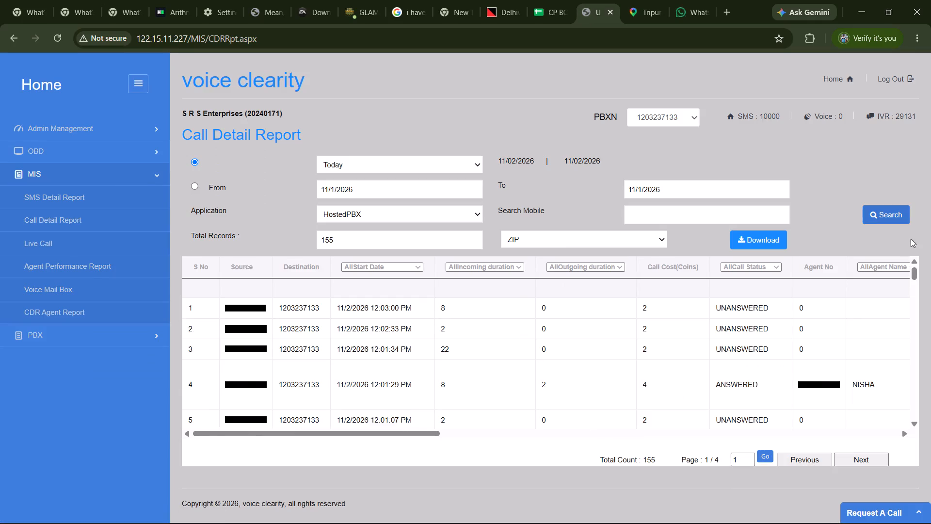
Examine today's call records from the newest entry down to about record 16, checking source number, call status and agent.
click(913, 271)
key(Down)
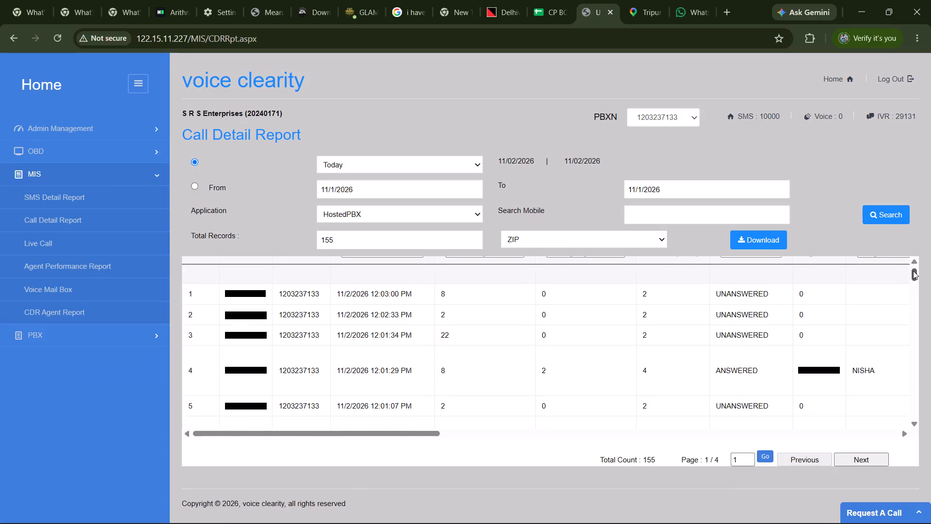
key(Down)
key(Down)
key(Down)
key(Down)
key(Down)
key(Down)
key(Down)
key(Down)
key(Down)
key(Down)
key(Down)
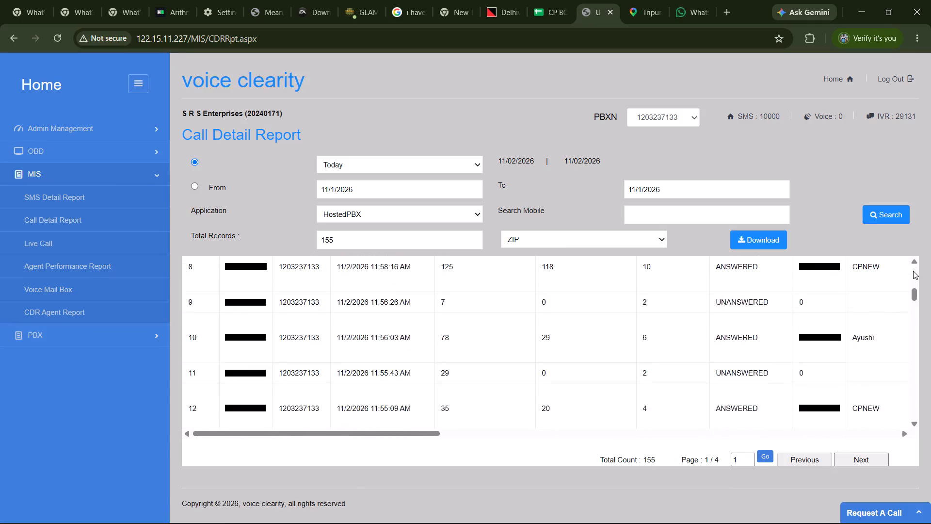
key(Down)
key(Down)
key(Down)
key(Down)
key(Down)
key(Down)
key(Down)
key(Down)
key(Down)
Recheck the call records from about record 16 back up to the newest entry.
key(Up)
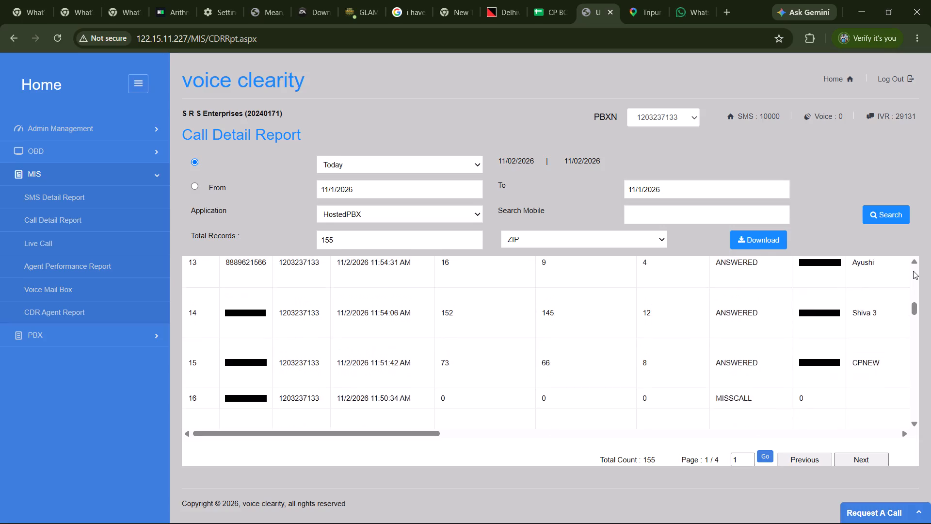
key(Up)
key(Up)
key(Up)
key(Up)
key(Up)
key(Up)
key(Up)
key(Up)
key(Up)
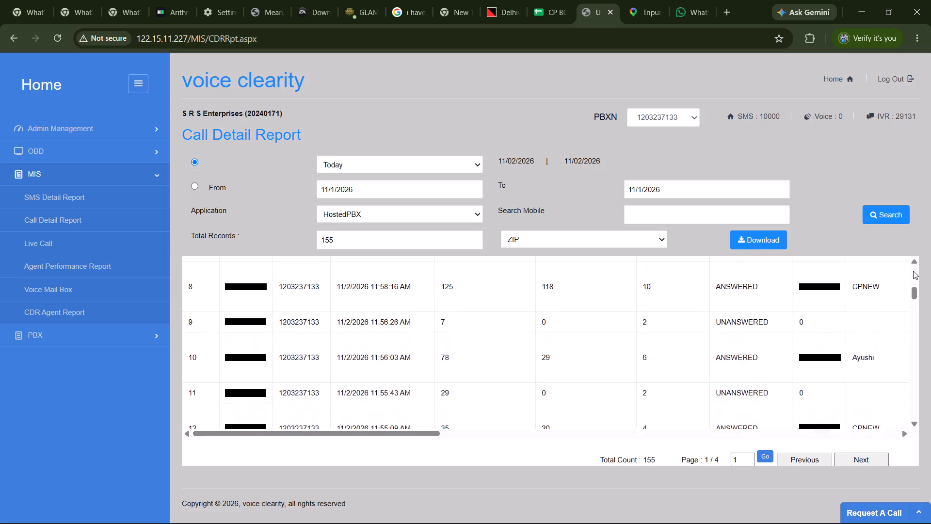
key(Up)
key(Up)
key(Up)
key(Up)
key(Up)
key(Up)
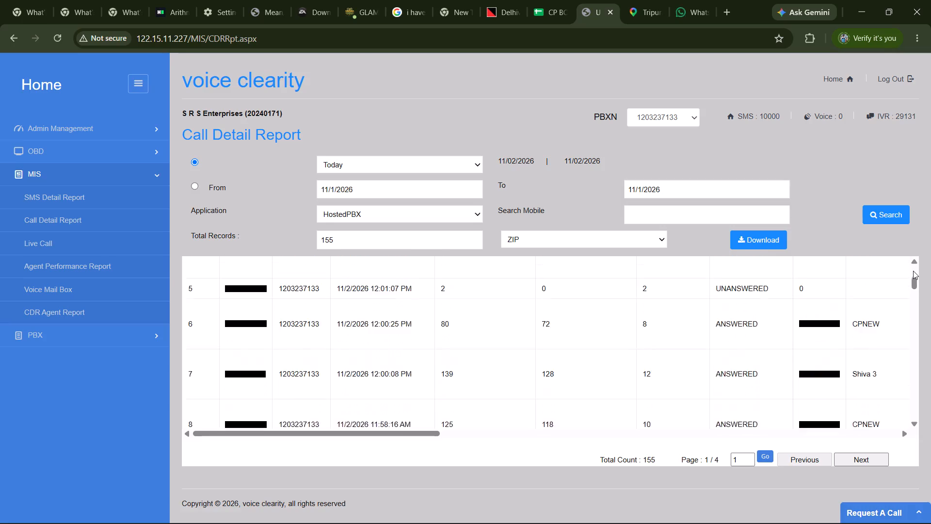
key(Up)
key(Up)
key(Up)
key(Up)
key(Up)
key(Up)
key(Up)
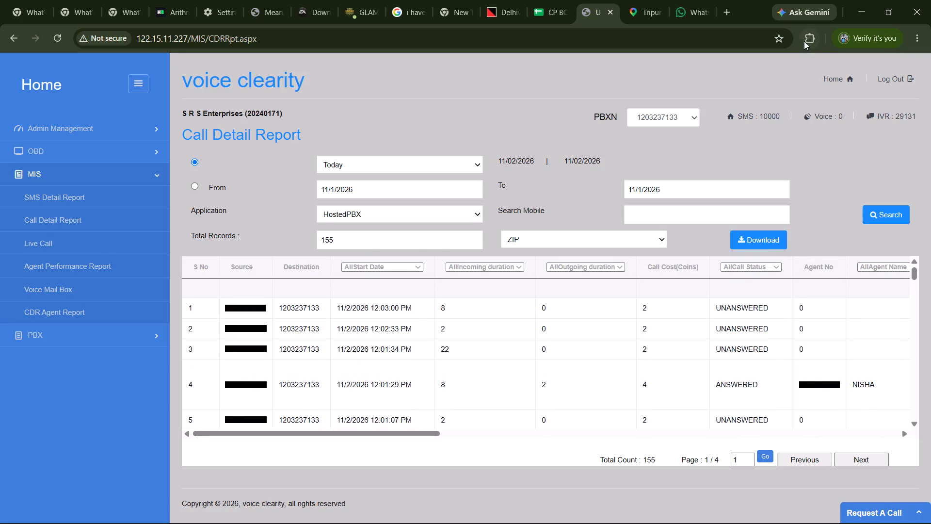
Return to the CP BOOK sheet and review row 928 from column J back to the AWB number in column A.
click(547, 17)
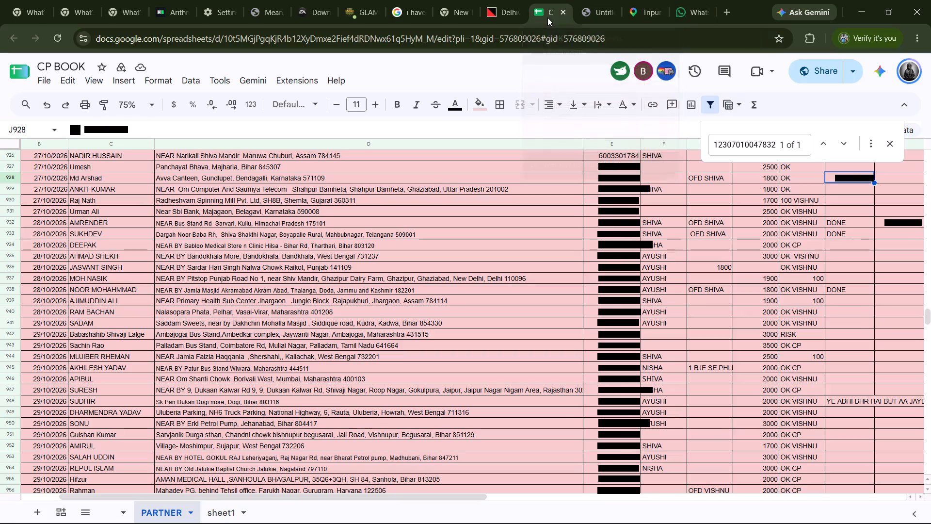
key(Left)
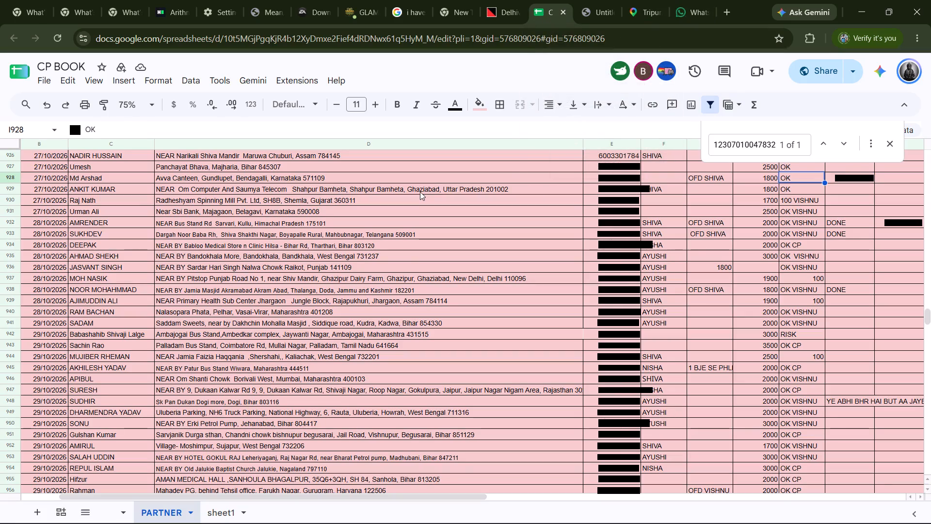
key(Left)
key(Left)
key(Left)
key(Left)
key(Left)
key(Left)
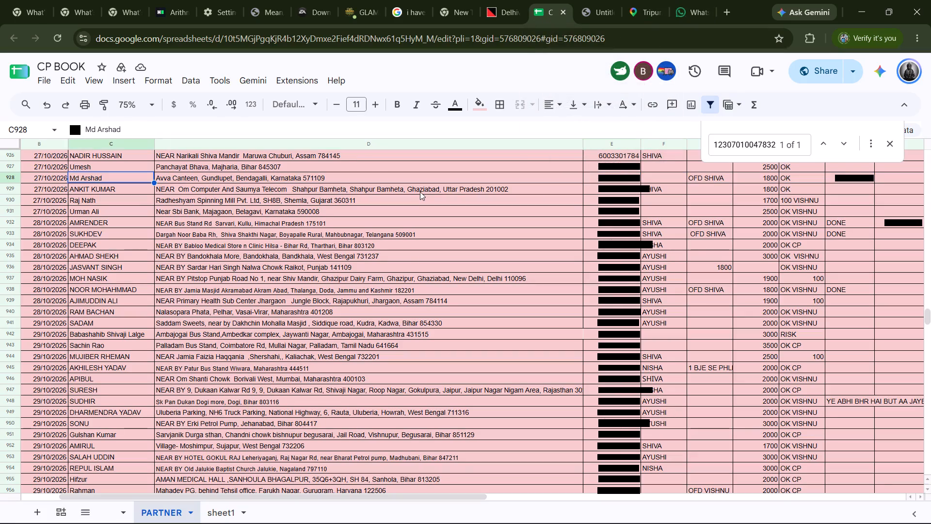
key(Right)
key(Right)
key(Left)
key(Left)
key(Left)
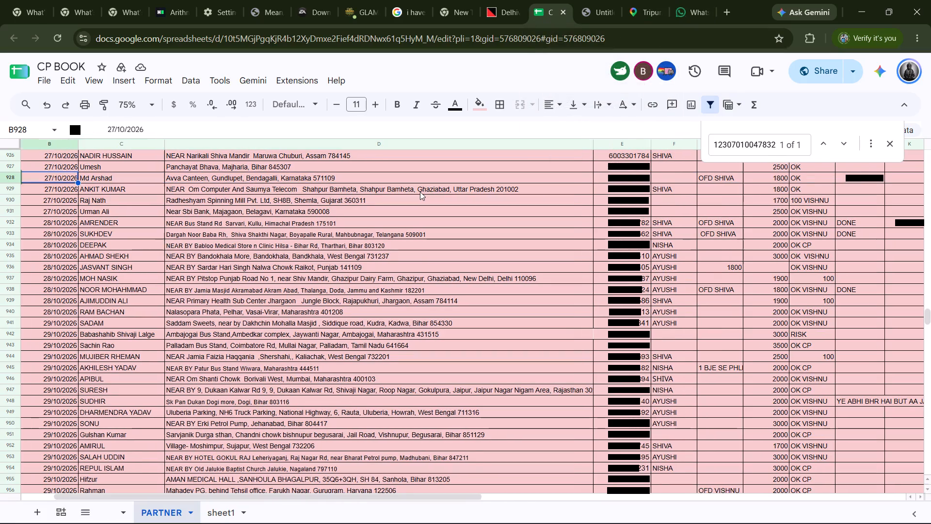
key(Right)
key(Left)
key(Left)
key(Right)
key(Right)
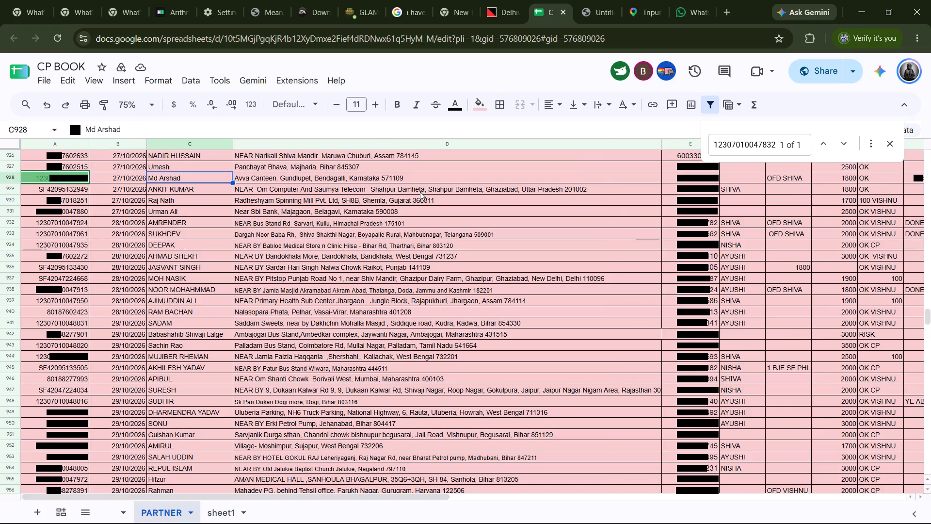
Review row 928 from the customer name across to column J and back to the date and name.
key(Right)
key(Right)
key(Right)
key(Right)
key(Right)
key(Right)
key(Right)
key(Left)
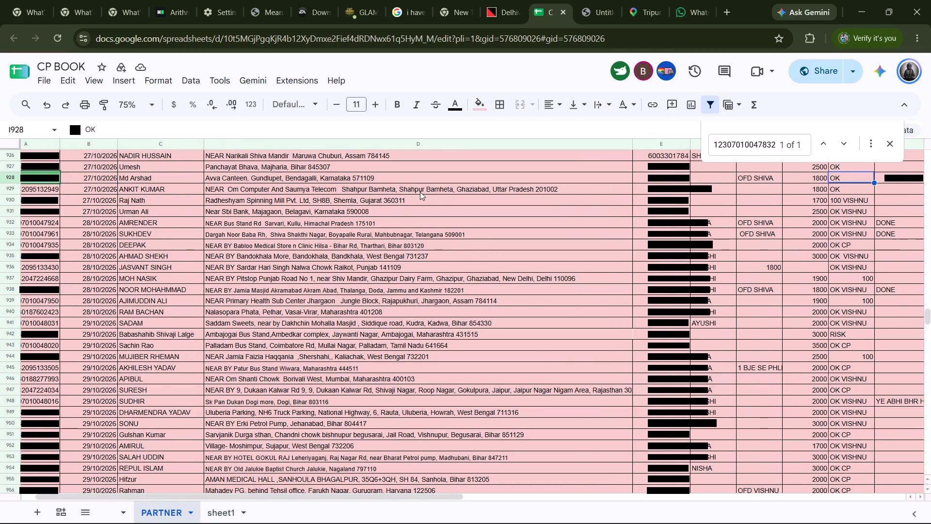
key(Left)
key(Left)
key(Left)
key(Left)
key(Left)
key(Left)
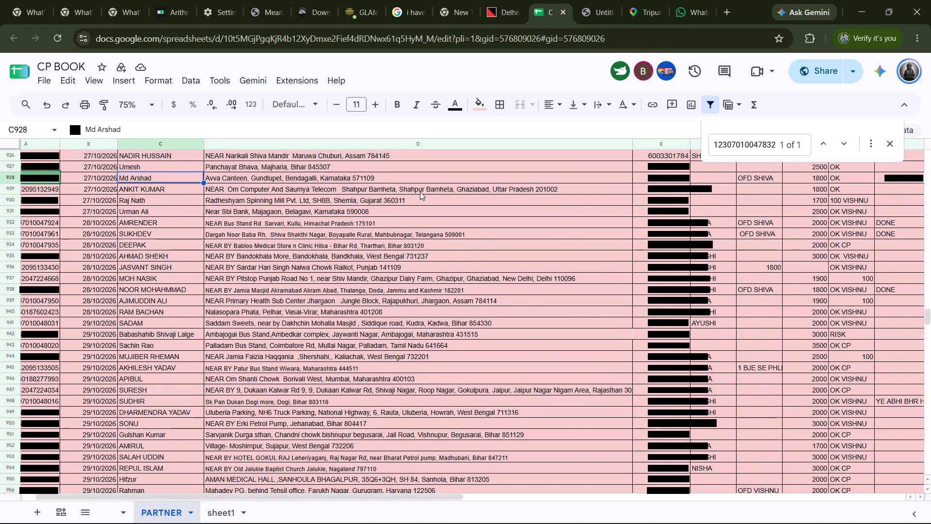
key(Left)
key(Right)
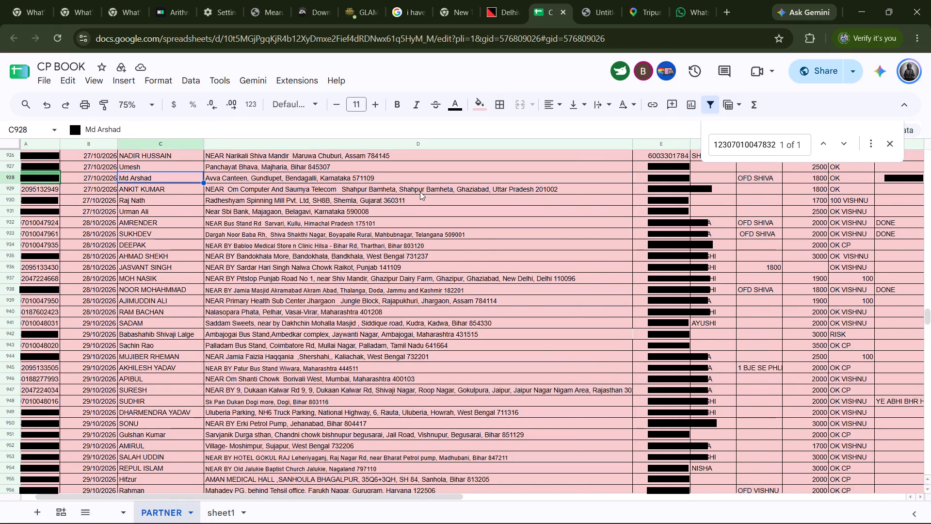
Check row 928 from the customer name across to column K and back to the name.
key(Right)
key(Right)
key(Right)
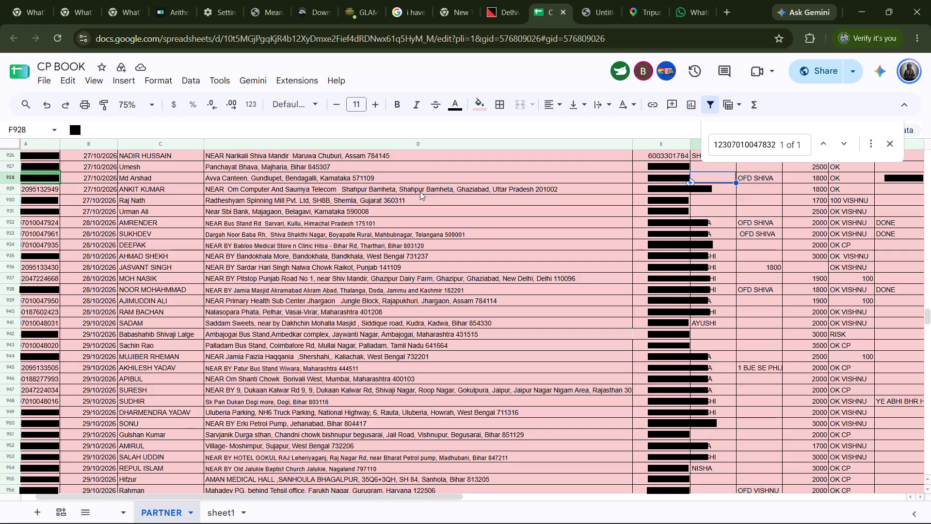
key(Right)
key(Right)
key(Right)
key(Right)
key(Right)
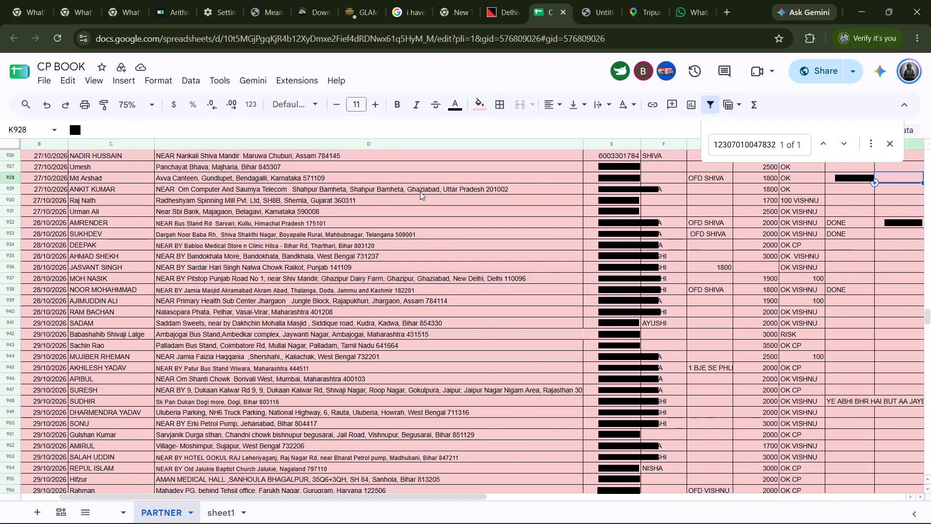
key(Left)
key(Left)
key(Left)
key(Left)
key(Left)
key(Left)
key(Left)
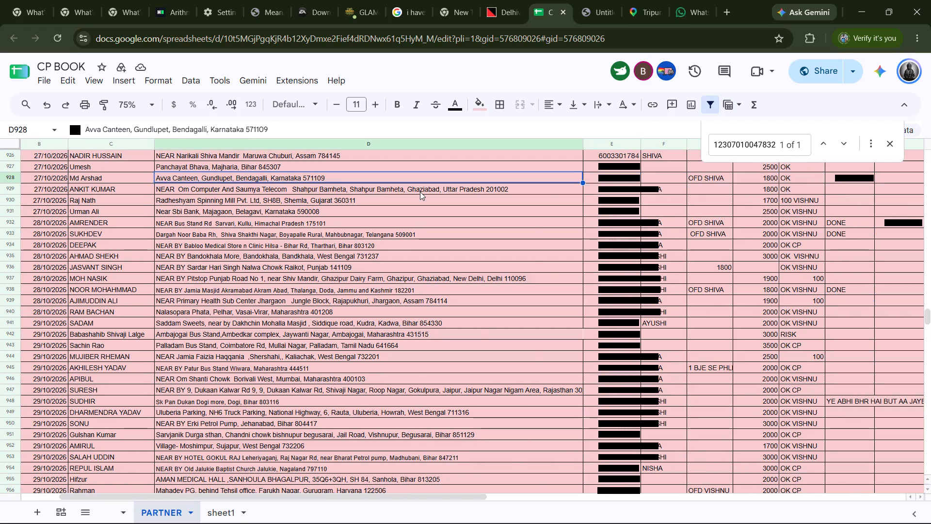
key(Left)
Recheck the address, phone number and agent cells of row 928 in columns D to F.
key(Right)
key(Right)
key(Right)
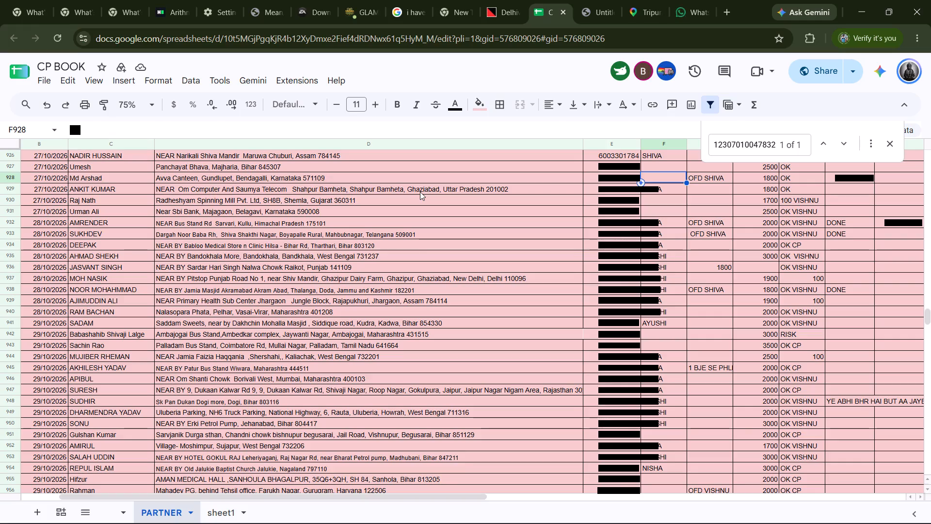
key(Left)
key(Left)
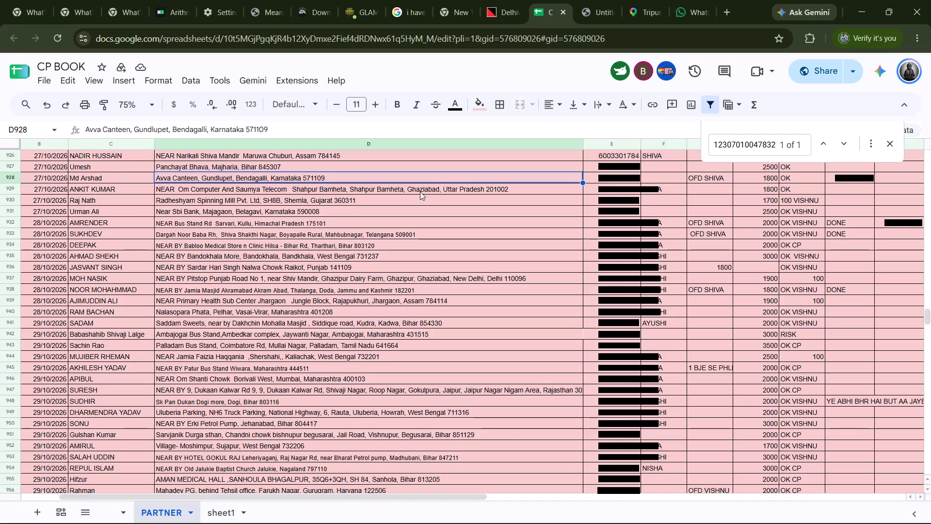
key(Right)
key(Right)
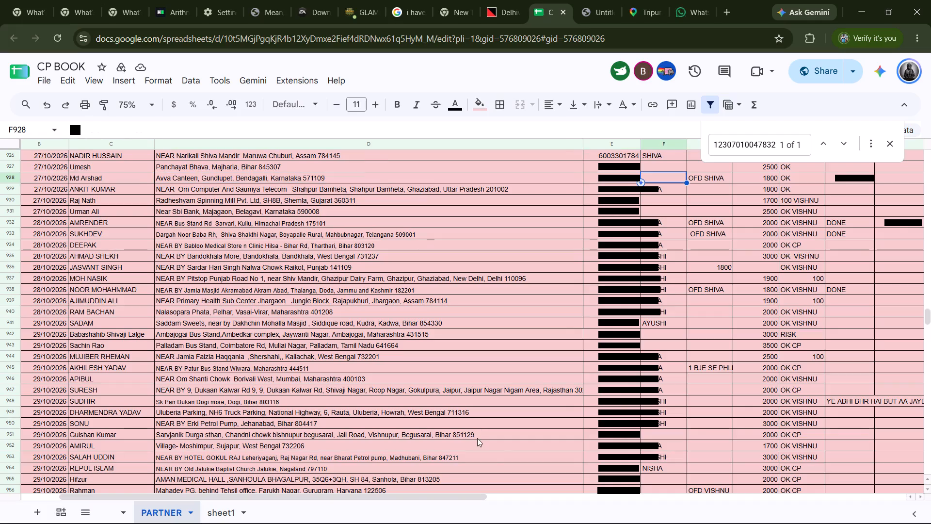
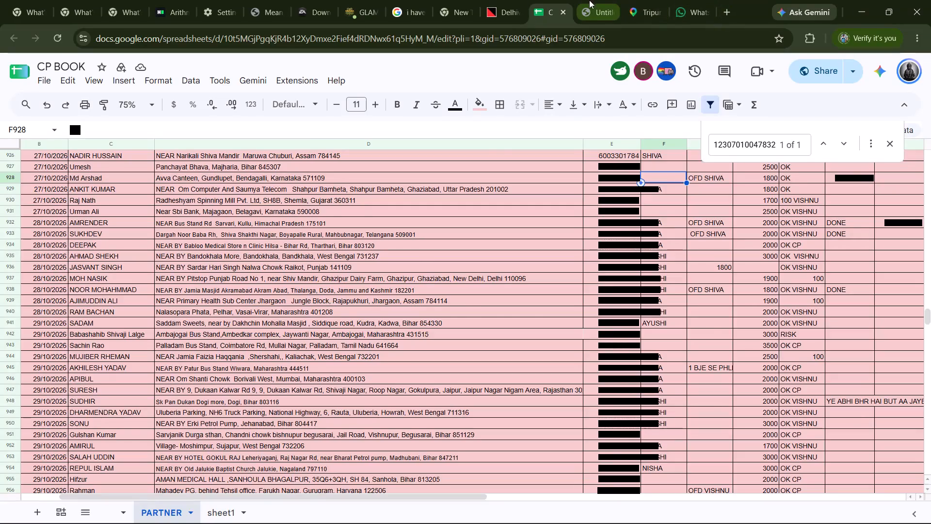
Switch to the voice clearity portal and list the currently connected live calls without filtering by account ID.
click(594, 4)
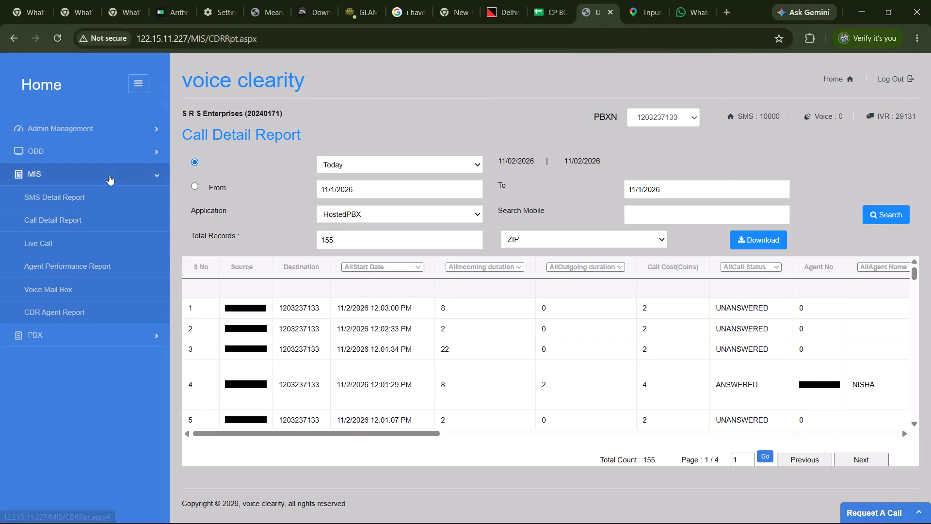
click(116, 241)
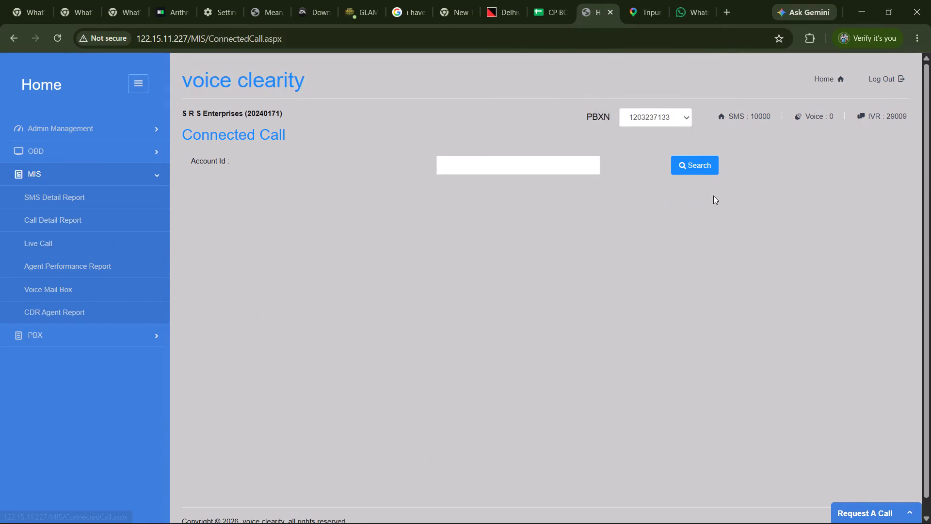
double_click(711, 167)
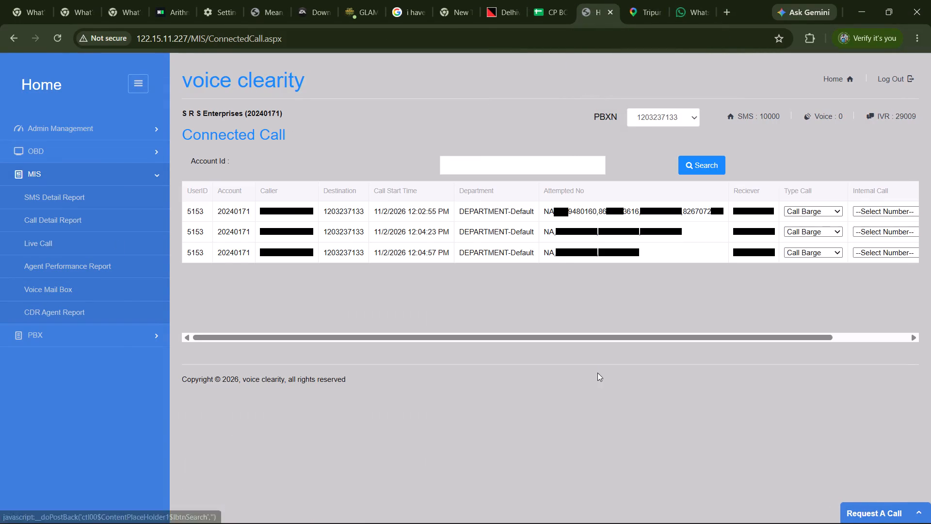
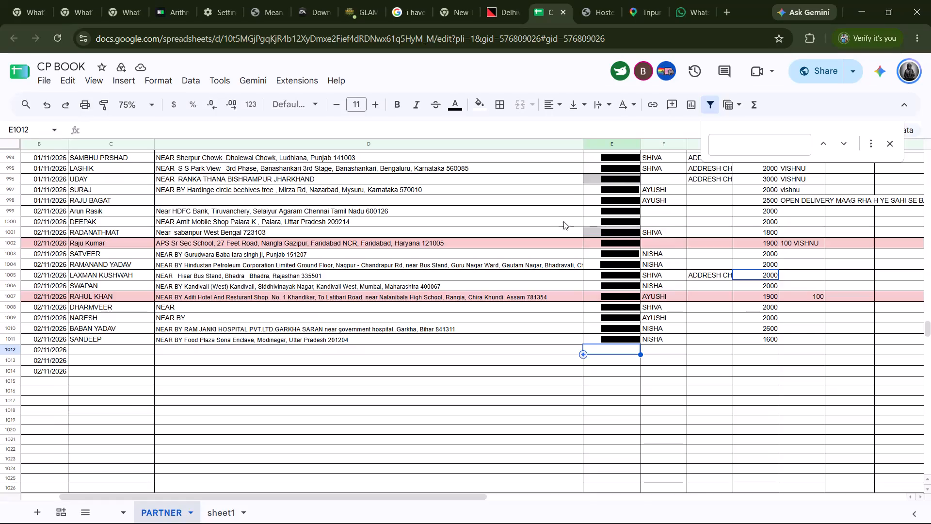
Switch to the Delhivery orders page and review the status and last update of the in-transit shipments filtered as out for delivery.
click(507, 15)
click(383, 100)
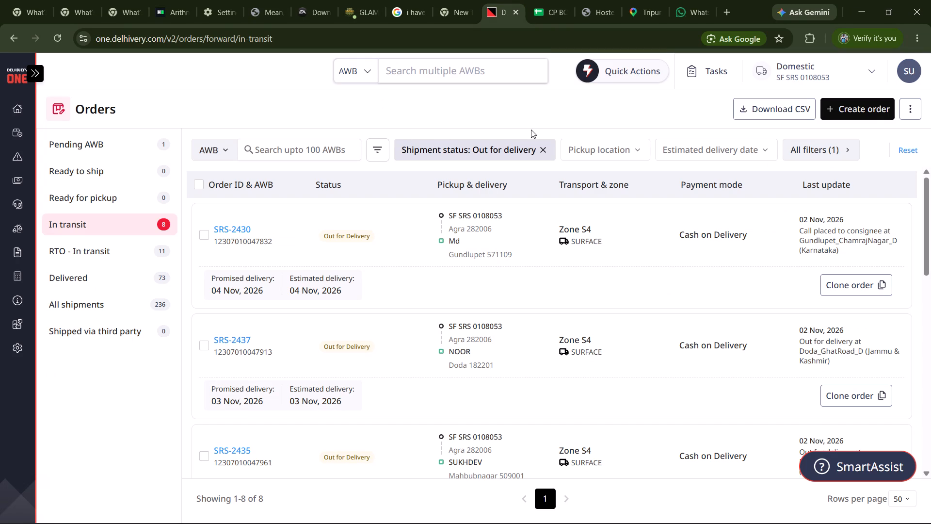
drag(930, 262, 930, 297)
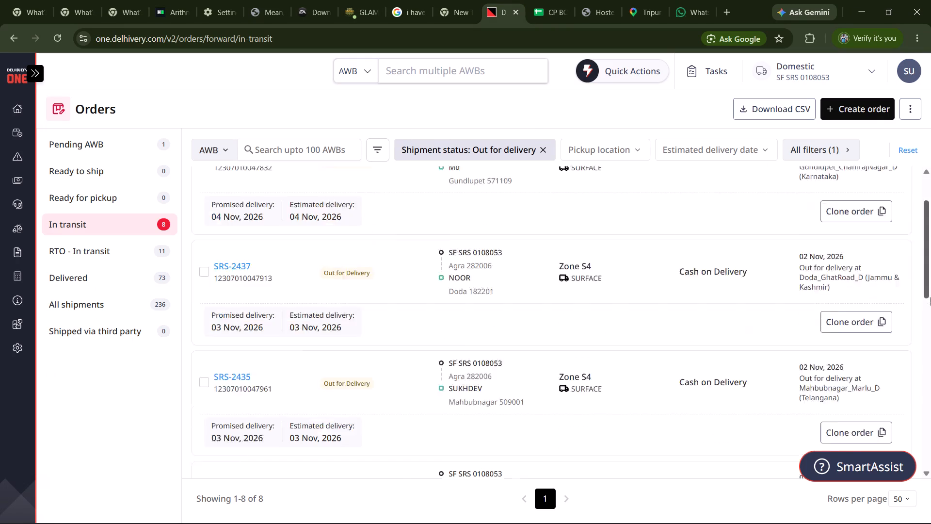
drag(930, 297, 930, 342)
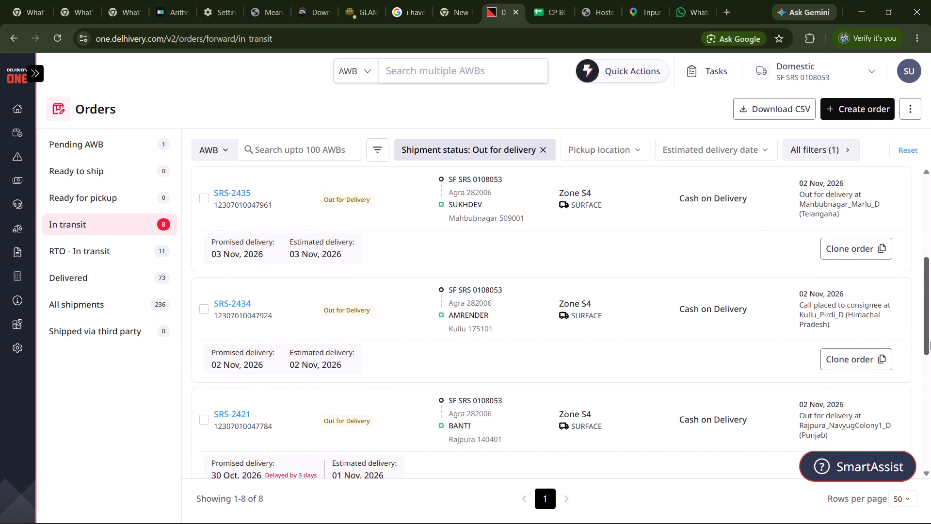
drag(930, 342, 930, 304)
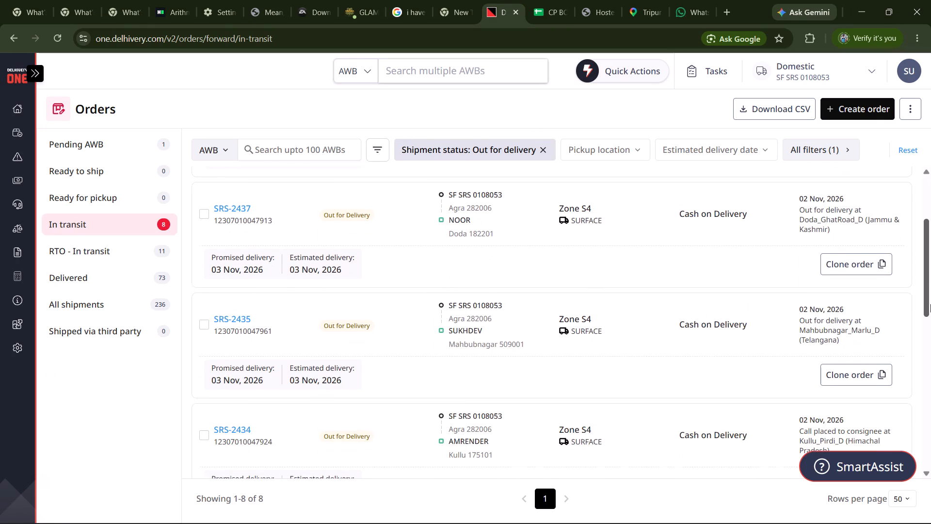
drag(930, 304, 930, 300)
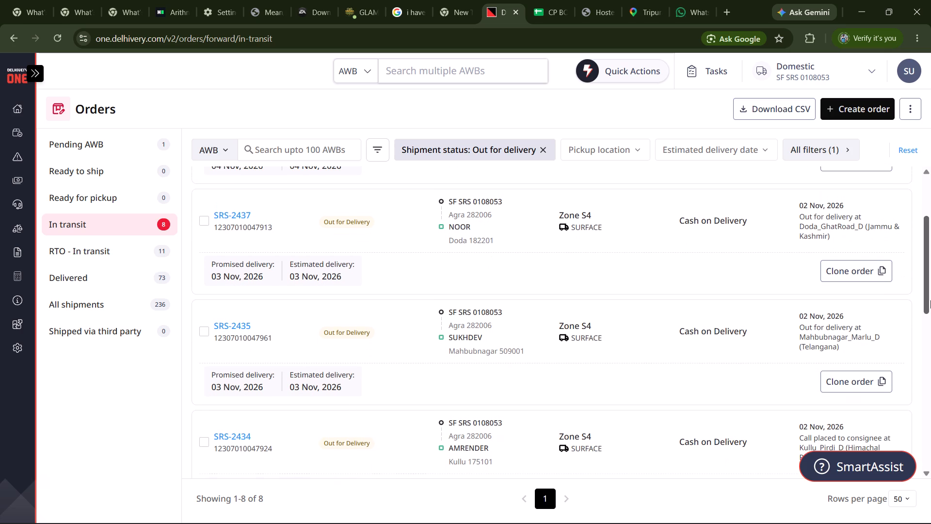
drag(930, 300, 930, 239)
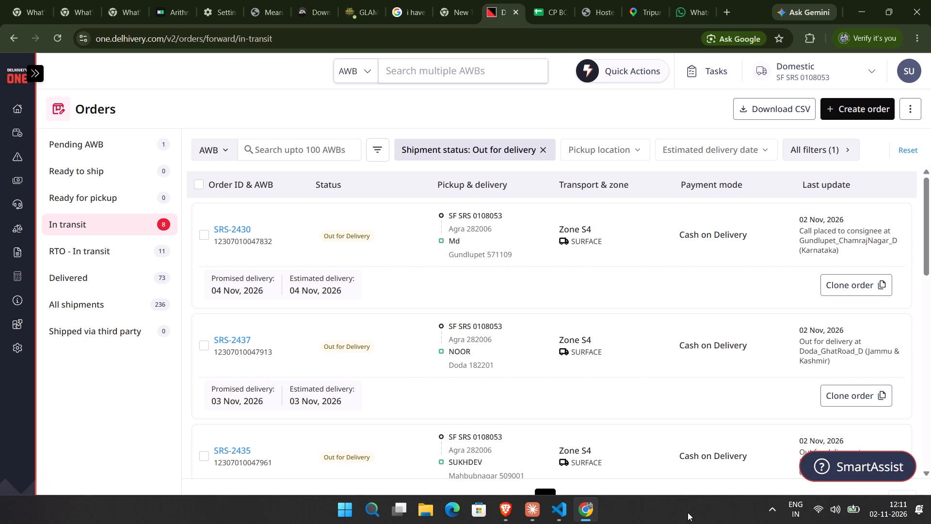
Refresh the connected live calls in the voice clearity portal without an account ID, and return to the CP BOOK PARTNER sheet.
click(635, 0)
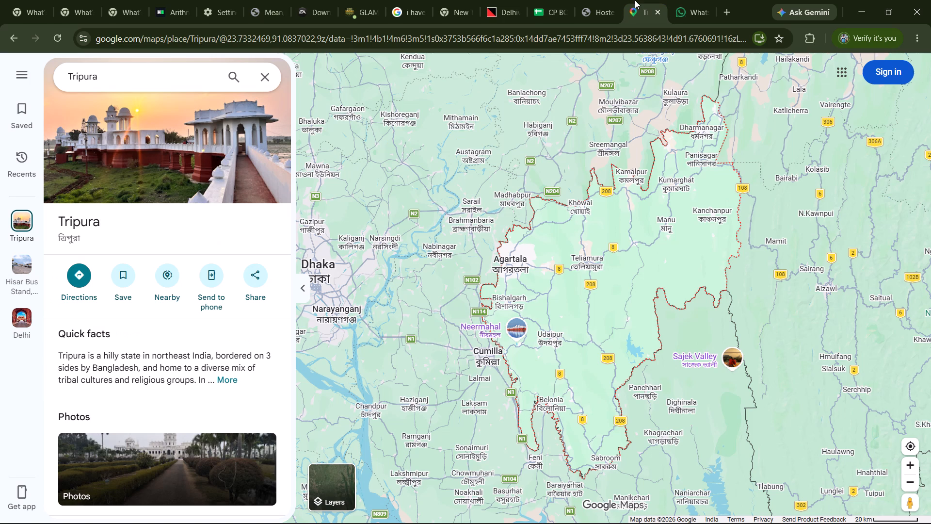
click(588, 9)
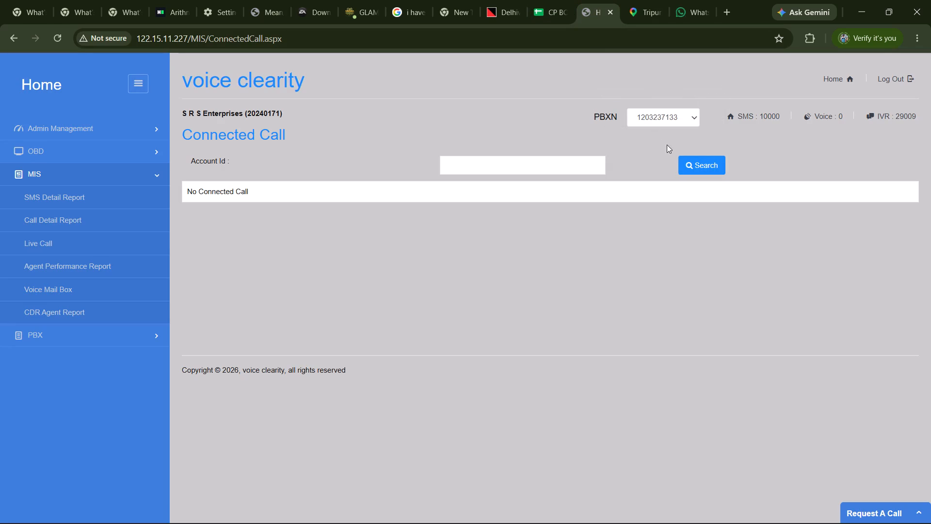
click(682, 166)
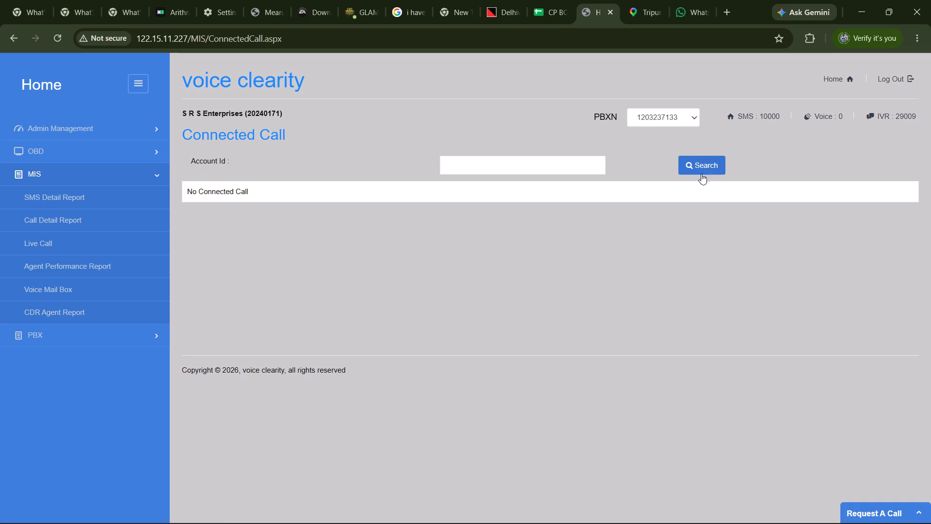
click(545, 16)
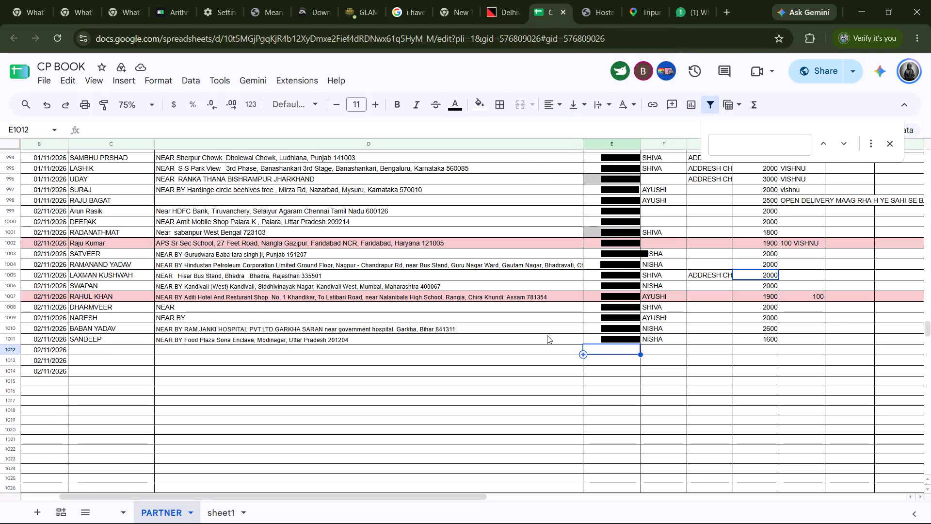
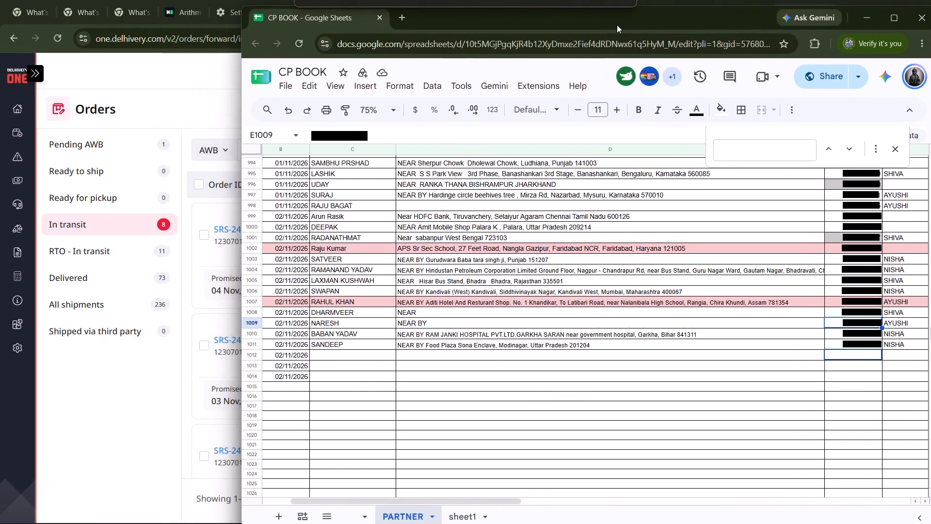
Merge the separate CP BOOK spreadsheet window into the main browser window, placing the sheet directly after the Delhivery page.
drag(617, 25, 619, 27)
drag(619, 27, 614, 93)
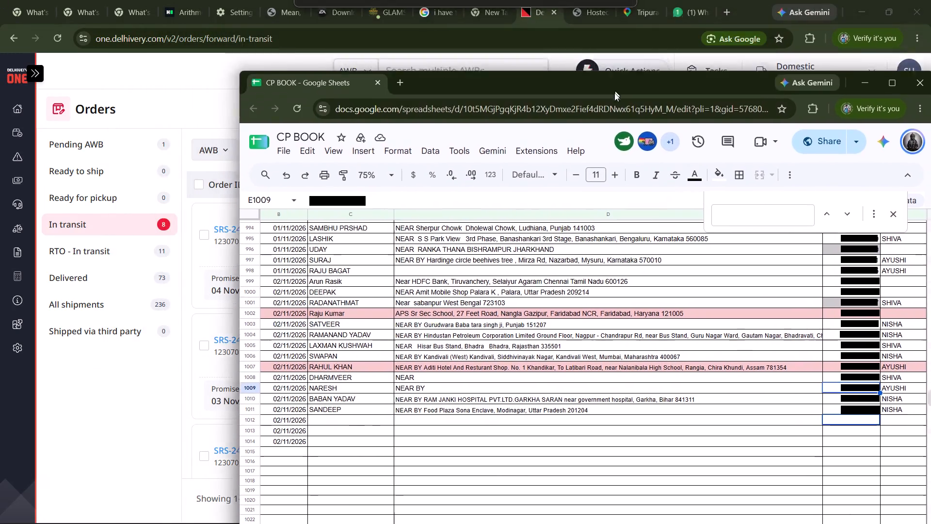
drag(614, 93, 408, 20)
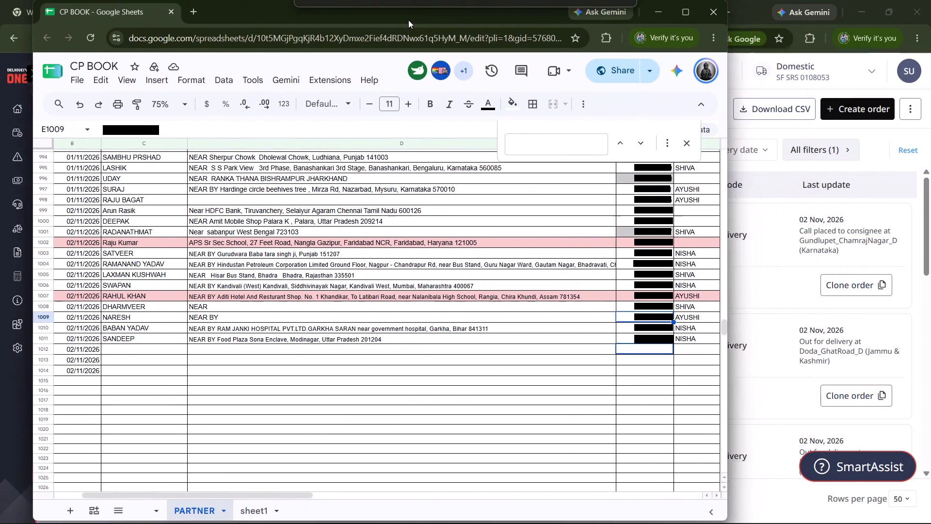
drag(408, 20, 482, 62)
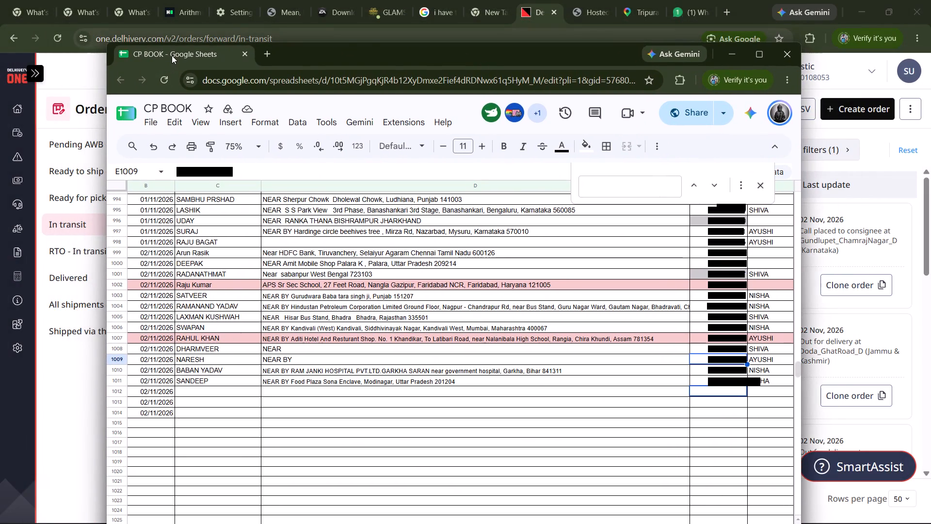
drag(172, 55, 499, 6)
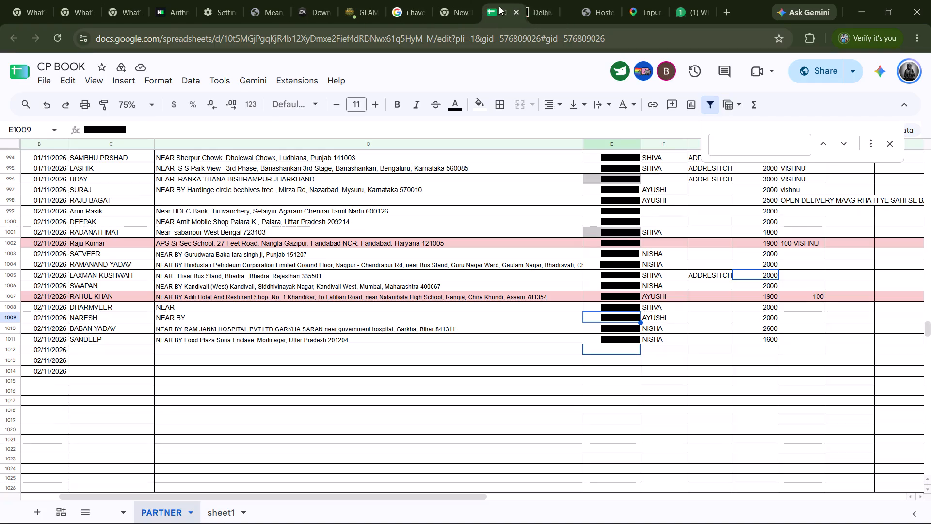
drag(499, 6, 559, 8)
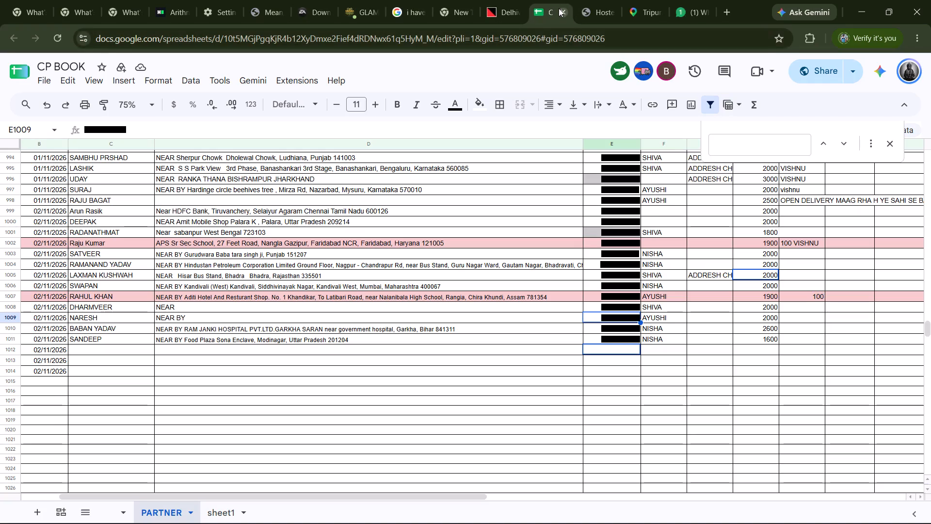
Switch between CP BOOK and Delhivery, ending on the Delhivery orders, and make the browser a smaller floating window centred on the desktop.
click(503, 20)
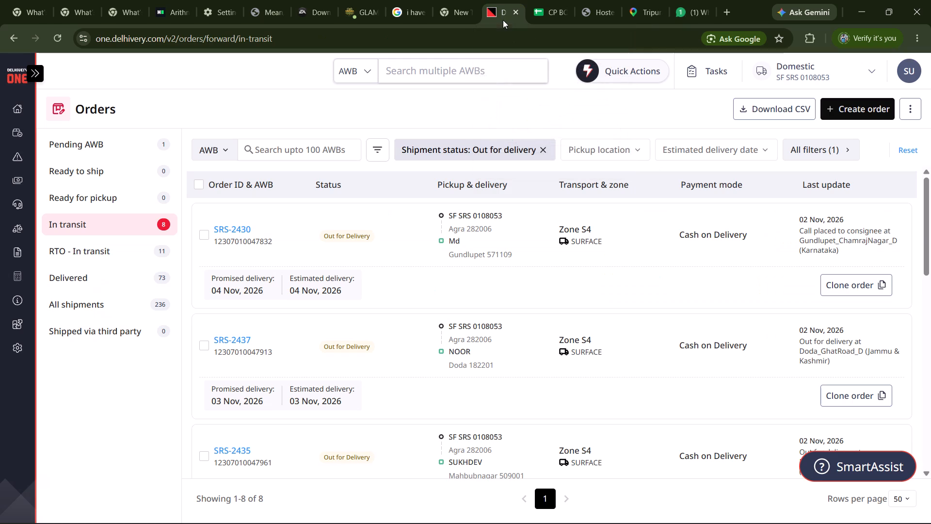
click(561, 10)
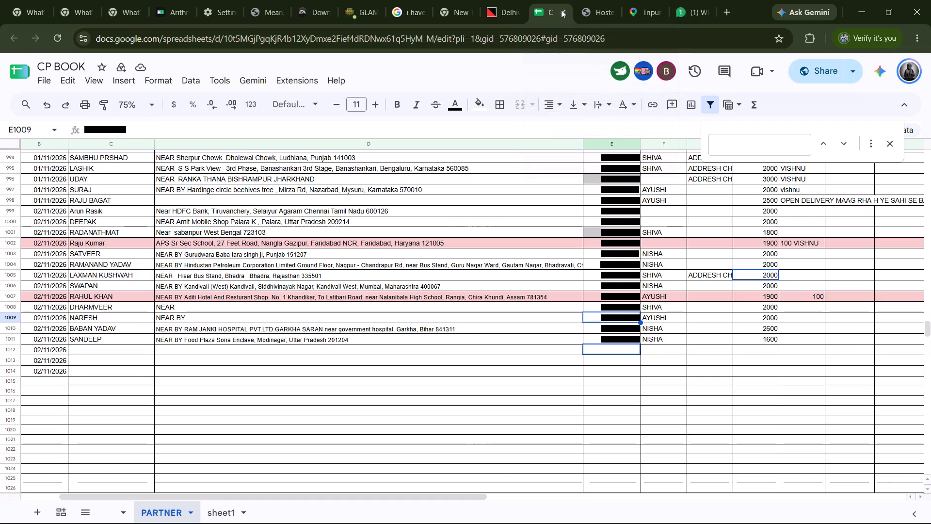
click(498, 8)
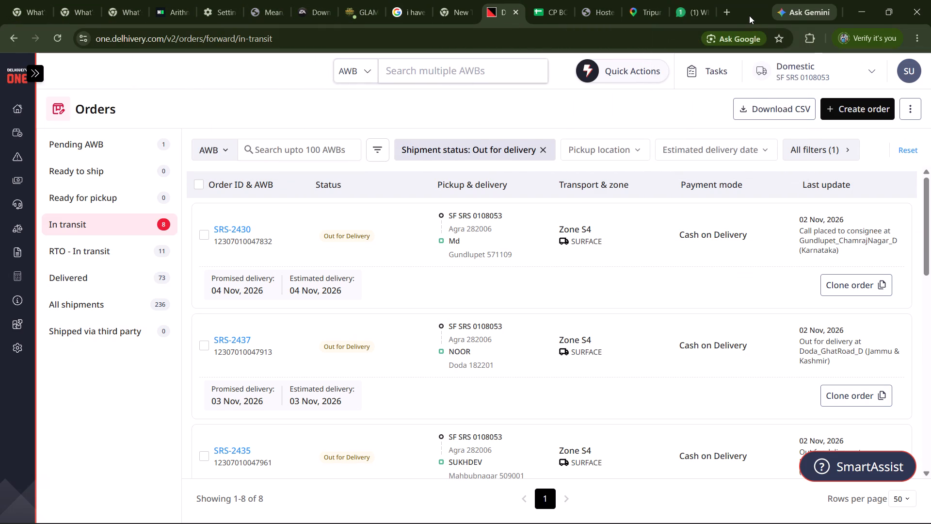
drag(749, 16, 756, 81)
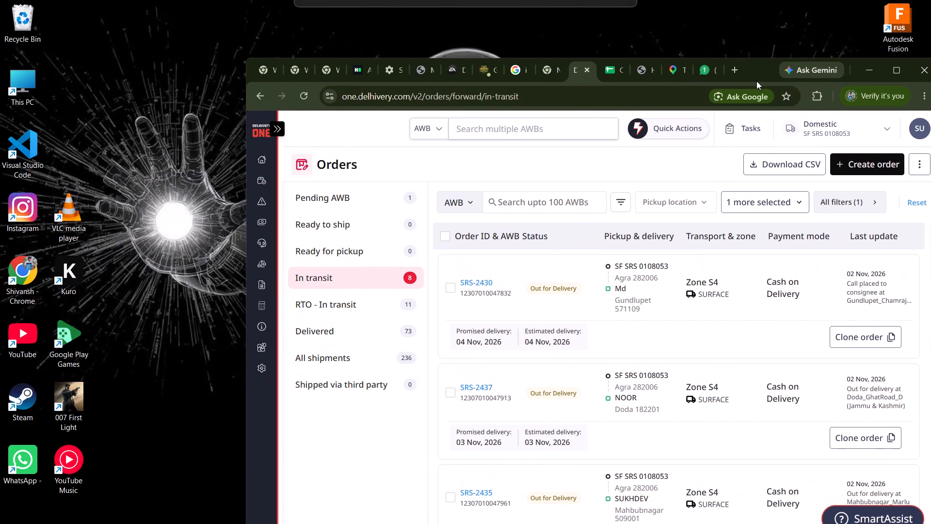
drag(756, 81, 630, 19)
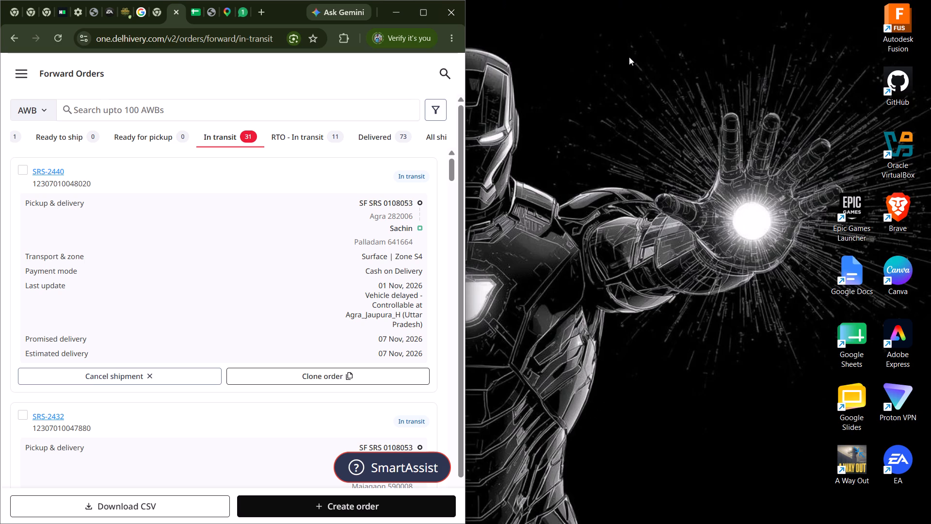
Expand the floating browser window back to full screen and return to the PARTNER sheet of CP BOOK.
drag(288, 13, 382, 28)
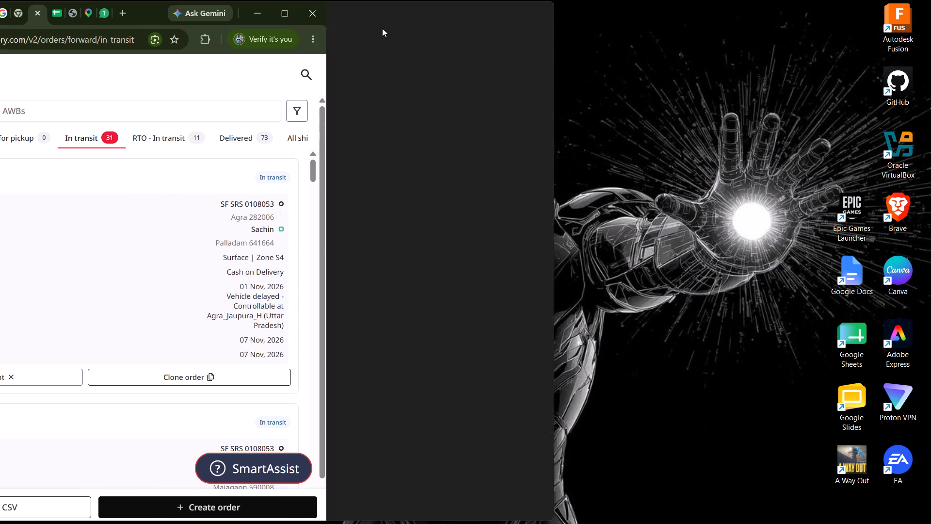
drag(382, 28, 443, 16)
drag(443, 16, 542, 0)
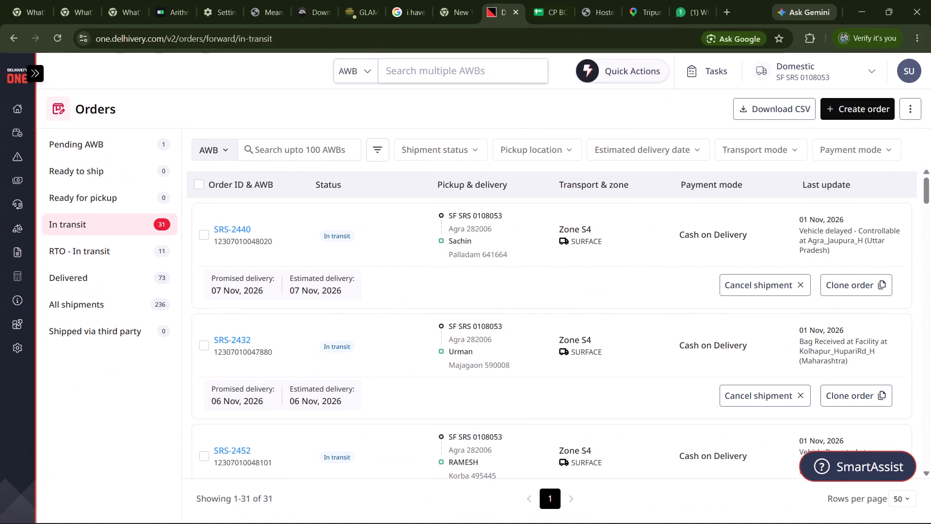
click(551, 12)
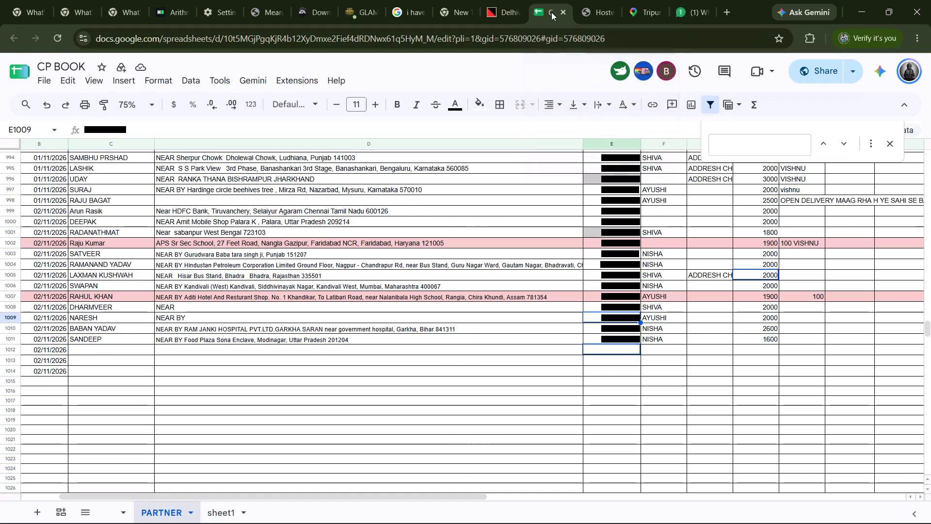
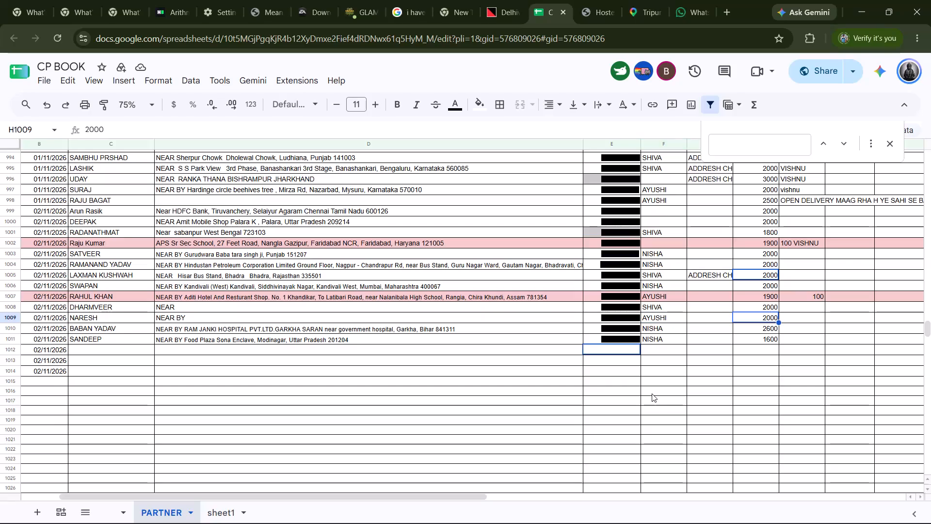
Look back through the November 2026 orders in the PARTNER sheet, examining the amount and remark columns for the 01/11 and 02/11 entries.
key(Up)
key(Up)
key(Up)
key(Up)
key(Up)
key(Up)
key(Up)
key(Up)
key(Up)
key(Up)
key(Up)
key(Up)
key(Up)
key(Up)
key(Up)
key(Up)
key(Up)
key(Up)
key(Up)
key(Up)
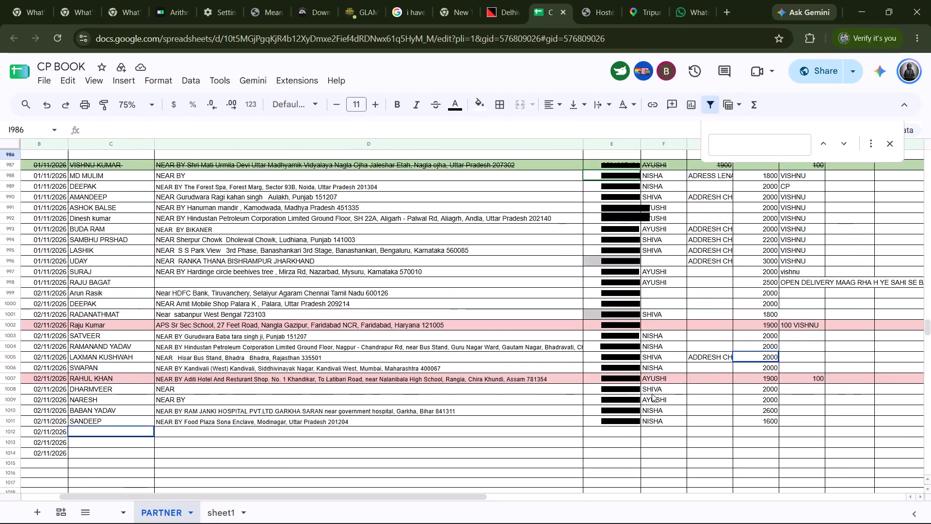
key(Up)
key(Up)
key(Up)
key(Down)
key(Down)
key(Down)
key(Down)
key(Down)
key(Down)
key(Down)
key(Down)
key(Down)
key(Down)
key(Down)
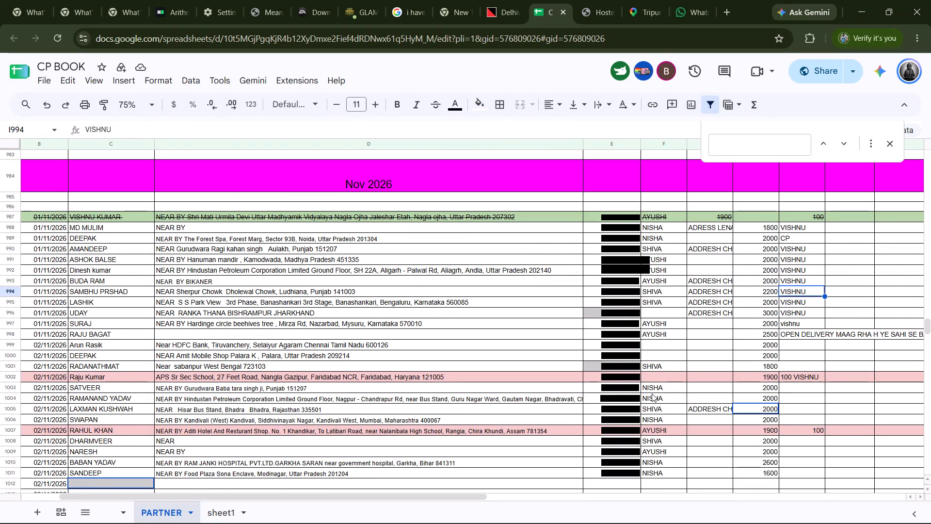
Examine the remarks beside the November 2026 orders in CP BOOK down to the empty rows below the list.
key(Down)
key(Down)
key(Down)
key(Down)
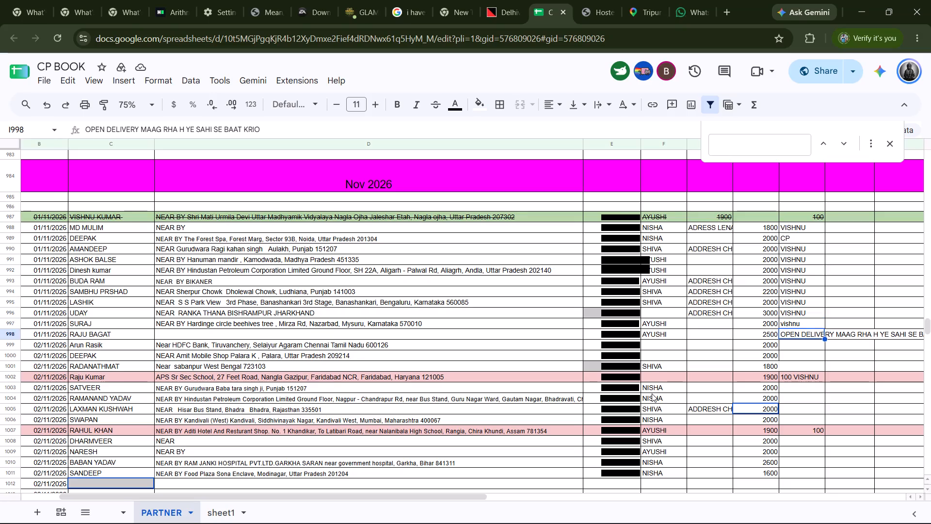
key(Up)
key(Up)
key(Up)
key(Up)
key(Up)
key(Down)
key(Down)
key(Down)
key(Down)
key(Down)
key(Down)
key(Down)
key(Down)
key(Down)
key(Down)
key(Down)
key(Down)
key(Down)
key(Down)
key(Down)
key(Down)
key(Down)
key(Down)
key(Down)
key(Down)
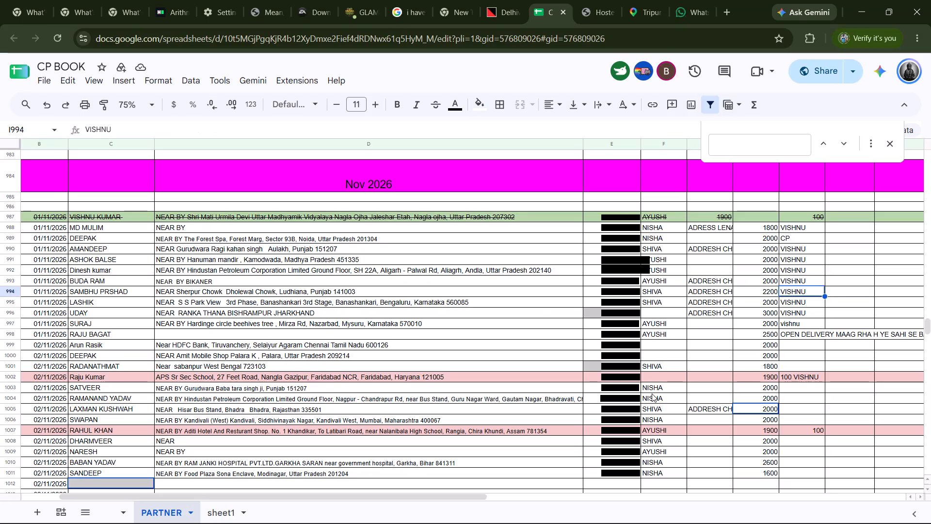
key(Up)
key(Up)
key(Up)
key(Up)
key(Up)
key(Up)
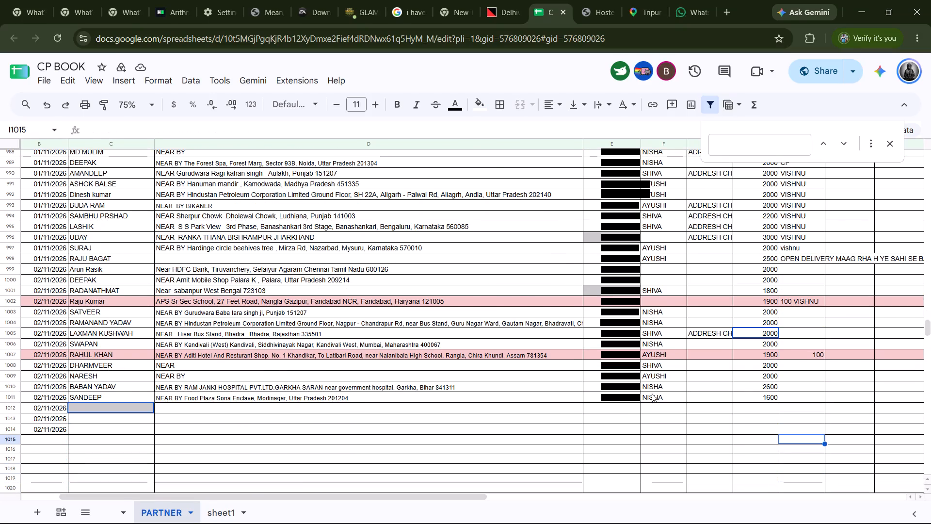
Copy the caller number from voice clearity's Connected Call page into the phone number cell of CP BOOK row 1013.
key(Up)
key(Up)
key(Left)
key(Left)
key(Left)
key(Left)
key(Left)
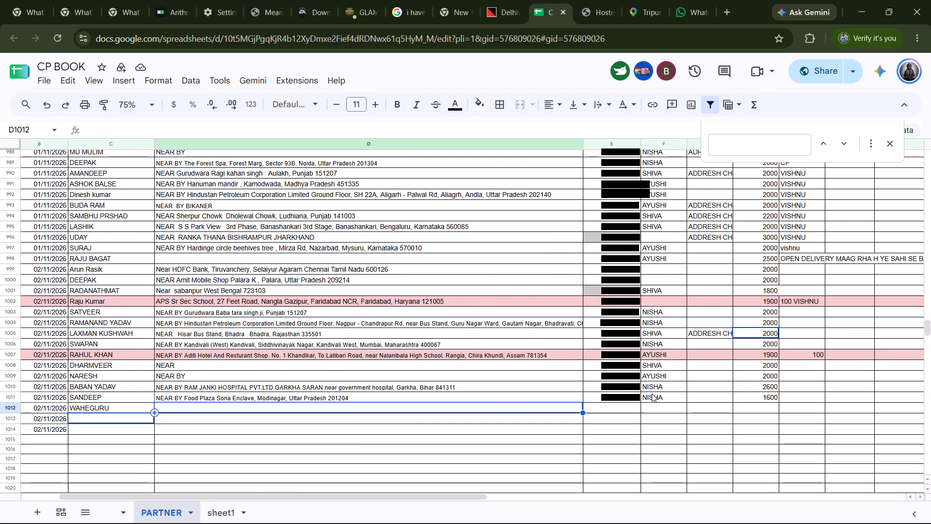
key(Left)
key(Left)
key(Right)
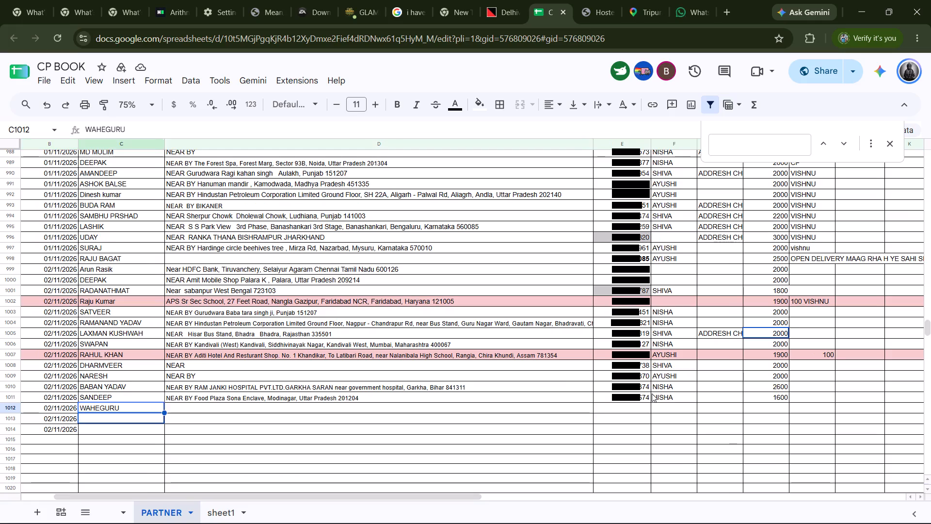
key(Right)
key(Right)
key(Right)
key(Left)
key(Down)
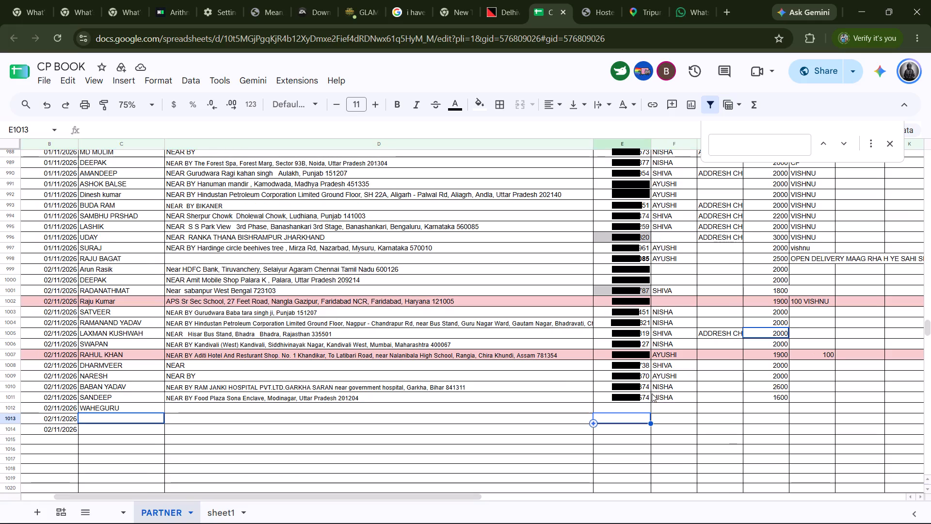
click(596, 10)
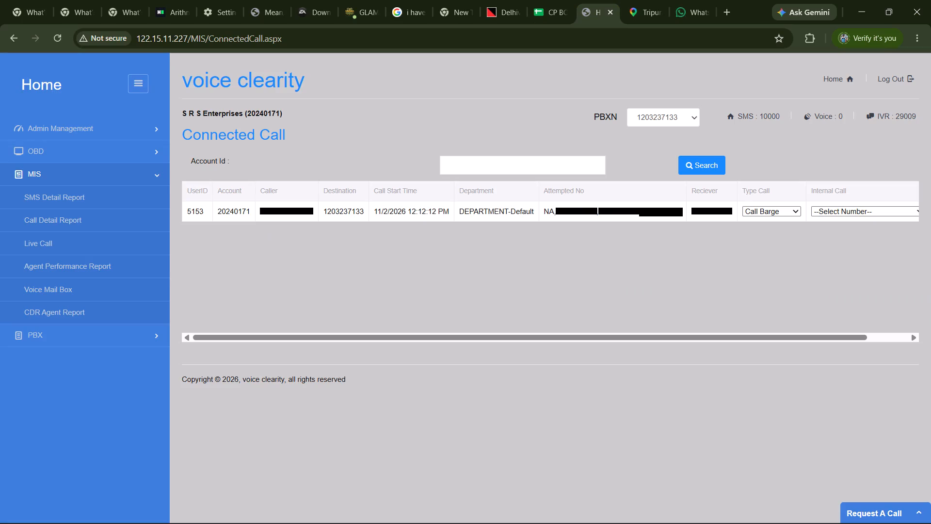
drag(272, 212, 311, 216)
double_click(298, 213)
key(ctrl+c)
key(ctrl+c)
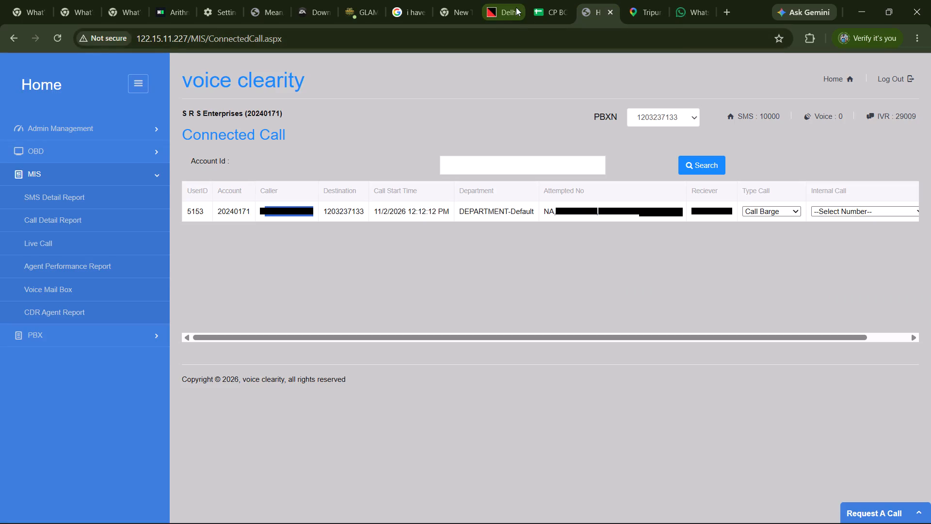
click(549, 12)
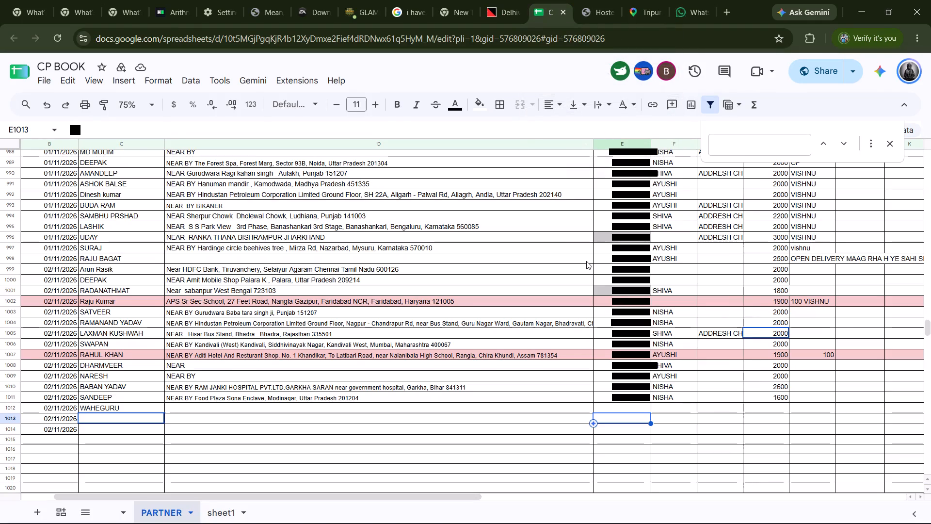
key(ctrl+b)
key(ctrl+v)
key(Down)
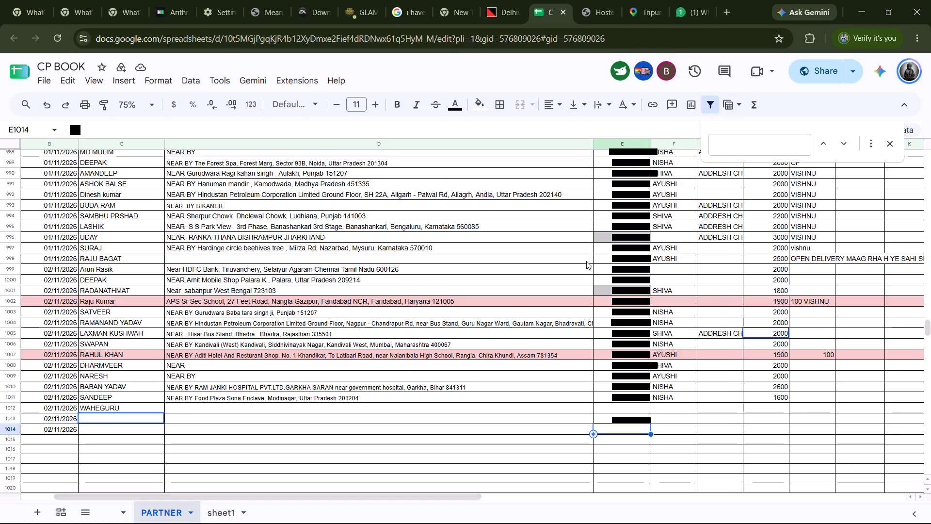
Enter SURESH as the customer name in row 1013, dated 02/11/2026.
key(Up)
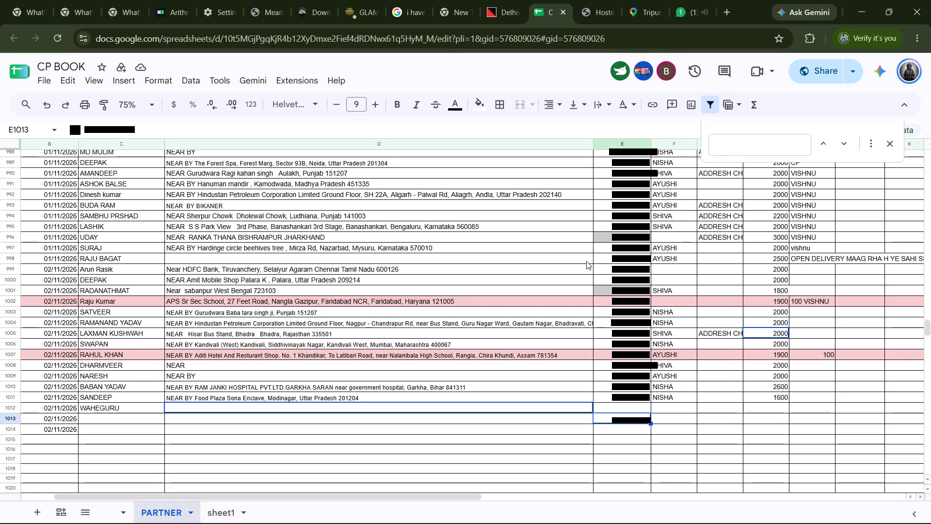
key(Left)
key(Left)
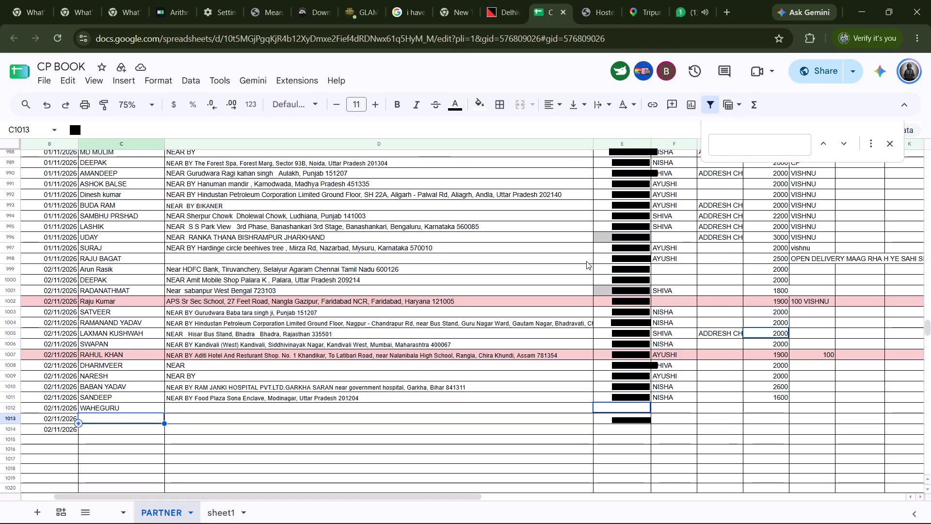
text(SU)
text(RESH)
key(space)
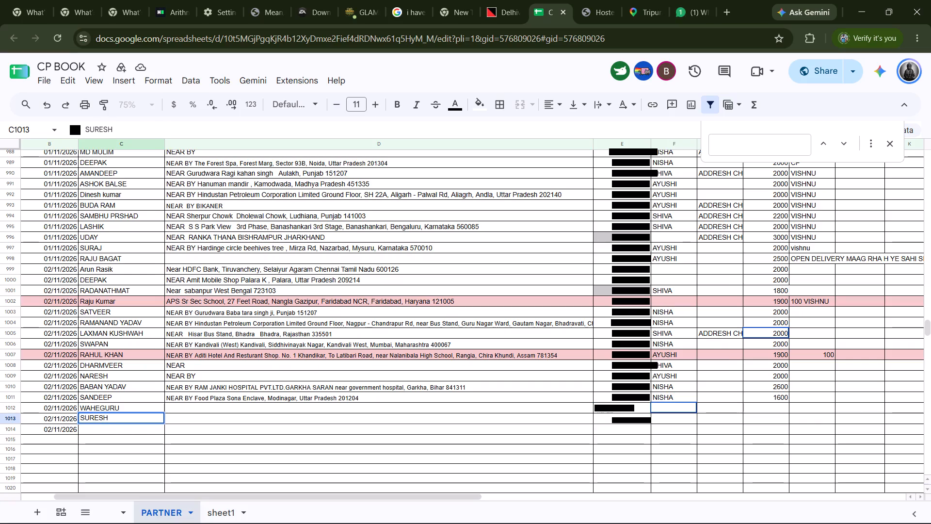
key(Right)
key(Right)
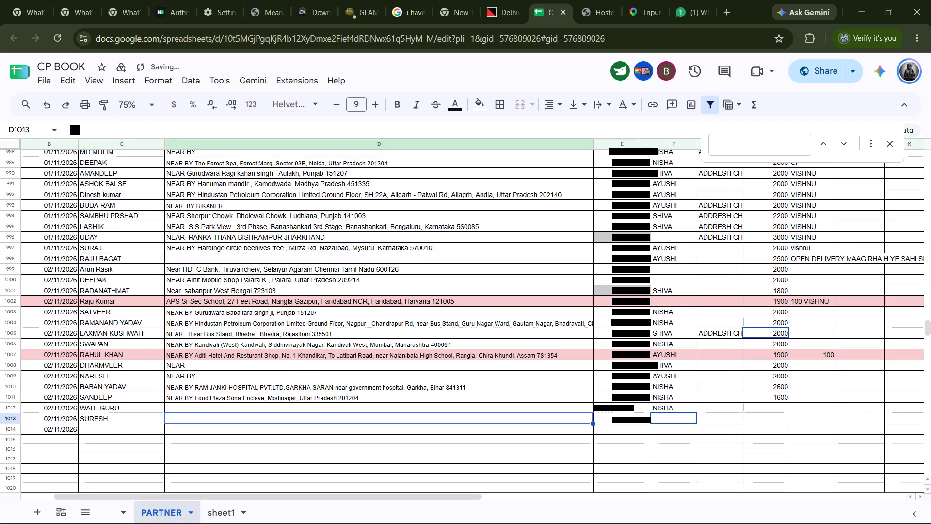
Start the address in row 1013 with NEAR.
key(Left)
text(NEARR)
key(space)
key(BackSpace)
key(BackSpace)
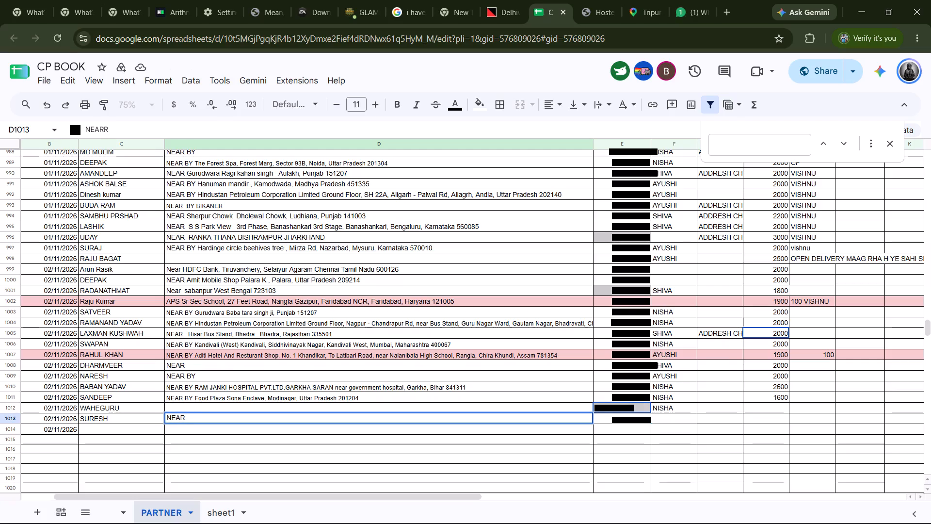
key(space)
key(Right)
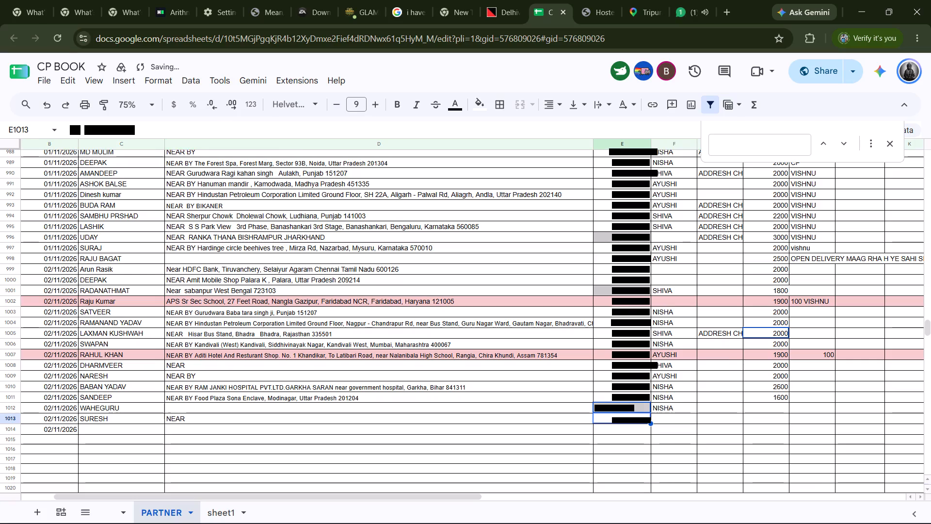
Remove the first two digits from the phone number in row 1013.
key(Return)
key(Left)
key(Left)
key(Left)
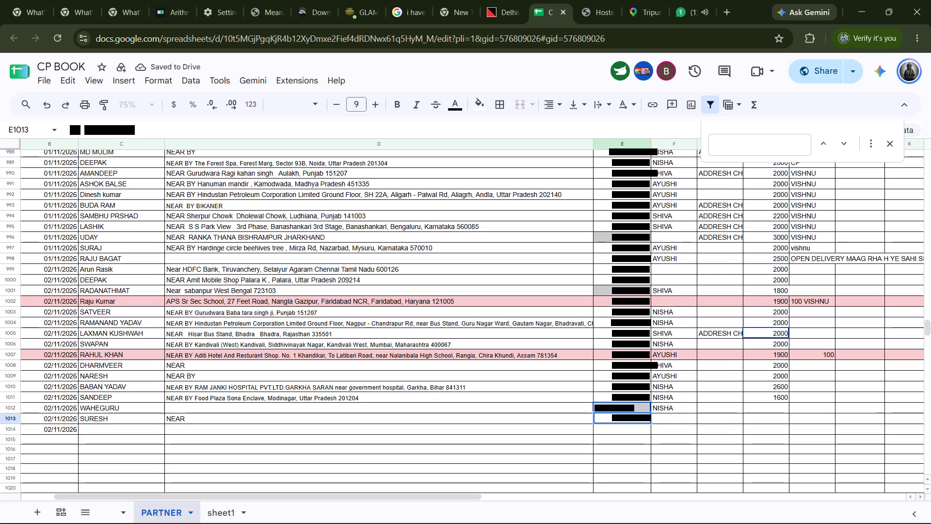
key(Left)
key(Left)
key(Left)
key(Left)
key(Left)
key(Left)
key(Left)
key(Left)
key(Left)
key(Left)
key(Left)
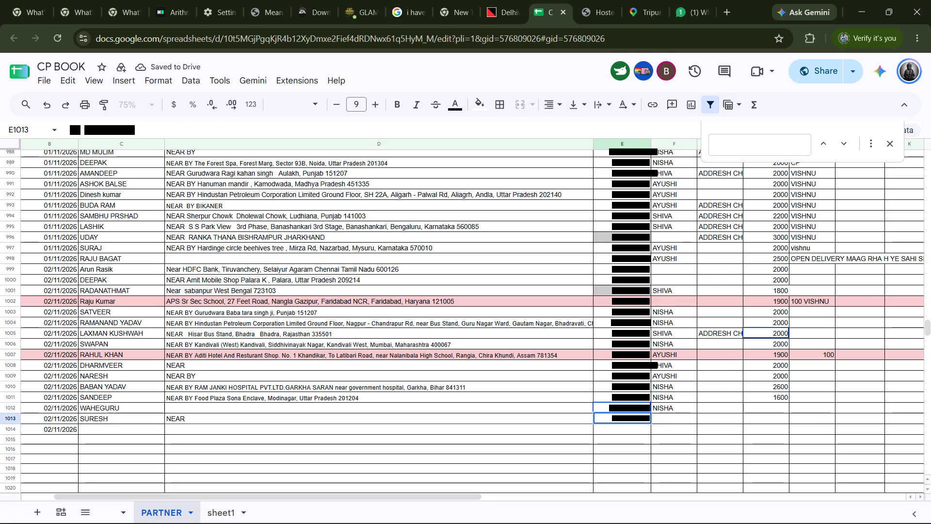
key(Right)
key(Right)
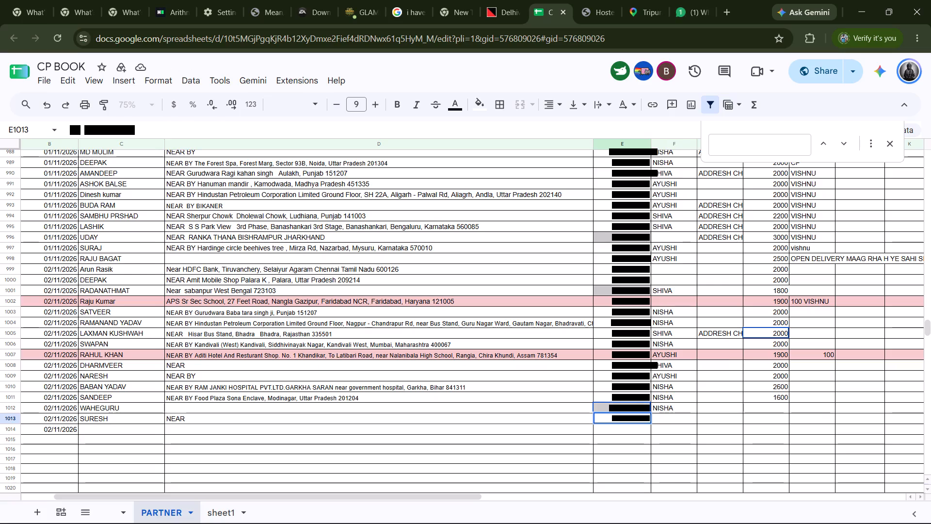
key(BackSpace)
key(BackSpace)
key(Return)
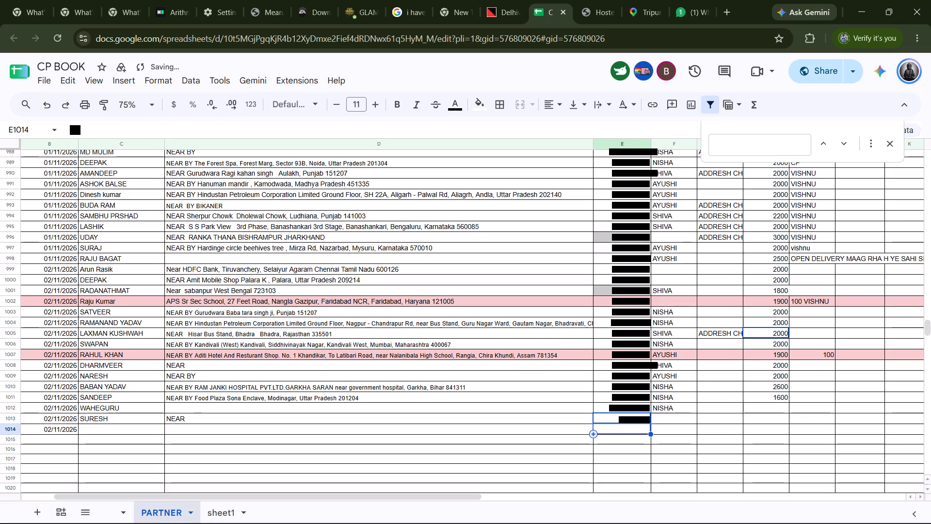
Set the font size of the phone number in row 1013 to 12.
key(Up)
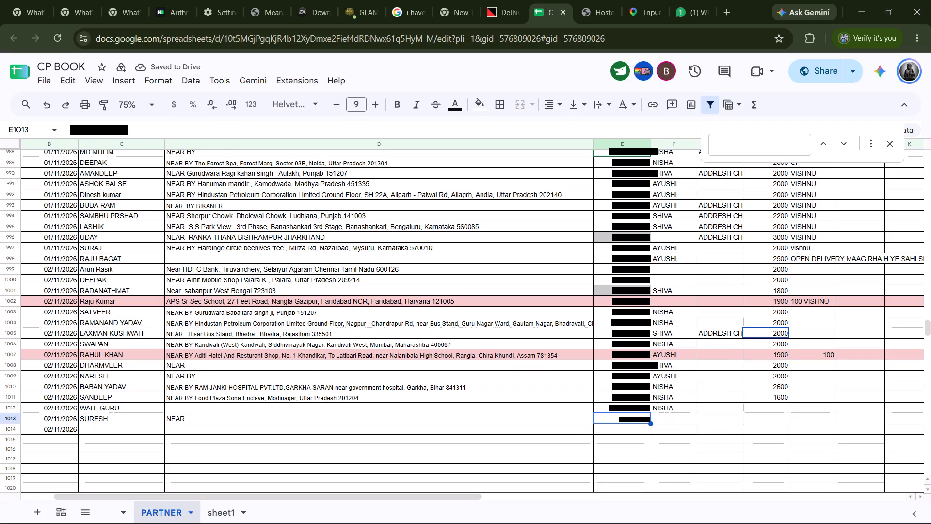
click(376, 108)
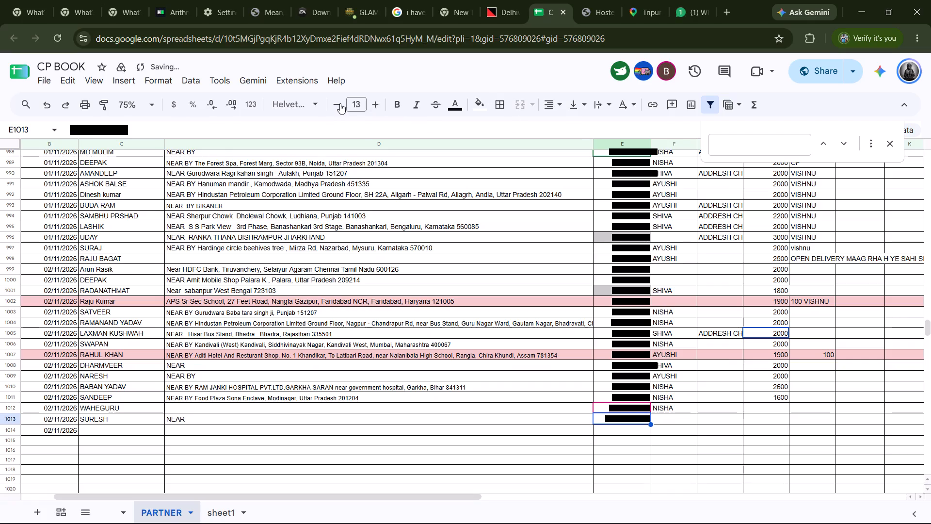
click(336, 102)
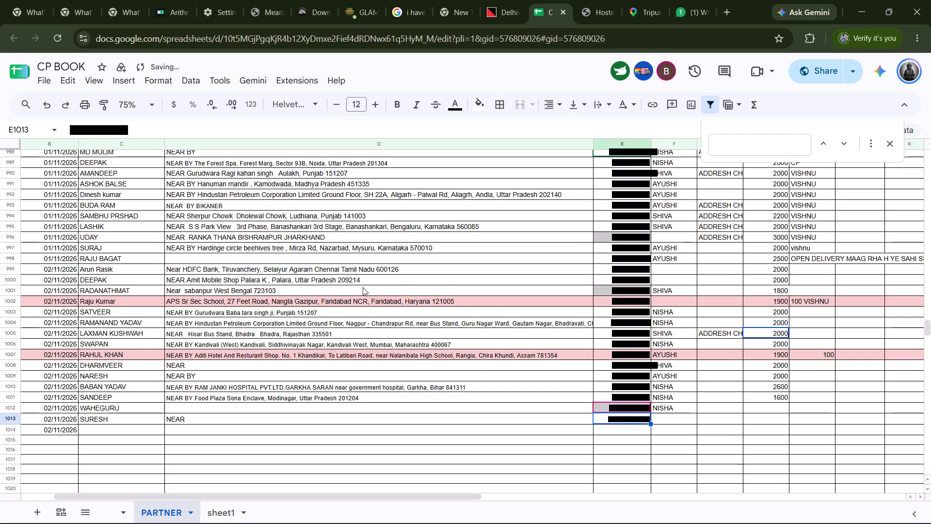
key(Left)
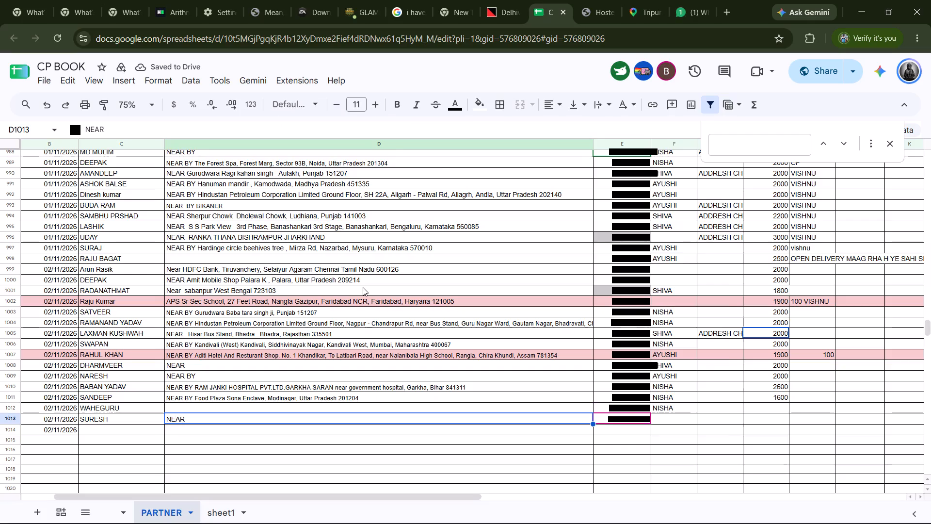
Switch to Google Maps and replace the Tripura search with Maharashtra.
click(647, 16)
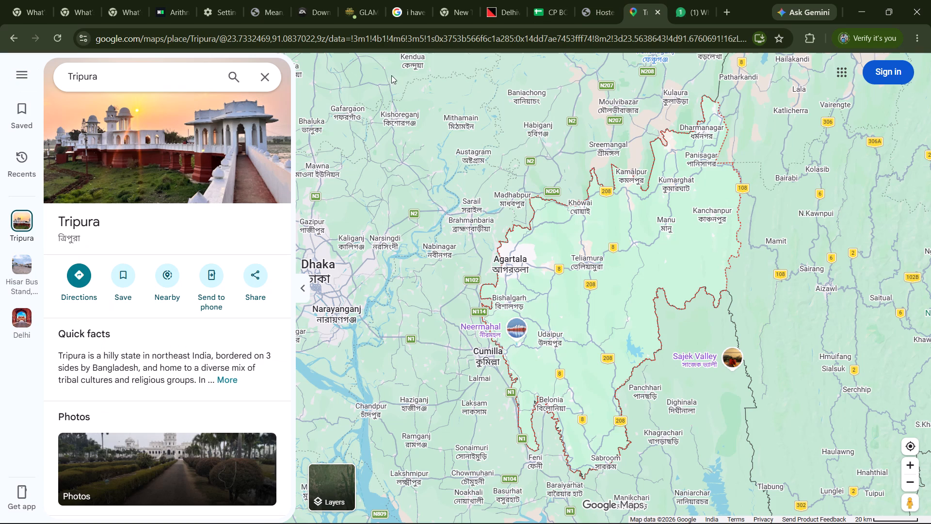
double_click(210, 73)
key(BackSpace)
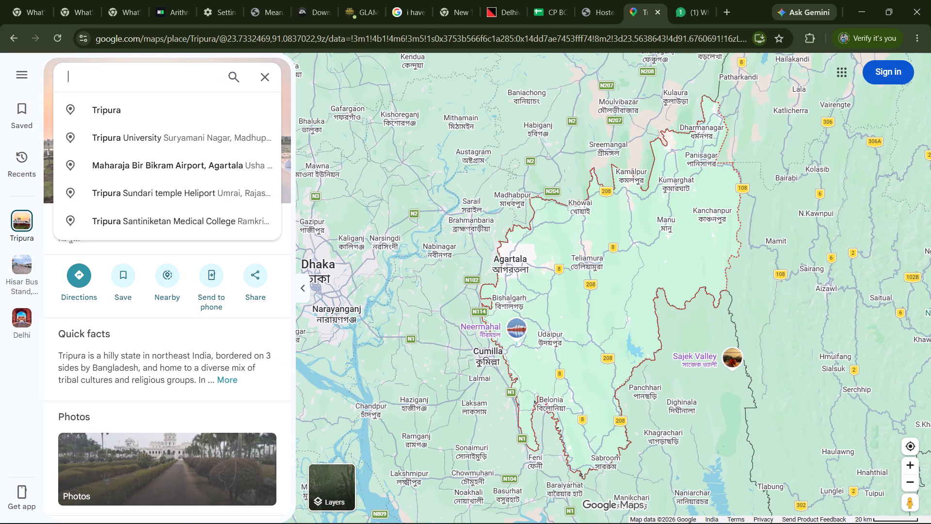
text(MHARA)
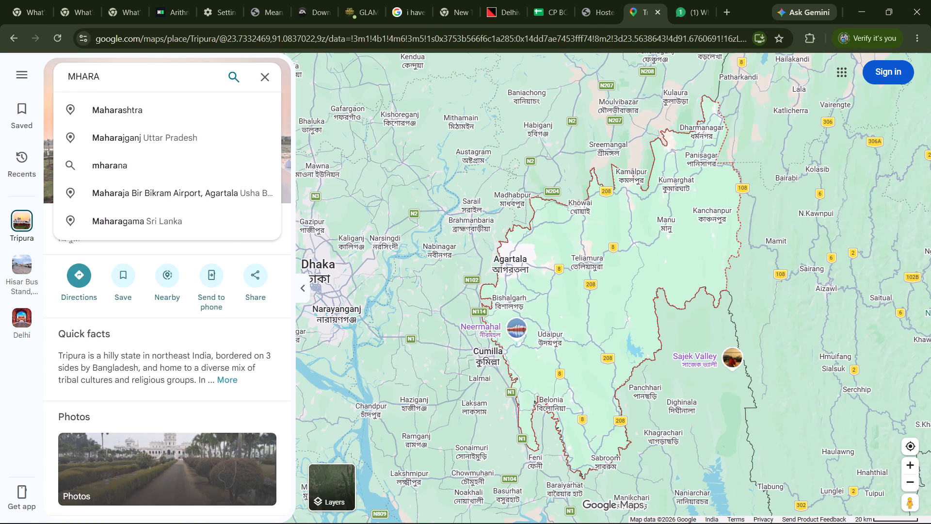
key(Down)
key(Return)
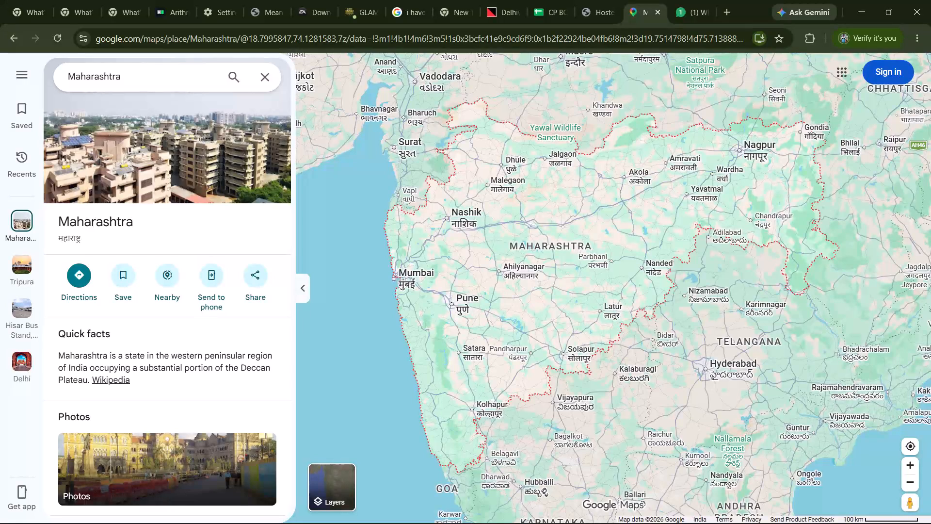
Extend the Maharashtra search with KARA and open the suggested place Karad, Maharashtra.
click(141, 75)
key(space)
text(KARA)
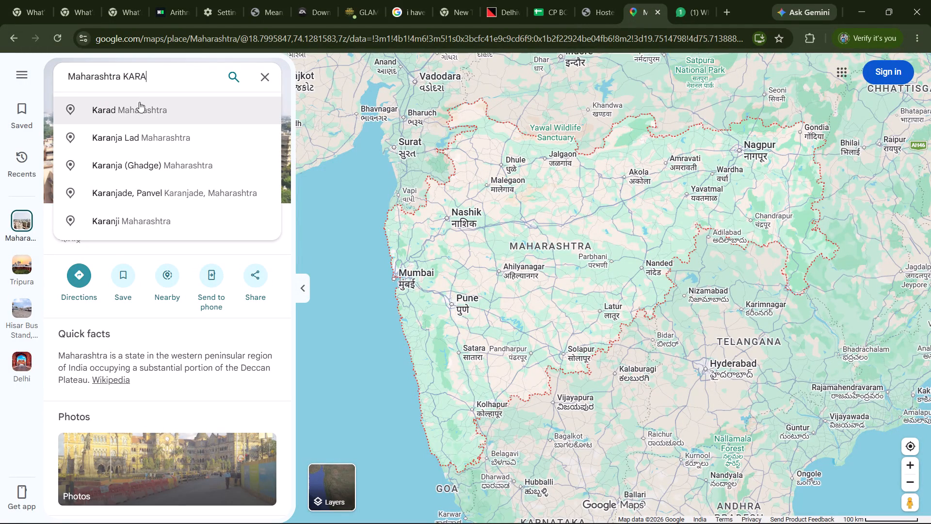
click(135, 114)
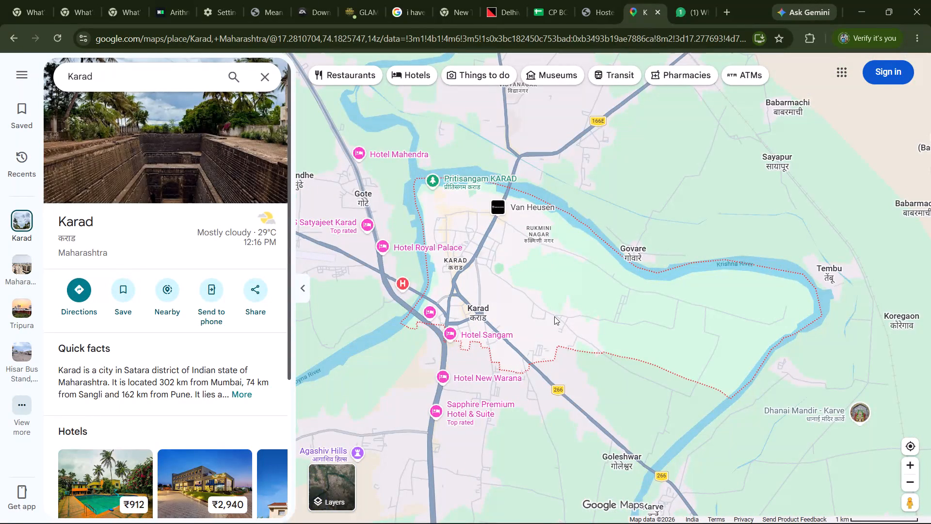
Examine the Karad map up close around the market yard, Highway 48 and the Koyna River for nearby landmarks and localities.
click(912, 465)
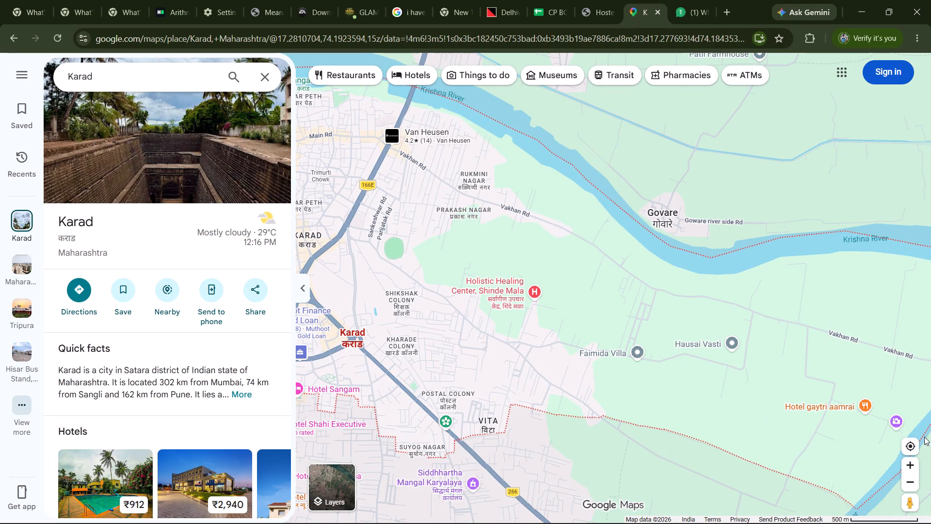
click(907, 466)
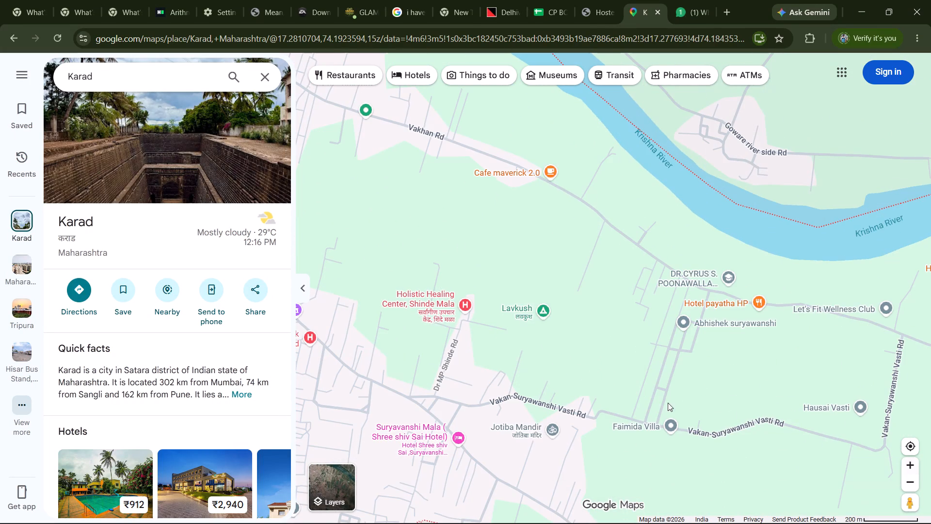
drag(560, 359, 795, 265)
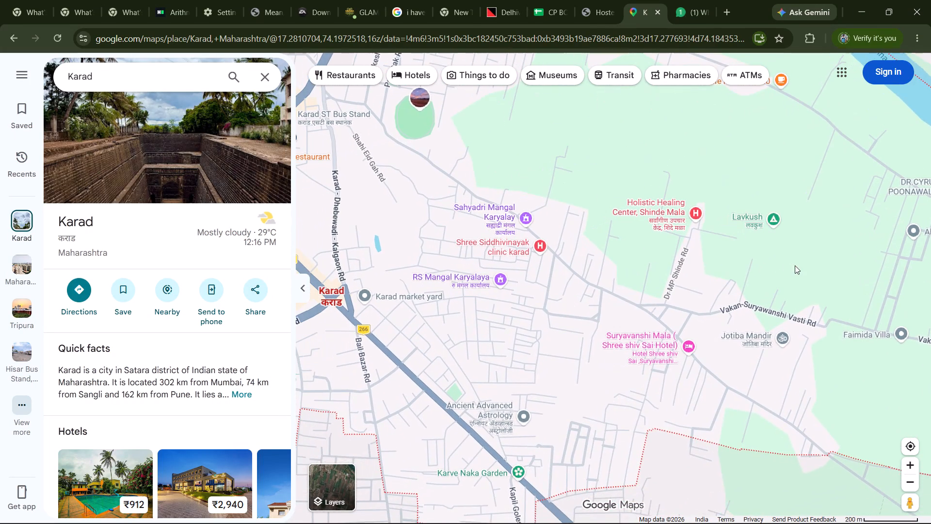
drag(547, 316, 764, 234)
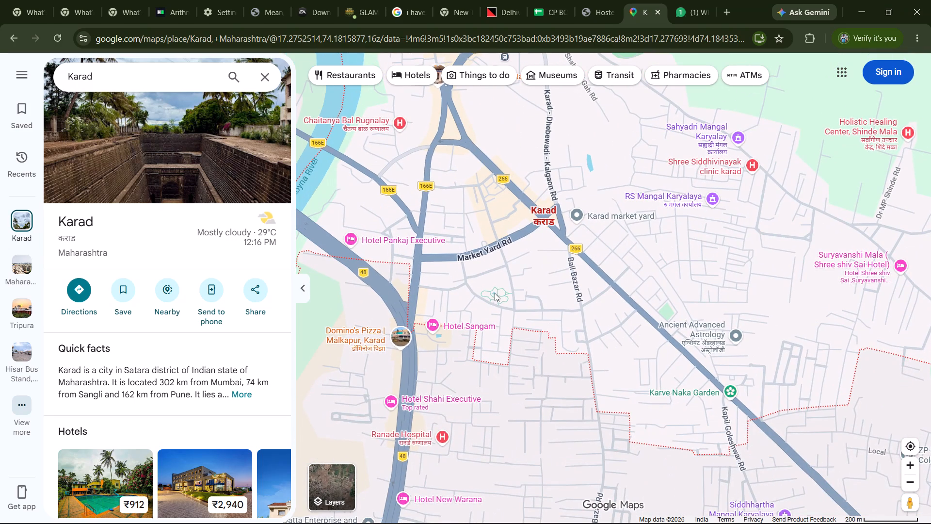
drag(494, 294, 612, 337)
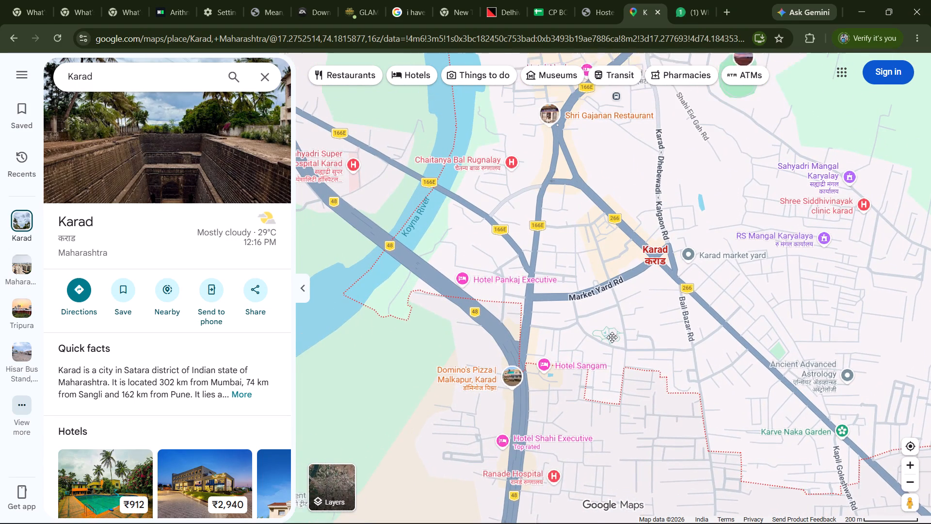
drag(612, 337, 612, 342)
drag(514, 353, 746, 267)
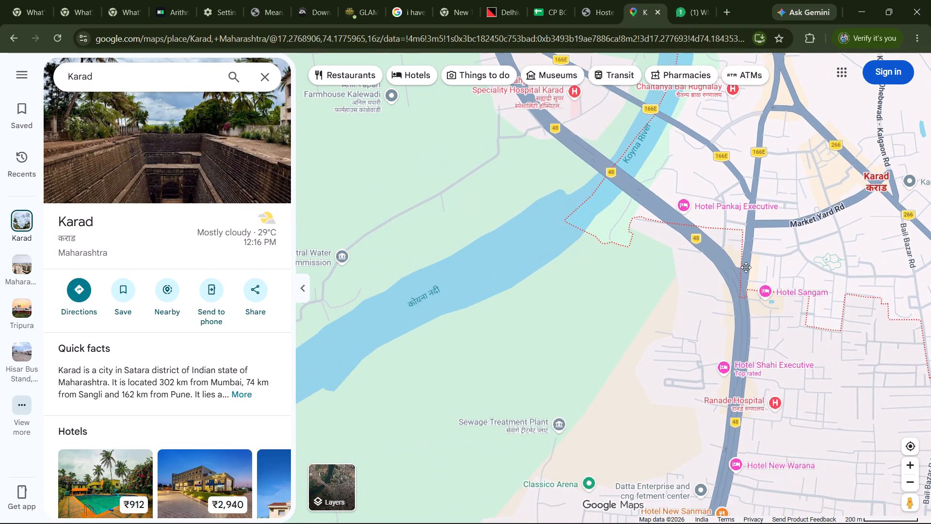
drag(746, 267, 746, 266)
drag(656, 360, 695, 258)
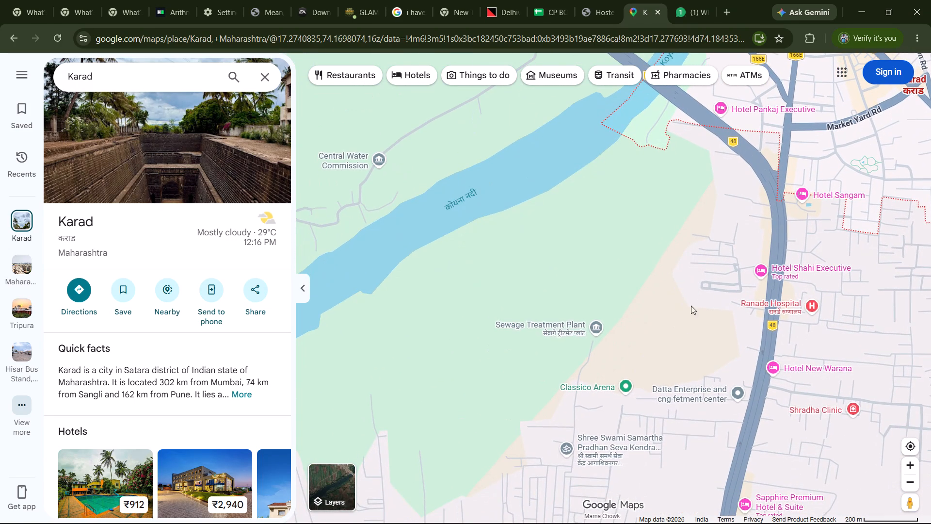
drag(688, 331, 717, 247)
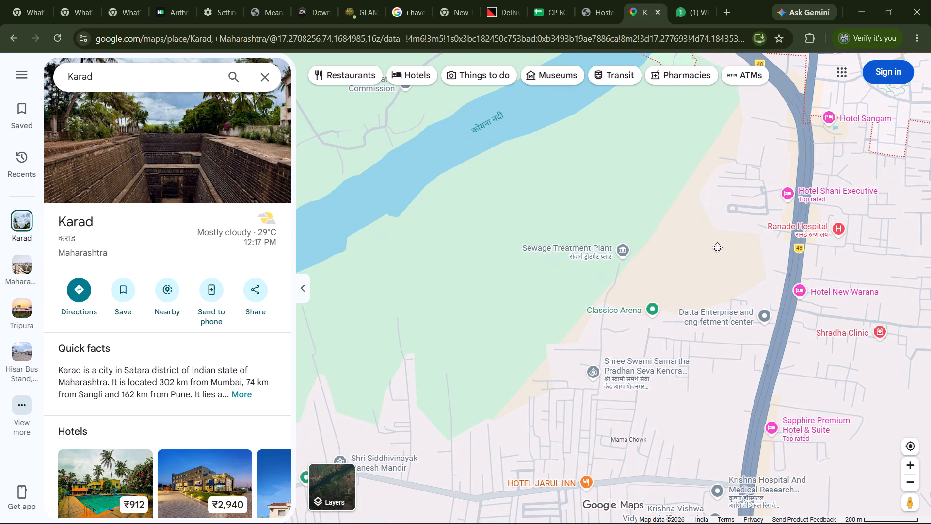
drag(717, 247, 723, 326)
drag(753, 235, 875, 209)
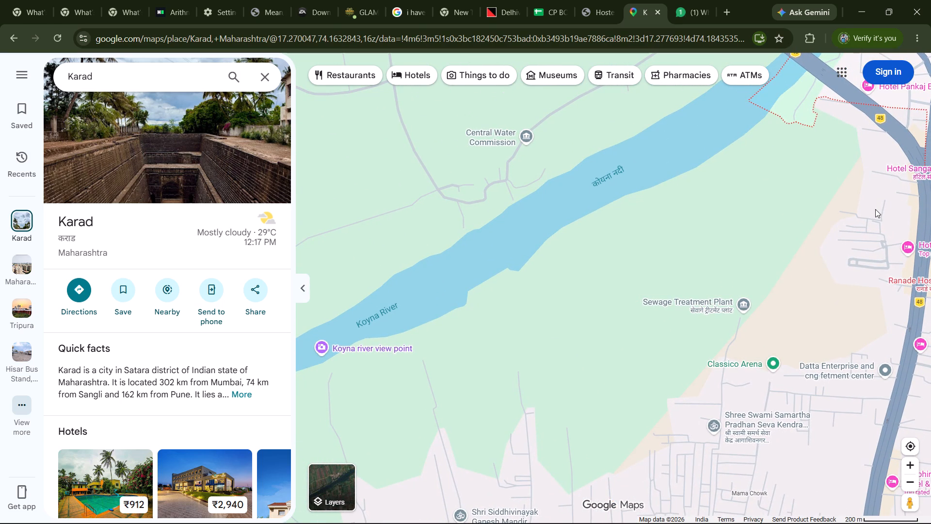
drag(824, 197, 930, 128)
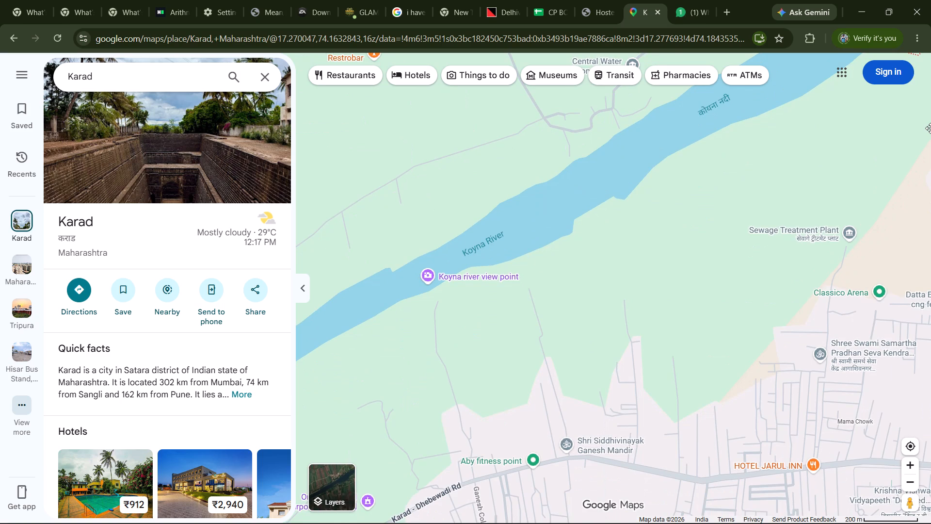
drag(930, 128, 802, 171)
drag(859, 117, 753, 251)
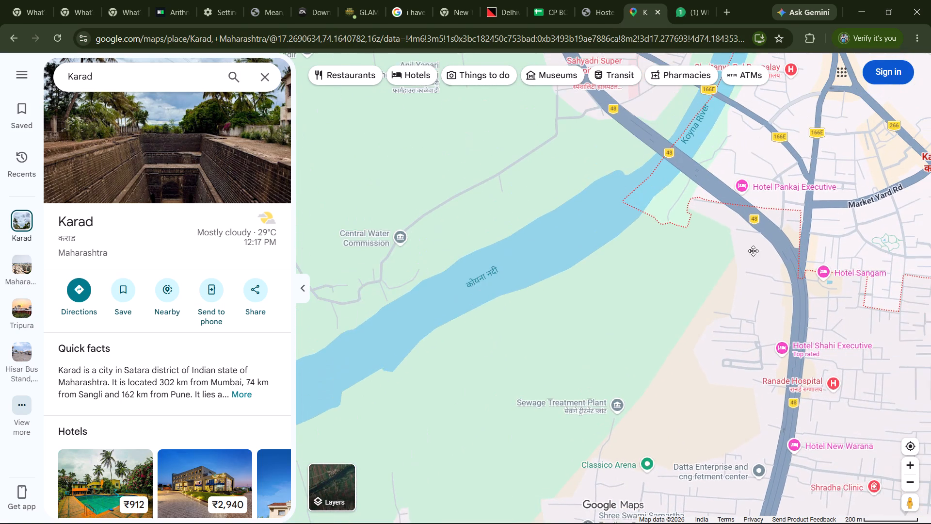
drag(753, 251, 753, 251)
drag(772, 160, 741, 226)
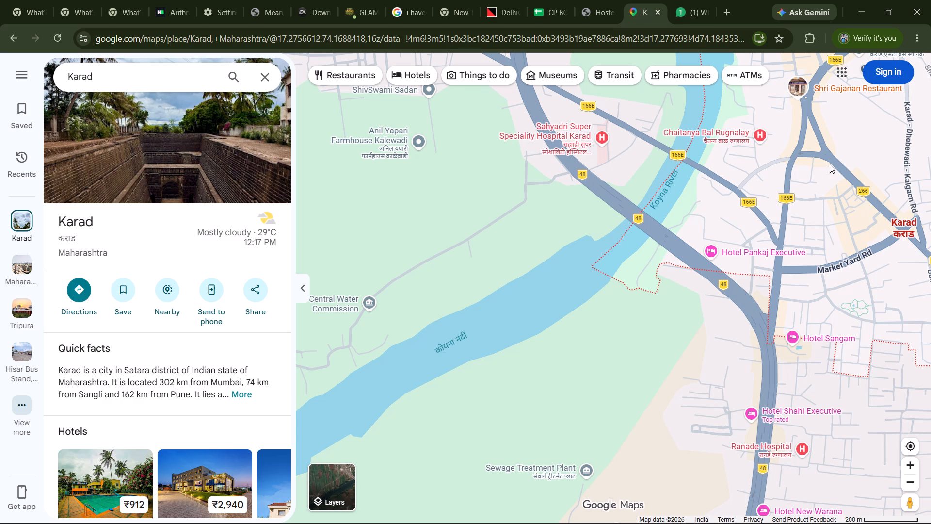
Examine the Karad map from Market Yard Rd and Bail Bazar Rd across Highway 48 to Karad - Dhebewadi Rd for localities and landmarks.
drag(830, 164, 766, 279)
drag(797, 249, 804, 170)
drag(808, 313, 732, 182)
drag(771, 229, 662, 223)
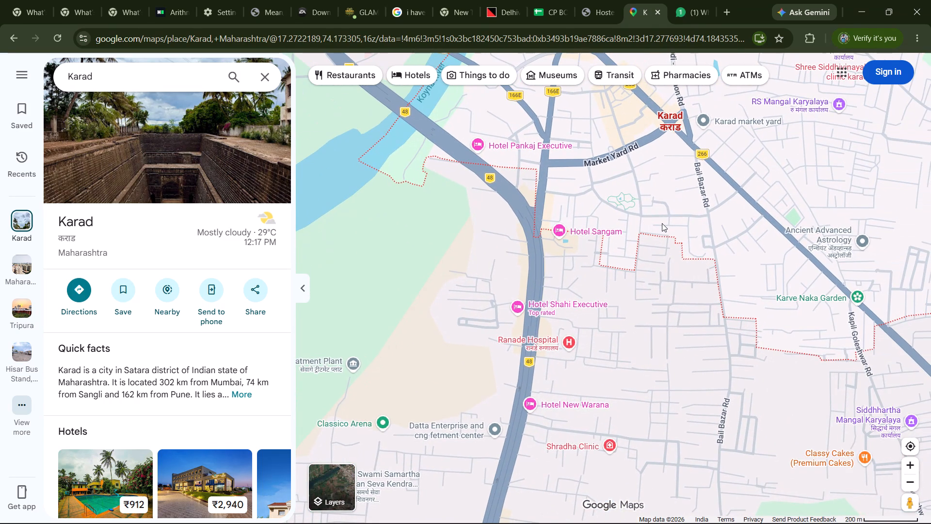
drag(670, 188, 609, 268)
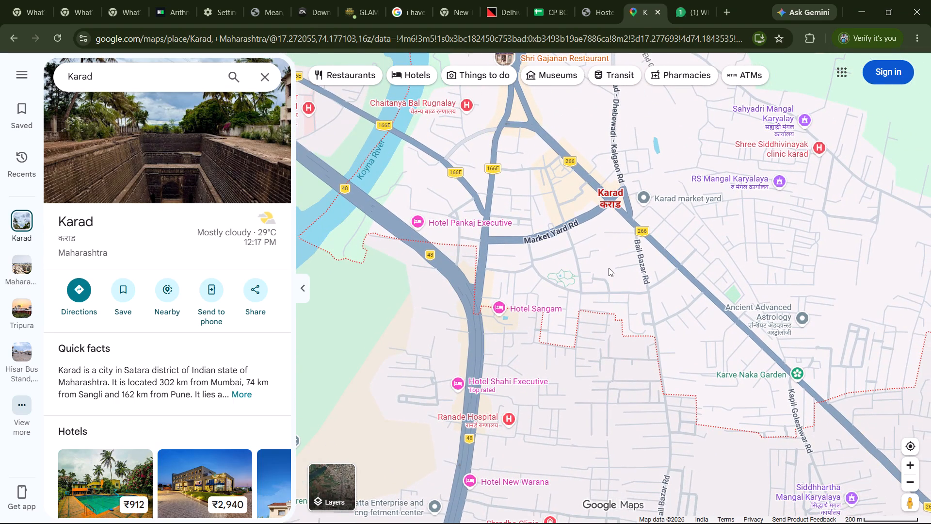
drag(603, 249, 625, 272)
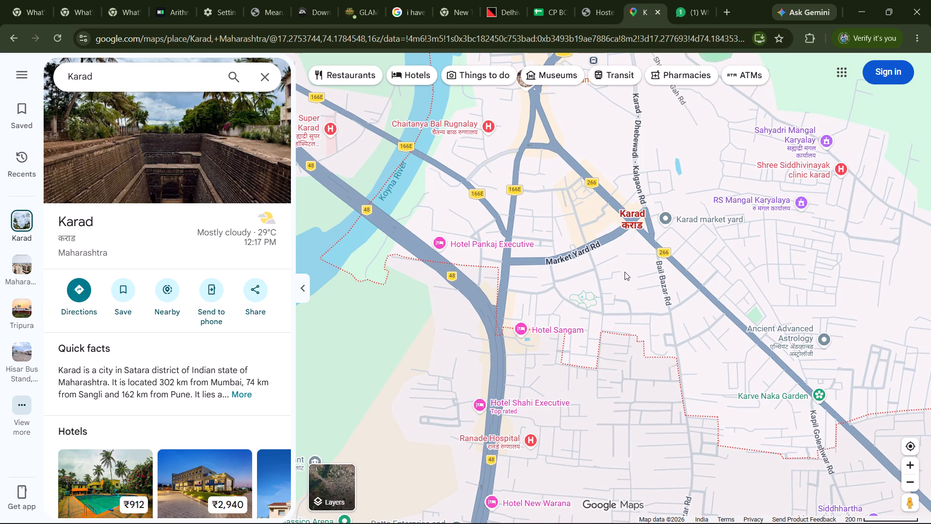
drag(435, 377, 544, 200)
drag(473, 391, 526, 368)
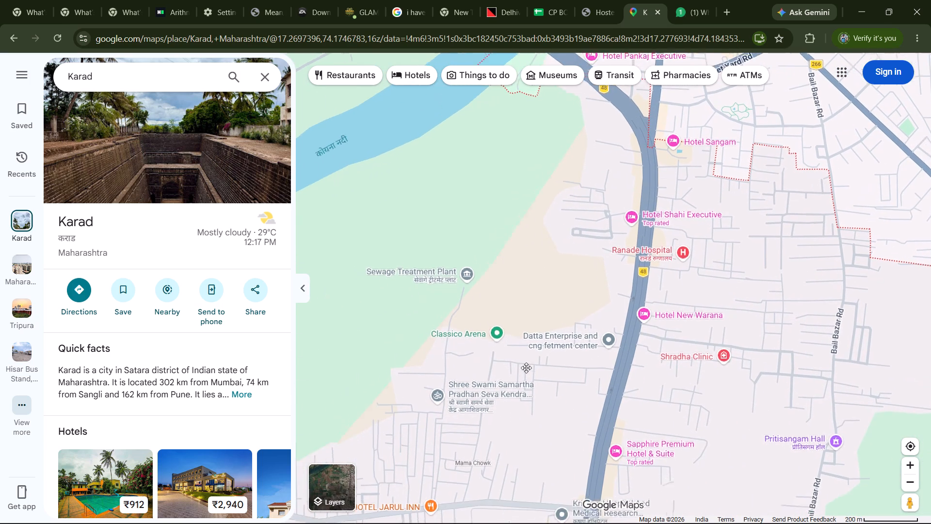
drag(526, 368, 553, 360)
drag(426, 434, 493, 309)
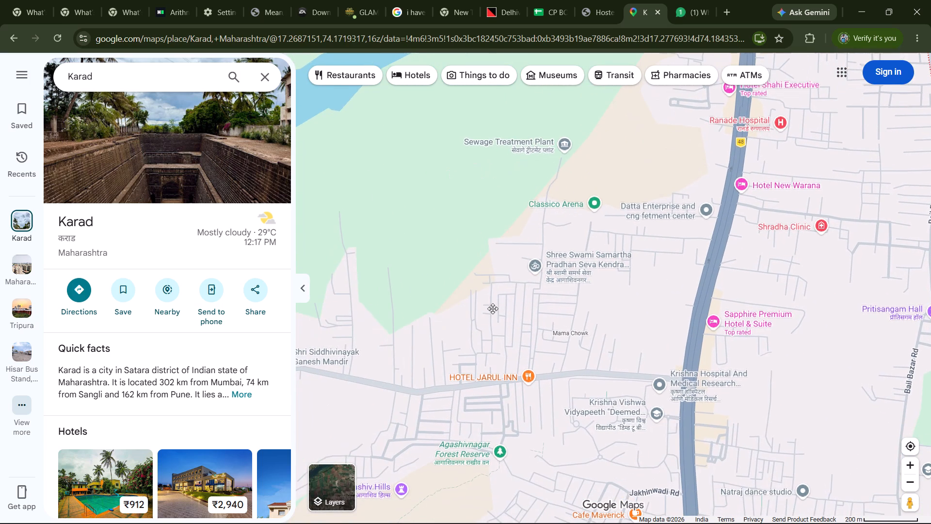
drag(493, 309, 493, 310)
drag(443, 329, 564, 270)
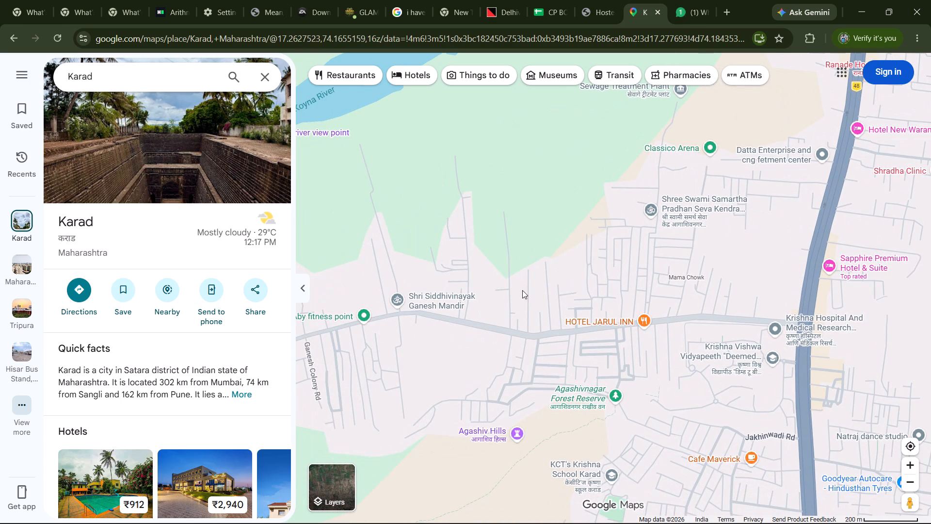
drag(522, 290, 646, 280)
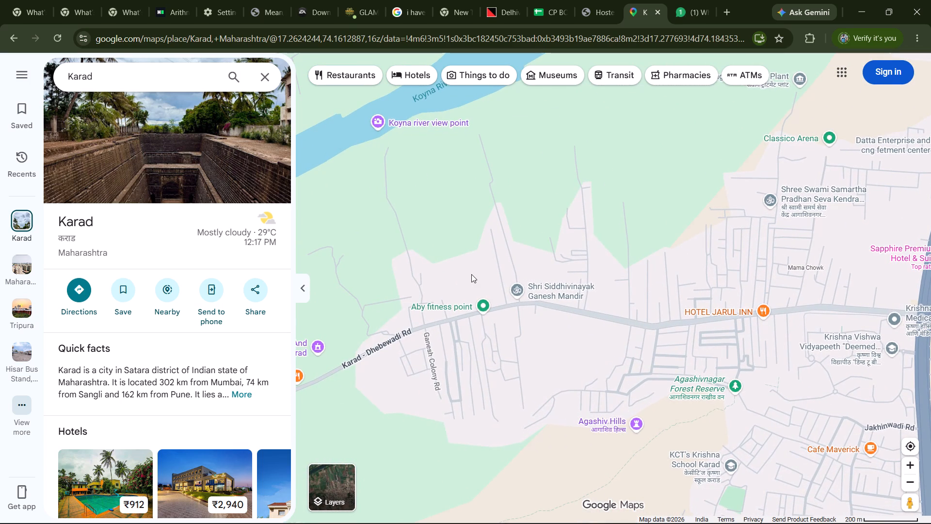
drag(471, 274, 388, 379)
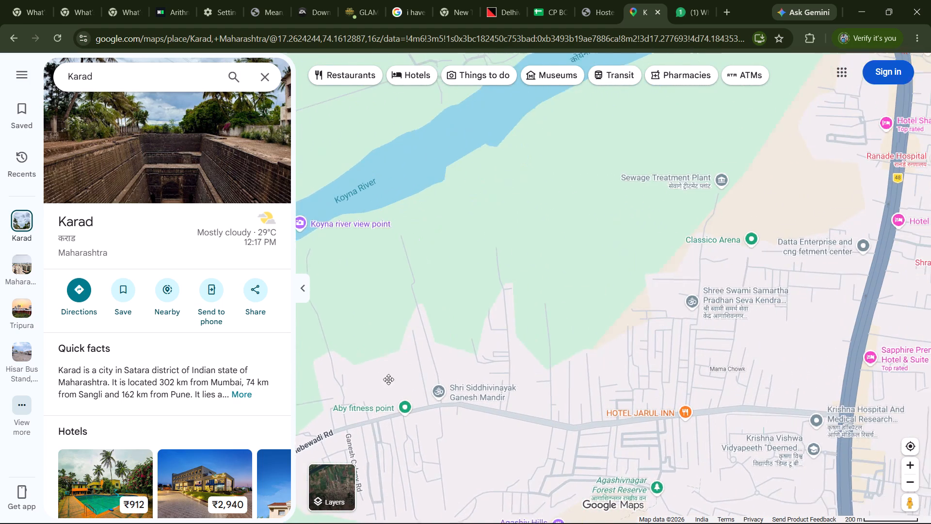
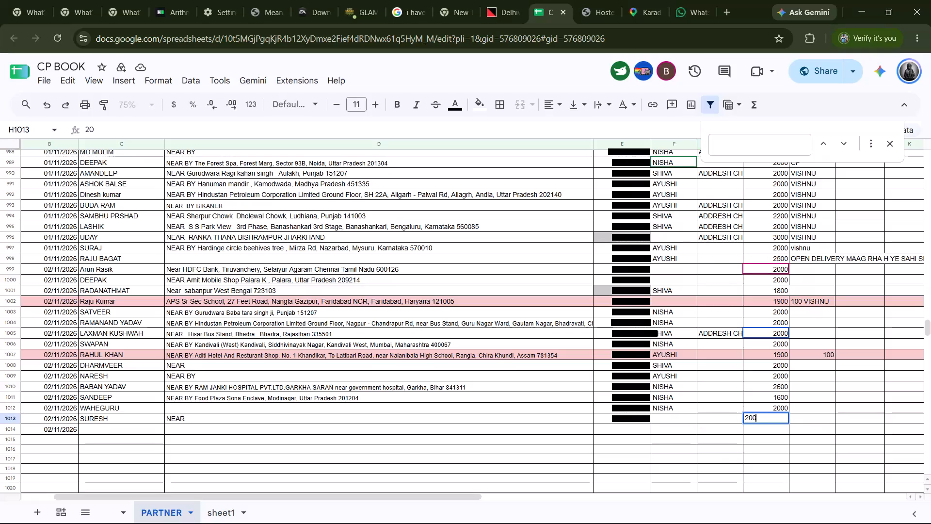
Complete the order entry in row 1013 with the amount 2000 in column H and SHIVA in column F.
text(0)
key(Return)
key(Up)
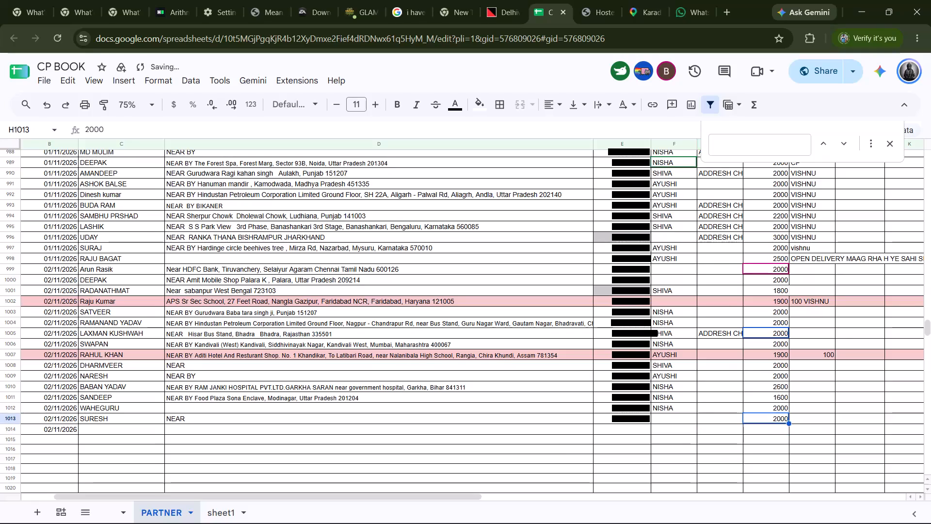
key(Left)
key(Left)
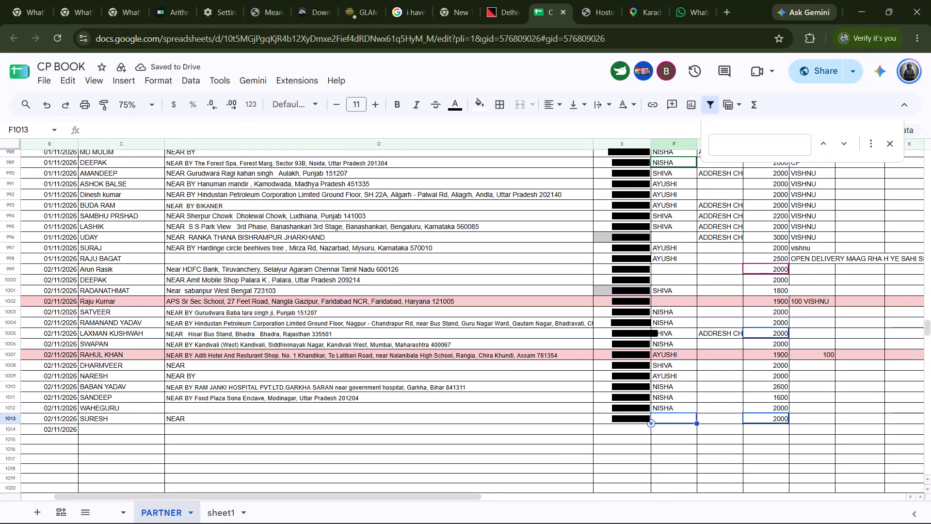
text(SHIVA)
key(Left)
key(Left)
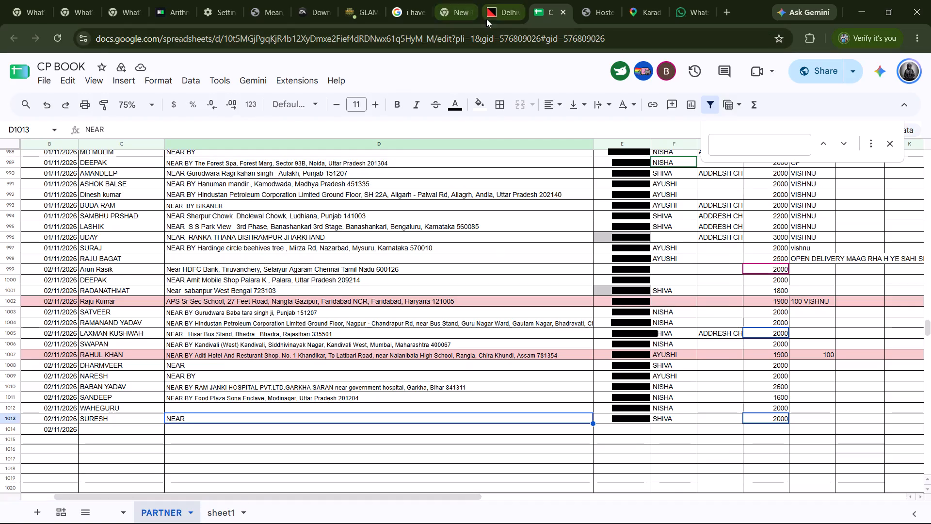
Switch to Delhivery's in-transit orders and filter them by the shipment status Out for delivery.
click(502, 12)
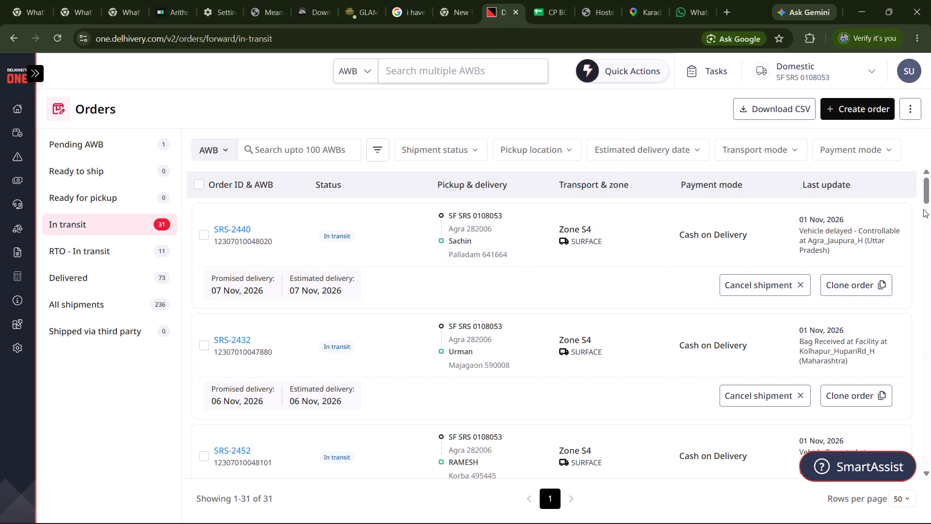
drag(930, 193, 930, 175)
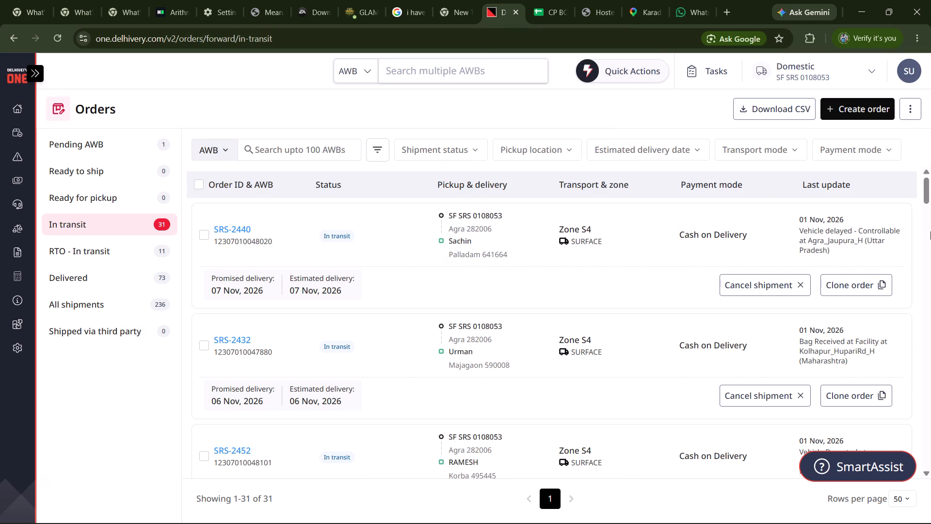
click(460, 145)
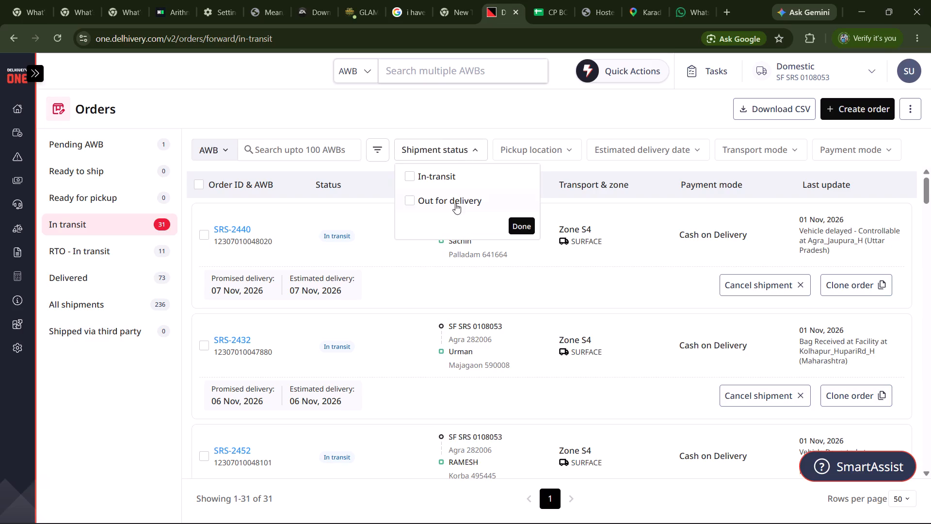
click(427, 199)
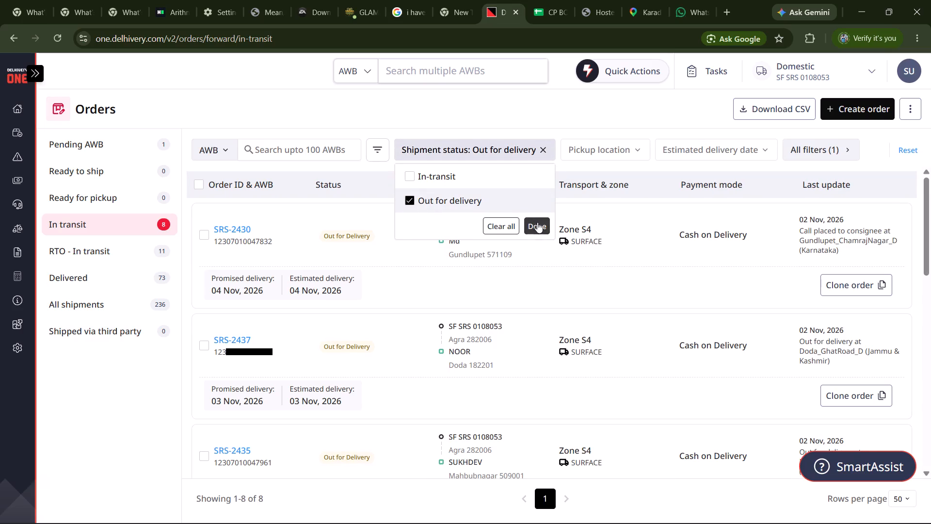
click(537, 224)
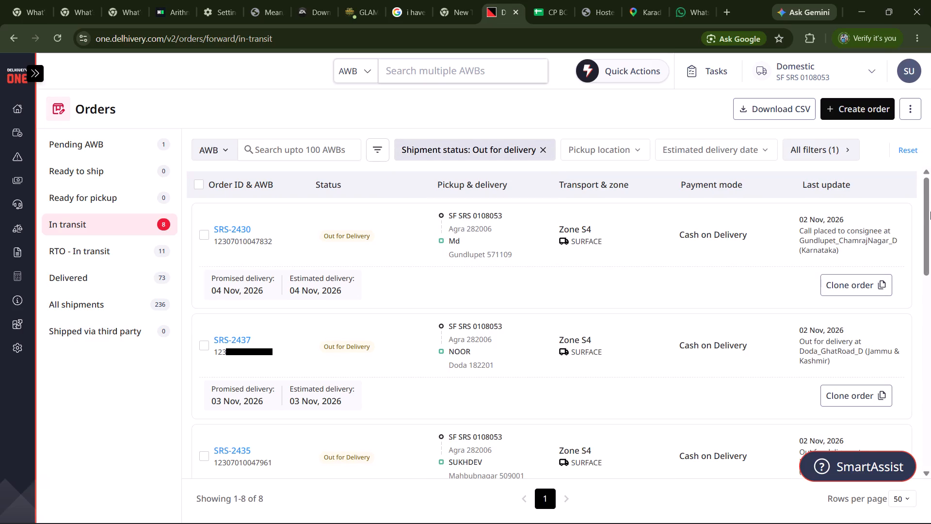
drag(930, 212, 930, 296)
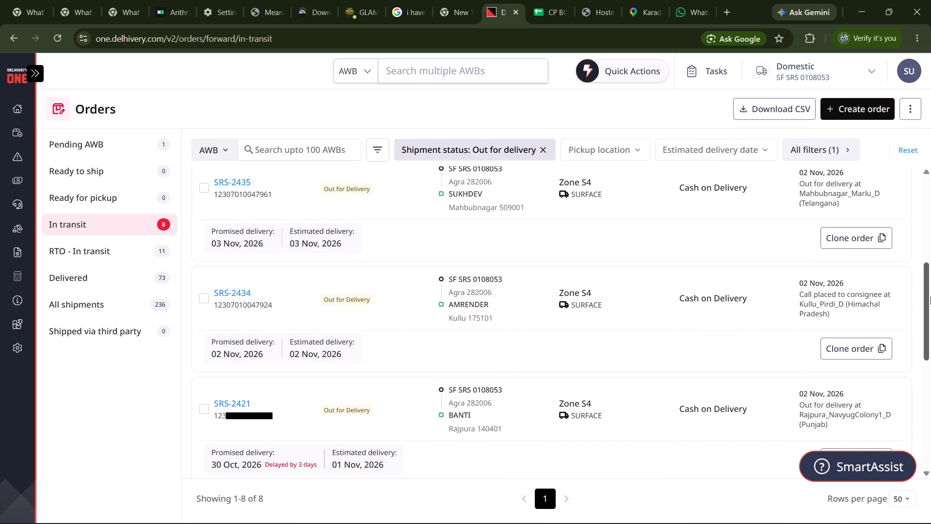
drag(929, 292, 930, 352)
drag(930, 352, 930, 365)
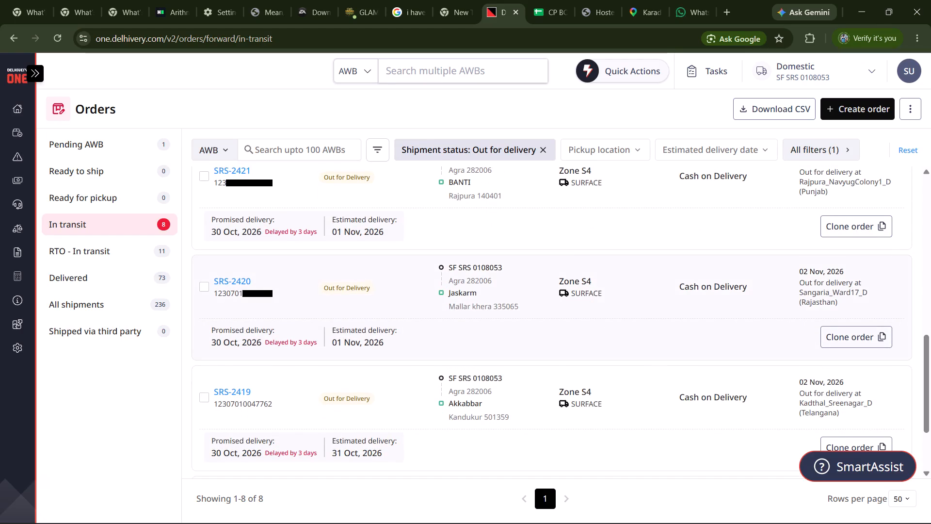
double_click(265, 291)
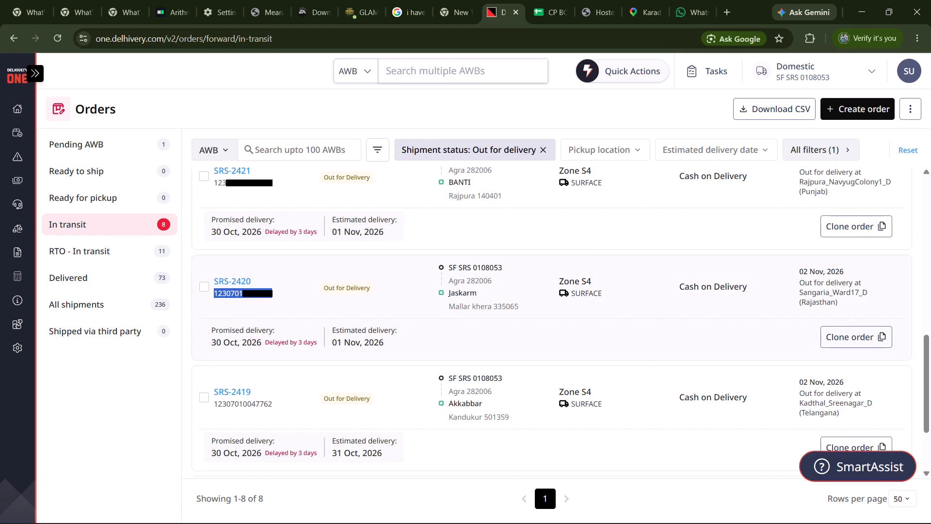
key(ctrl+c)
key(ctrl+c)
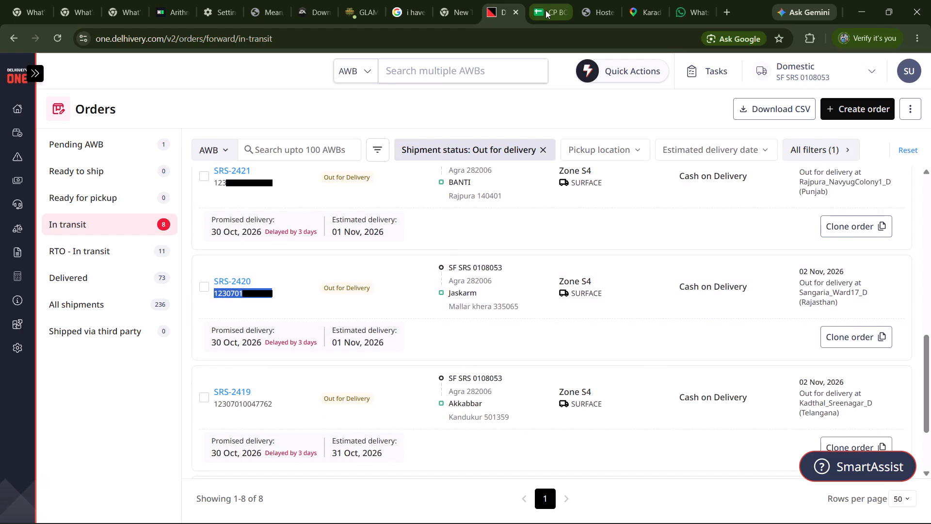
Switch to CP BOOK and search the sheet for the copied AWB number, removing the extra characters before it.
click(546, 10)
click(728, 143)
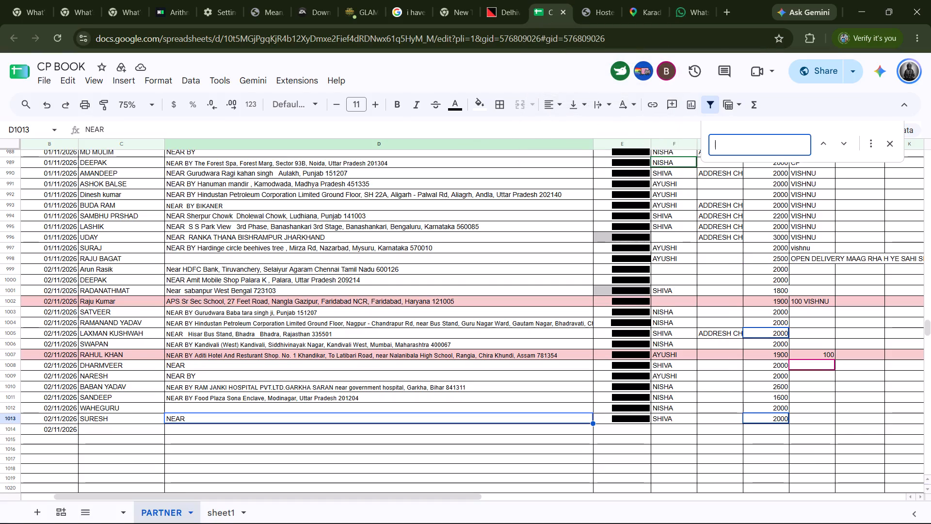
key(ctrl+v)
key(Left)
key(Left)
key(Left)
key(Left)
key(Left)
key(Left)
key(Left)
key(Left)
key(Left)
key(Left)
key(Left)
key(Left)
key(Left)
key(Left)
key(Left)
key(Left)
key(Left)
key(Right)
key(BackSpace)
key(BackSpace)
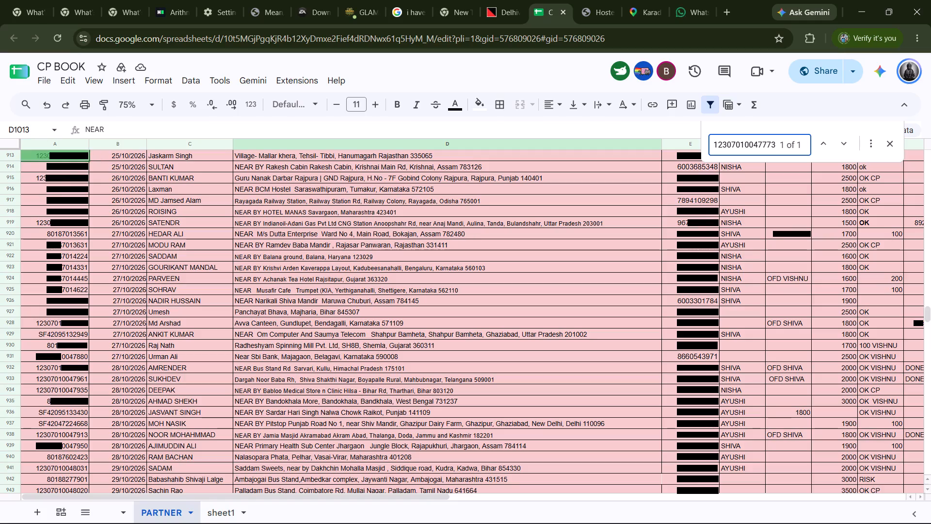
Enter the customer's alternate phone number in row 913, column J, beside the OK CP remark.
click(568, 159)
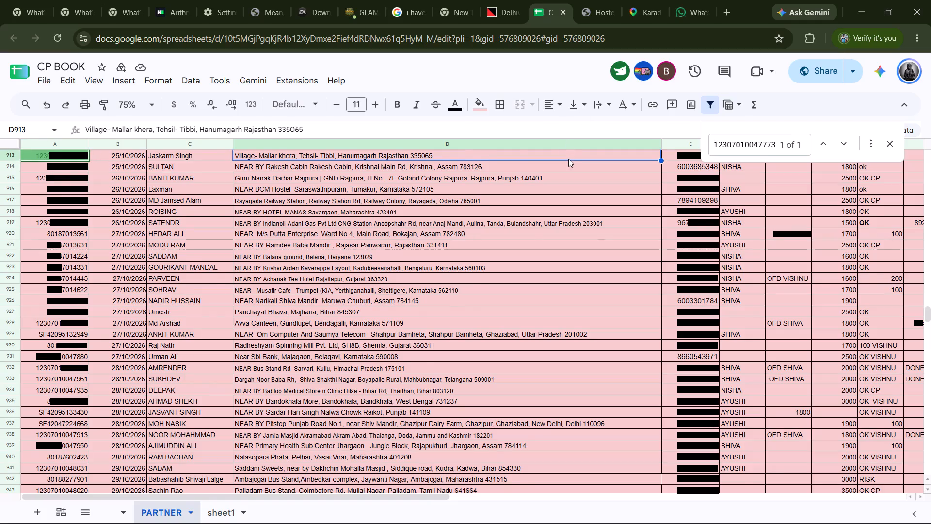
key(Up)
key(Down)
key(Left)
key(Right)
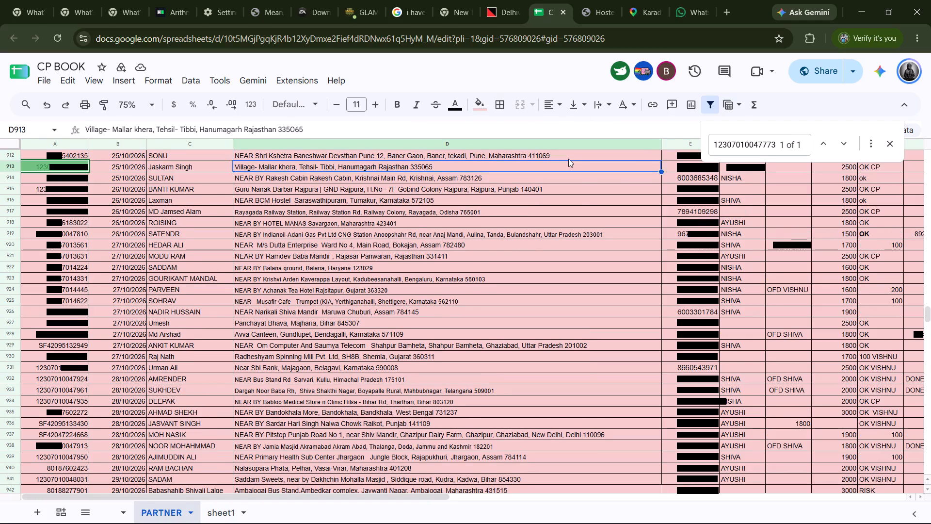
key(Right)
key(Right)
key(Right)
key(Right)
key(Right)
key(Right)
key(Right)
key(Left)
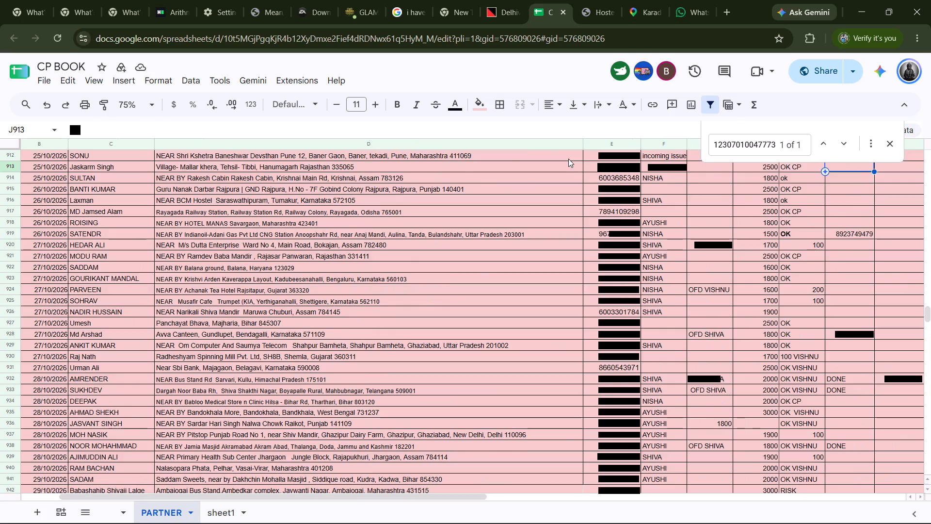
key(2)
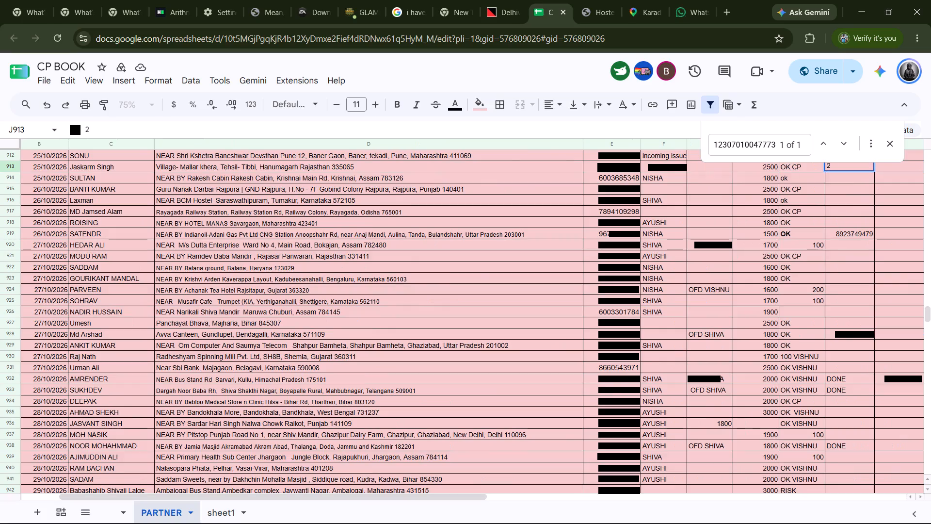
key(BackSpace)
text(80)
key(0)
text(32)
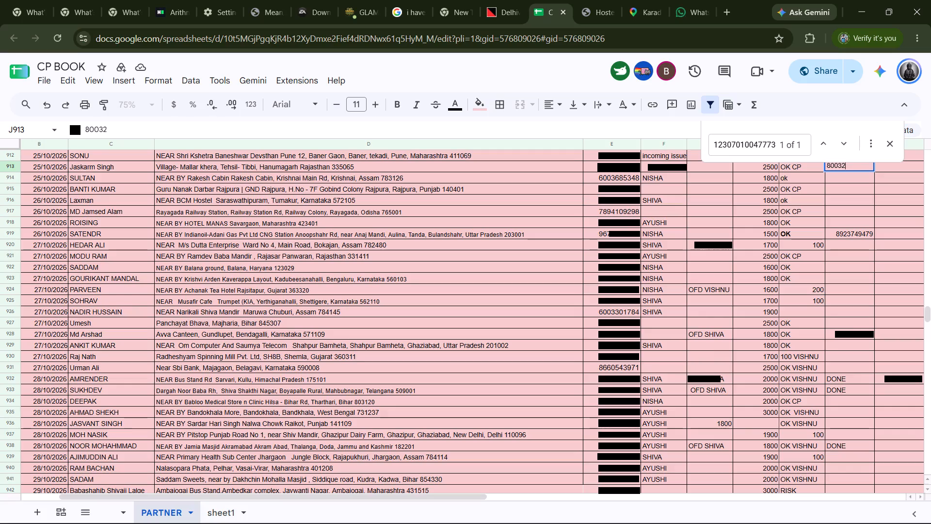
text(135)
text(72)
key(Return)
Examine the customer name, address and phone number in row 913.
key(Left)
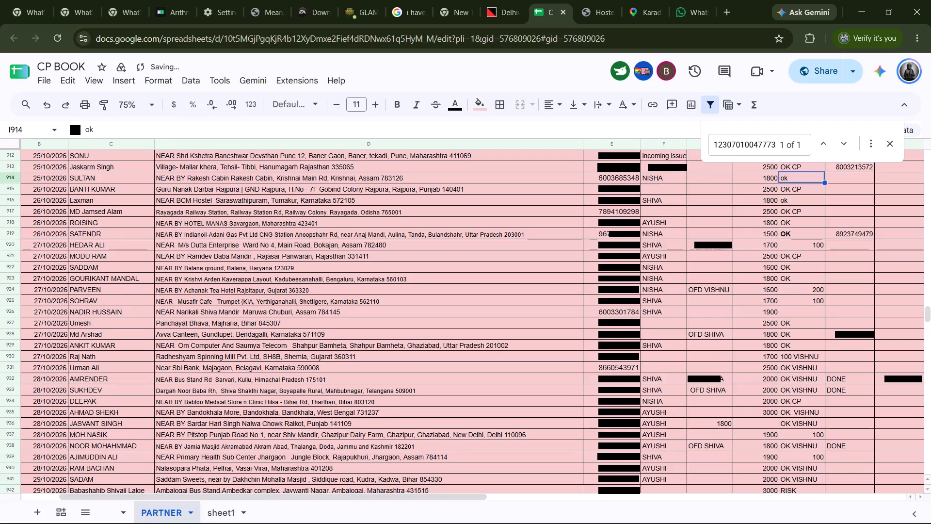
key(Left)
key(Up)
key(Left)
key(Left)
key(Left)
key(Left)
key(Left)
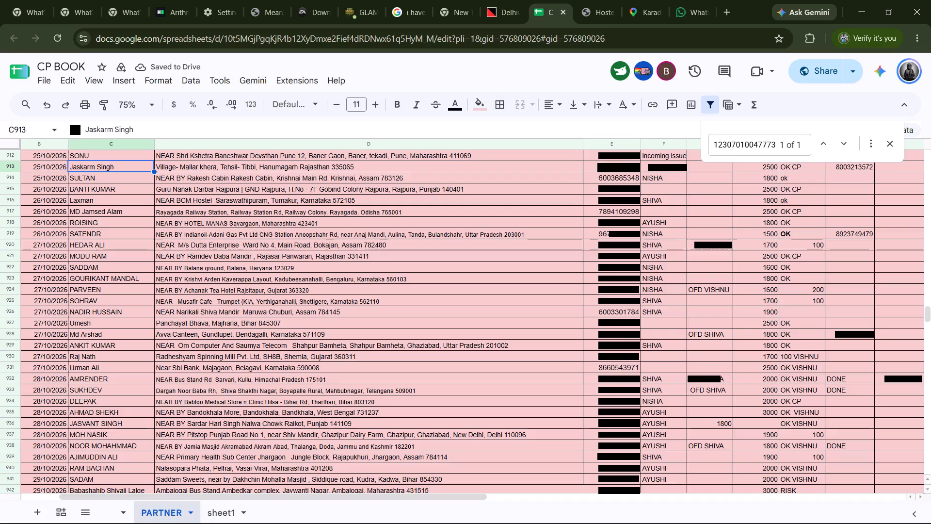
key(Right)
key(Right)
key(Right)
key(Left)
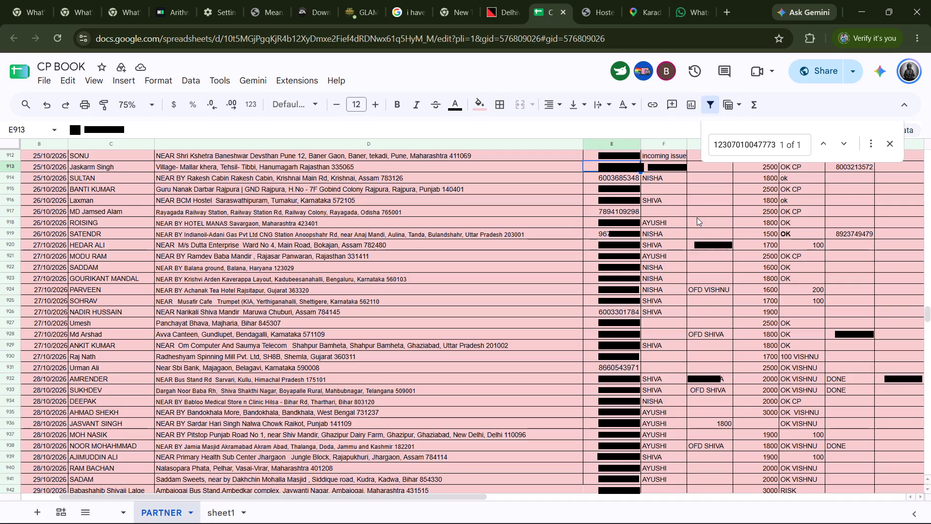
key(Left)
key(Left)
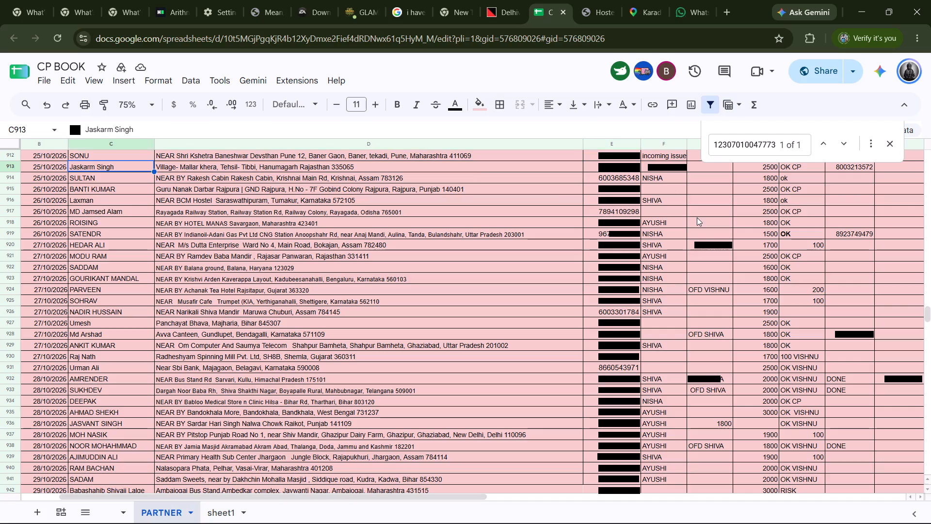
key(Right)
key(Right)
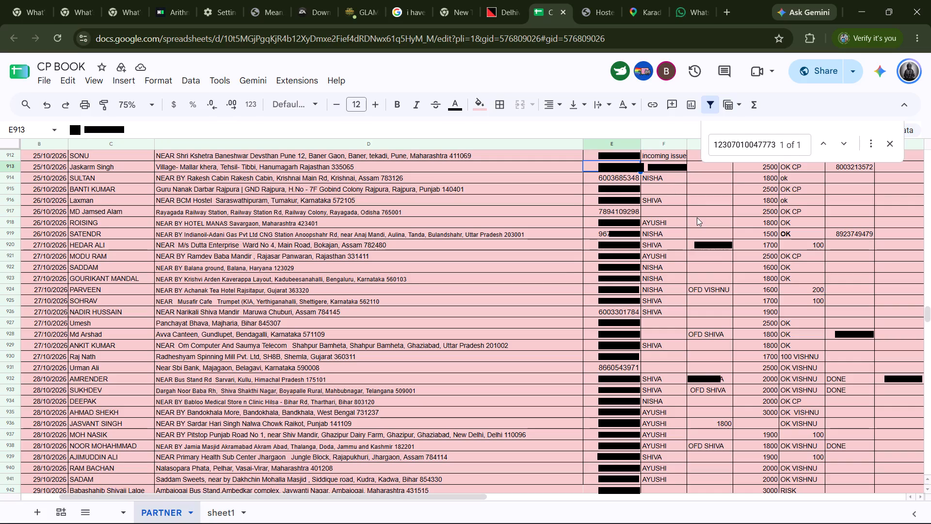
Return to the Delhivery orders and review the out-for-delivery shipments from the start of the list.
click(502, 5)
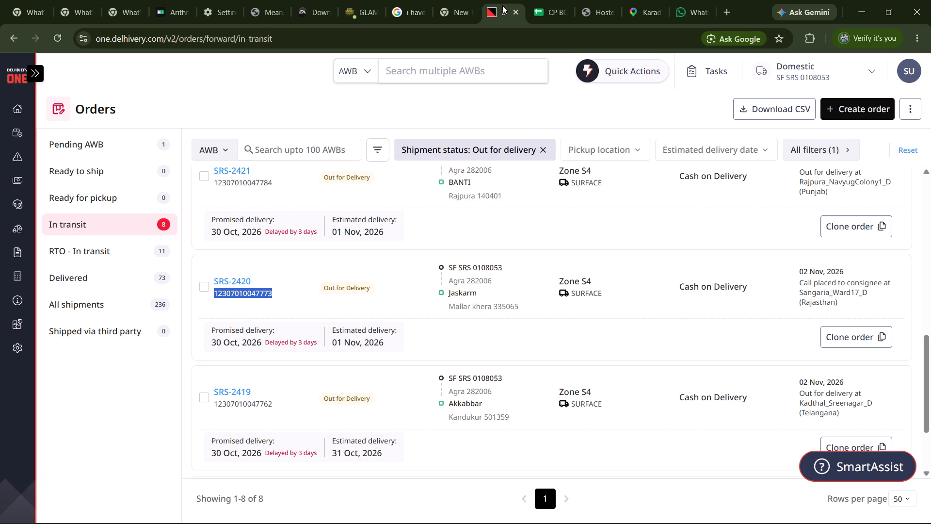
click(503, 99)
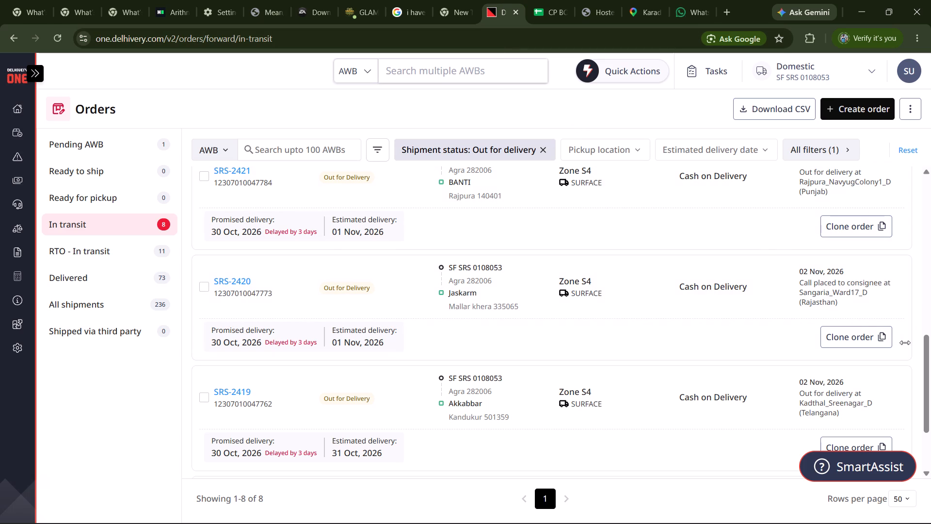
drag(930, 366, 930, 207)
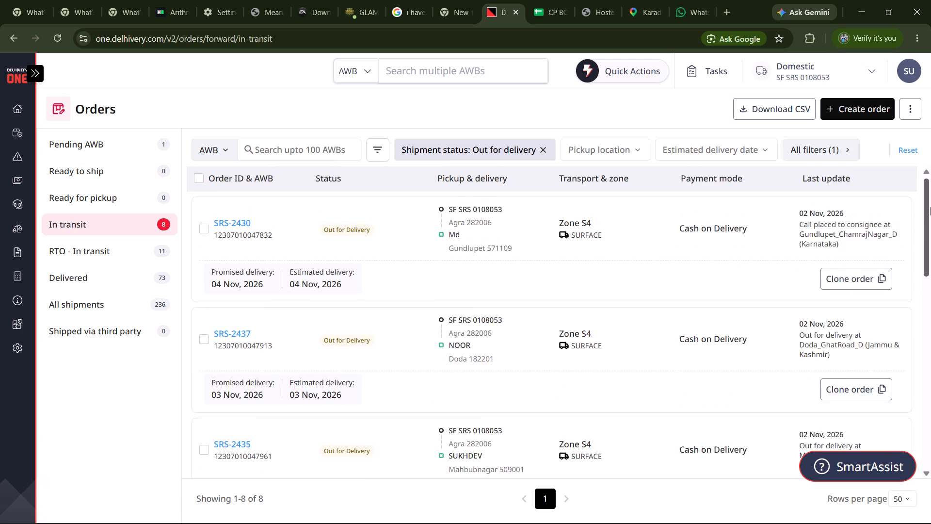
Review the out-for-delivery shipments further down the in-transit orders list.
click(928, 199)
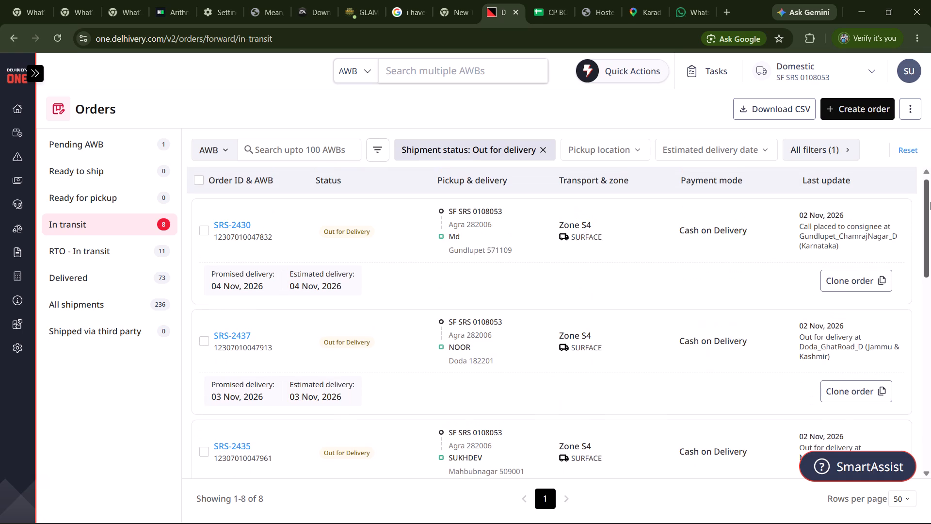
drag(930, 202, 930, 180)
drag(930, 180, 930, 219)
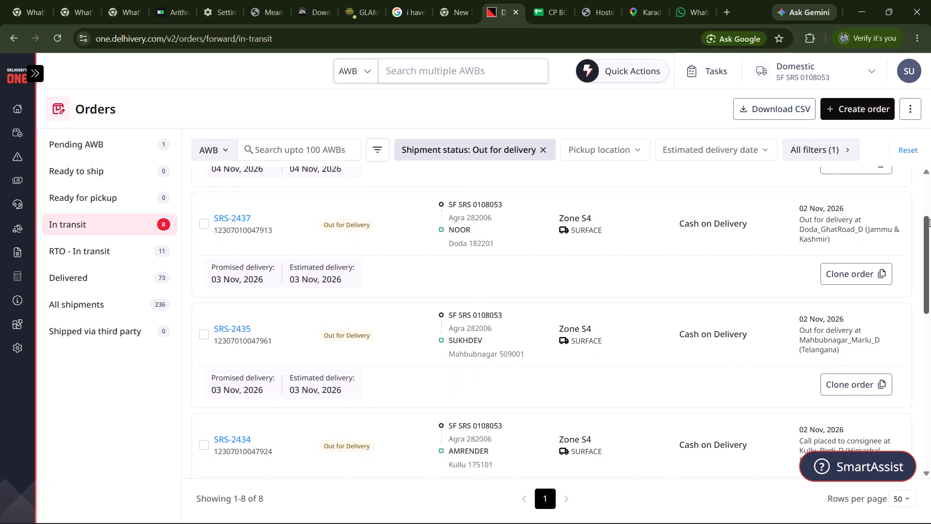
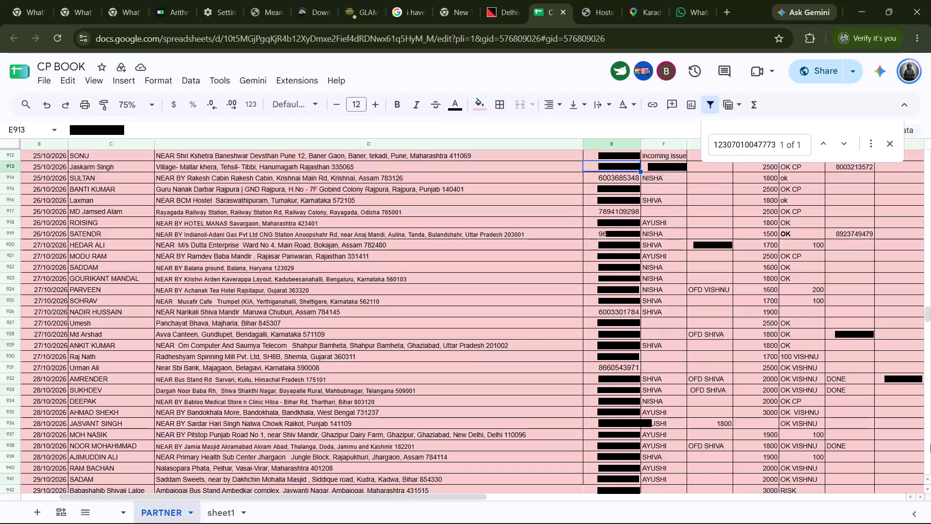
Select the empty phone number cell in column E of row 1014, the blank 02/11/2026 order row below SURESH.
triple_click(930, 446)
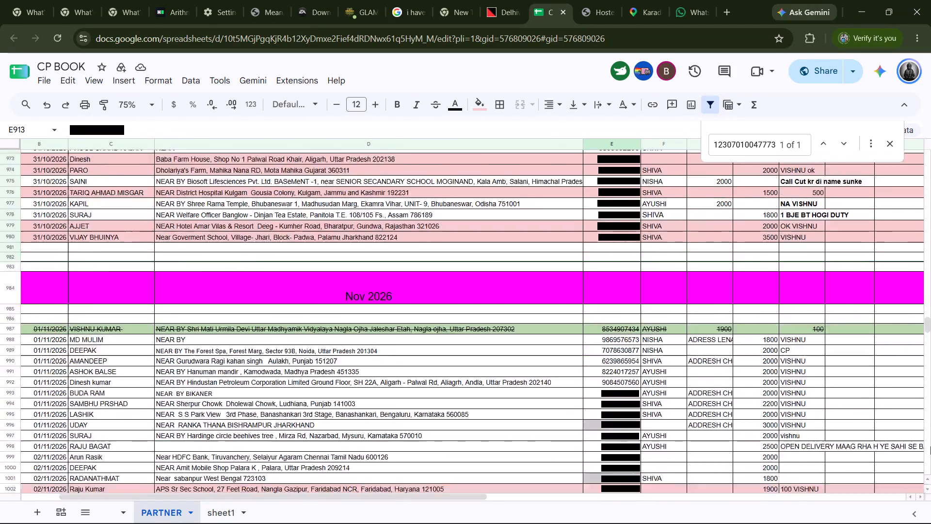
double_click(930, 446)
click(930, 311)
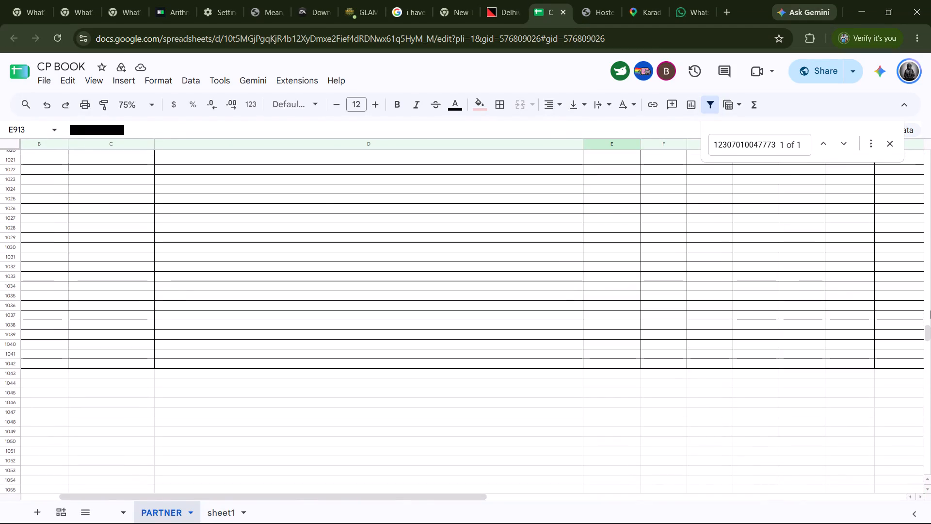
click(930, 311)
click(764, 393)
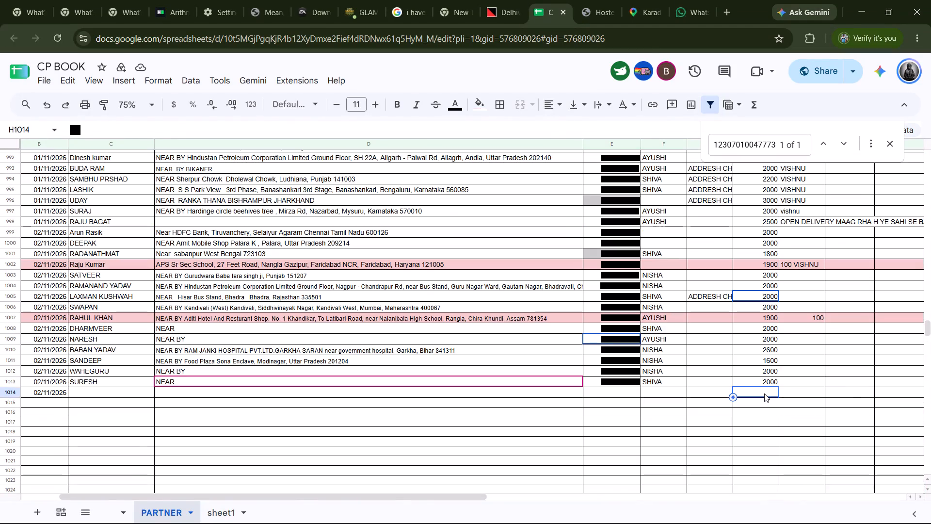
key(Left)
key(Left)
key(Left)
key(Left)
key(Left)
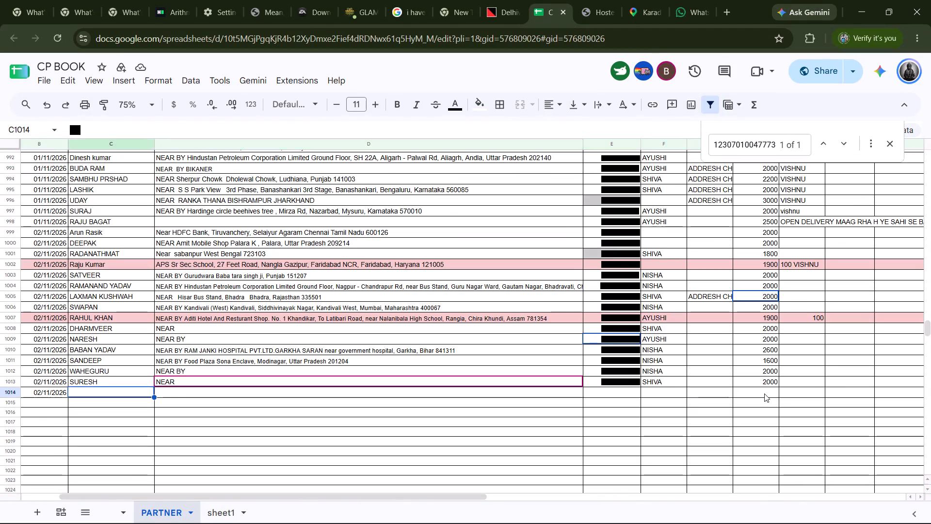
key(Right)
key(Right)
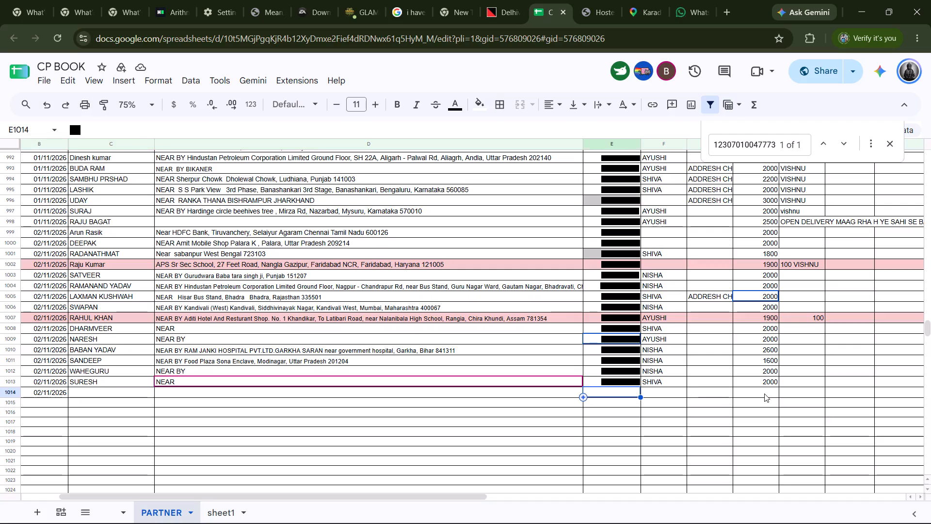
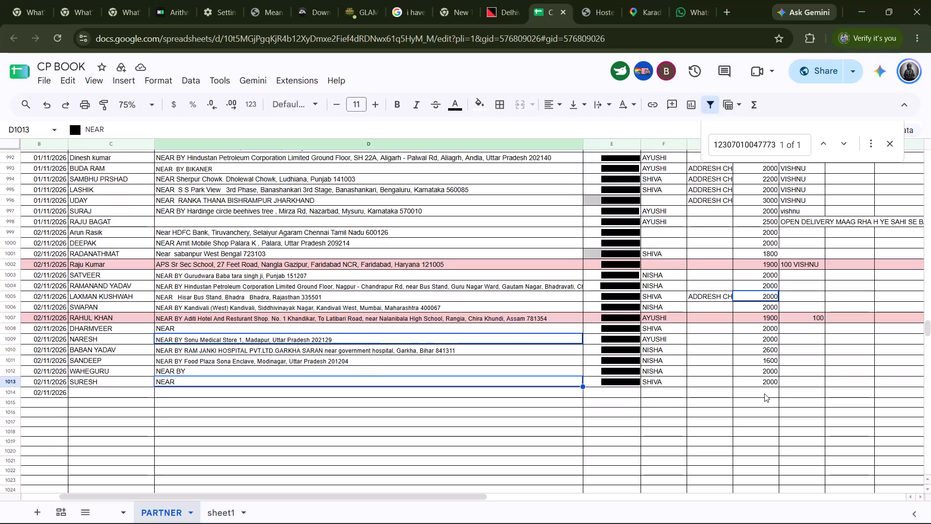
Review the November order rows from row 1013 back up to the Nov 2026 heading, checking the amount and remark columns.
key(Left)
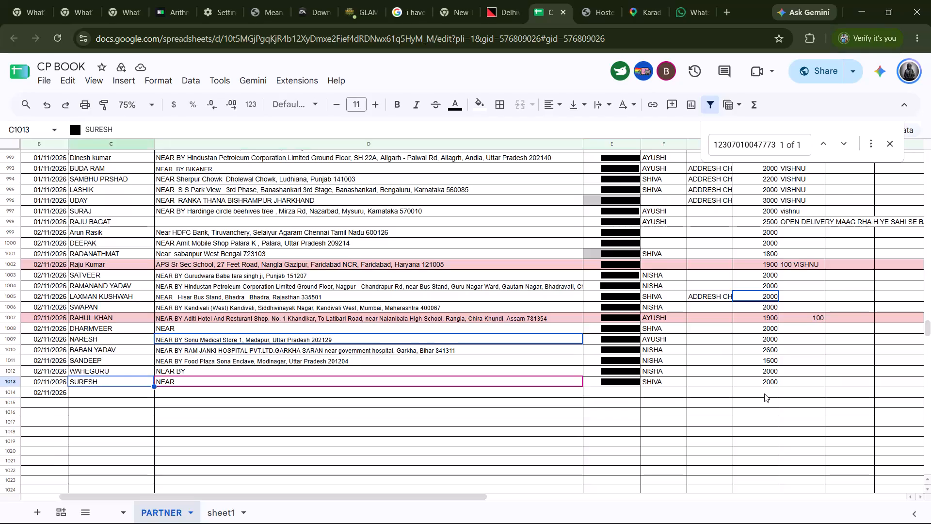
key(Right)
key(Right)
key(Right)
key(Right)
key(Up)
key(Up)
key(Up)
key(Up)
key(Up)
key(Up)
key(Up)
key(Up)
key(Up)
key(Up)
key(Up)
key(Up)
key(Up)
key(Up)
key(Up)
key(Up)
key(Up)
key(Up)
key(Up)
key(Up)
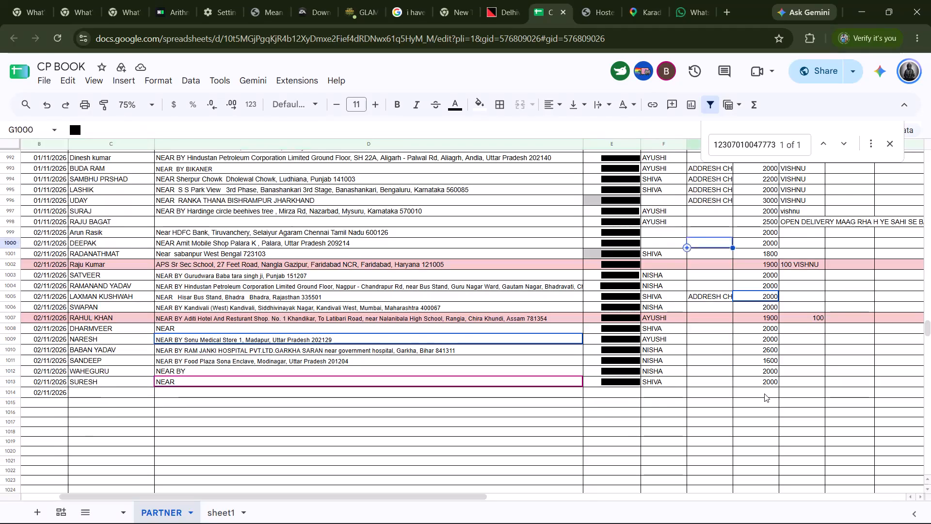
key(Up)
key(Up)
key(Up)
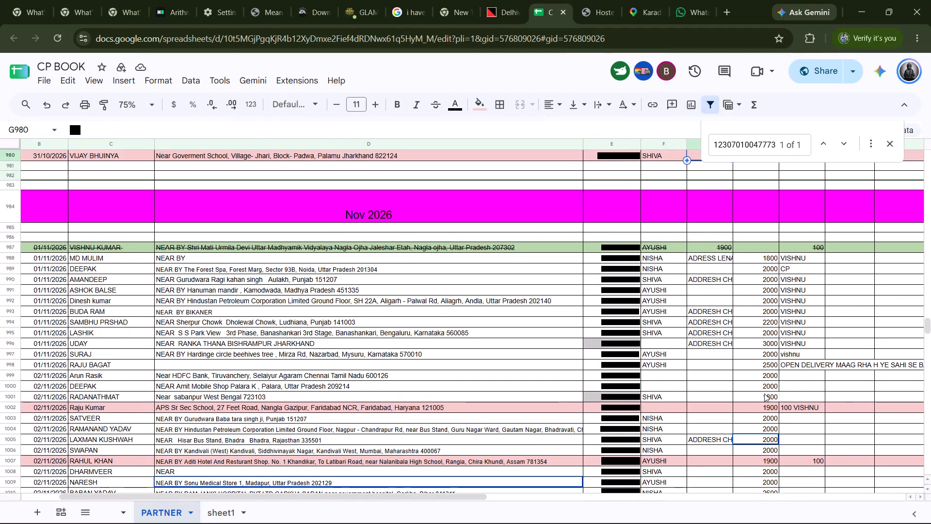
key(Down)
key(Down)
key(Down)
key(Down)
key(Down)
key(Right)
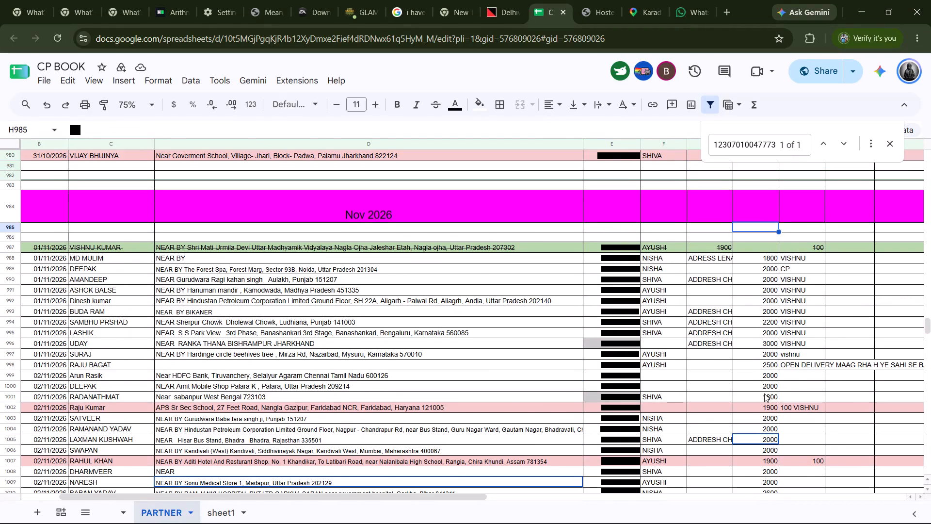
Look back through the late-October order rows above the Nov 2026 heading, up to row 964 in column H.
key(Up)
key(Up)
key(Up)
key(Up)
key(Up)
key(Up)
key(Up)
key(Up)
key(Up)
key(Up)
key(Up)
key(Up)
key(Up)
key(Up)
key(Up)
key(Up)
key(Up)
key(Up)
key(Up)
key(Up)
key(Up)
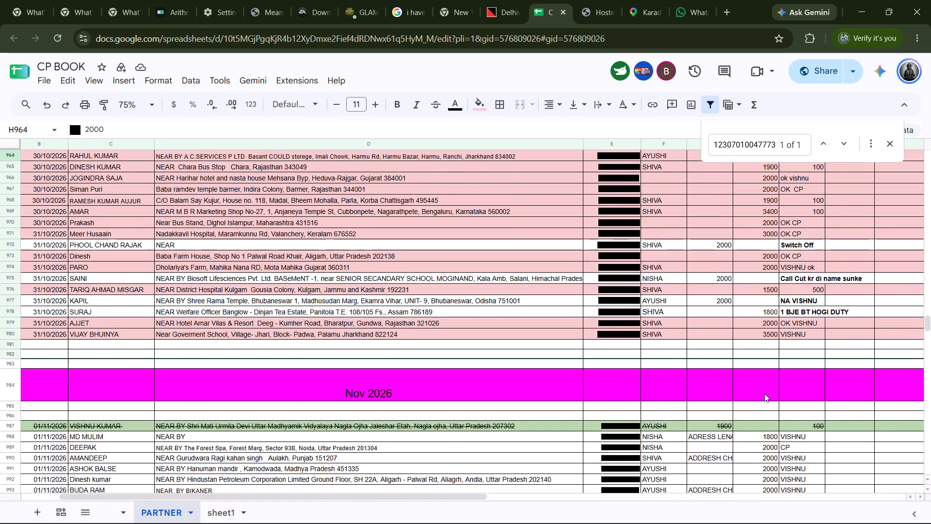
Examine the uncoloured 31/10/2026 order in row 972, checking its address, agent, amount and remark cells.
key(Down)
key(Down)
key(Down)
key(Down)
key(Down)
key(Down)
key(Down)
key(Down)
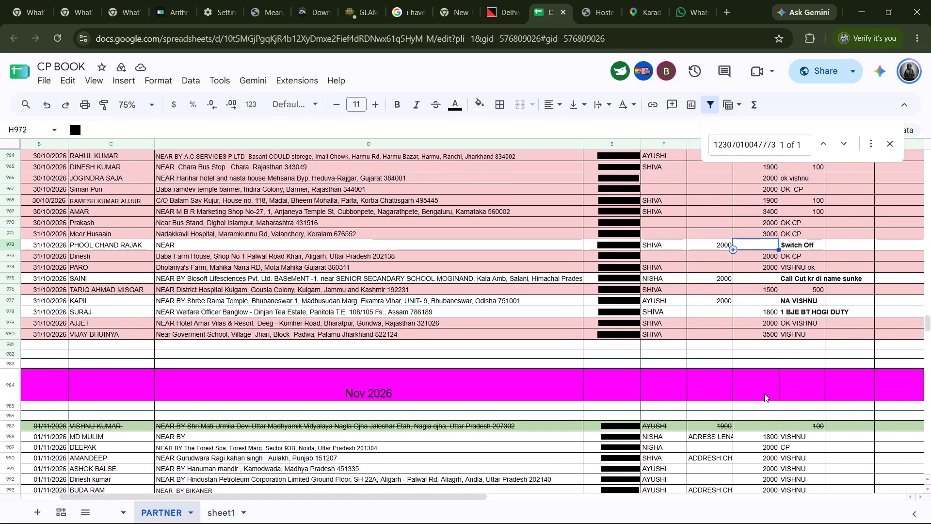
key(Left)
key(Left)
key(Left)
key(Left)
key(Right)
key(Right)
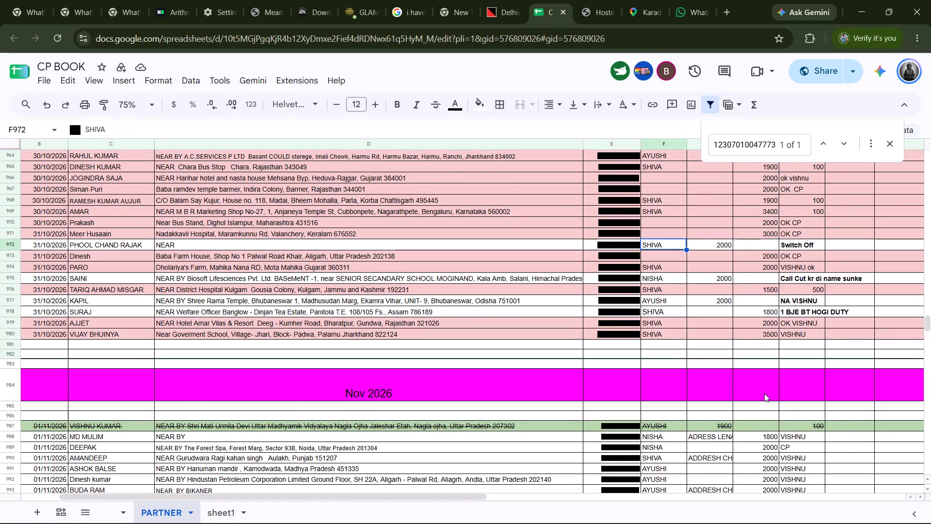
key(Right)
key(Right)
key(Right)
key(Right)
key(Left)
key(Left)
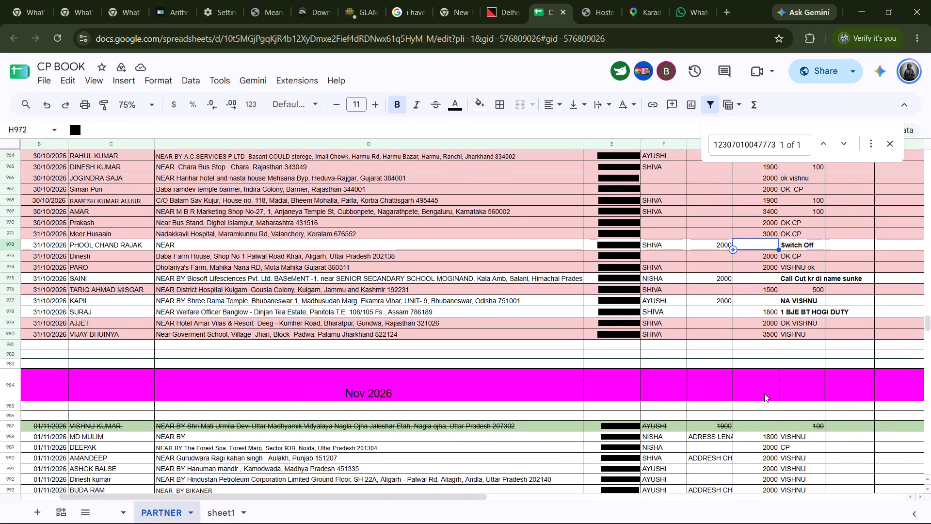
Examine the remaining uncoloured 31/10/2026 orders from row 975 to row 978, ending on the remark in I978.
key(Down)
key(Down)
key(Down)
key(Down)
key(Up)
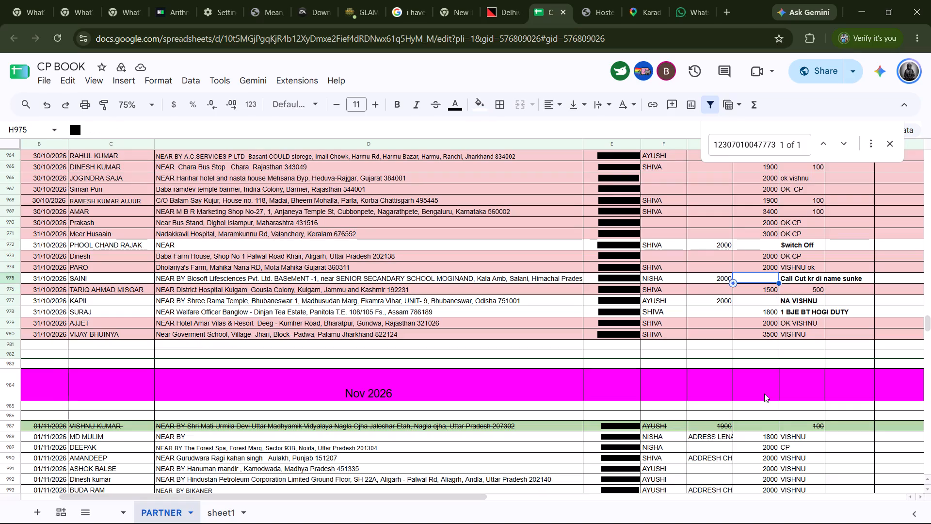
key(Down)
key(Down)
key(Down)
key(Down)
key(Up)
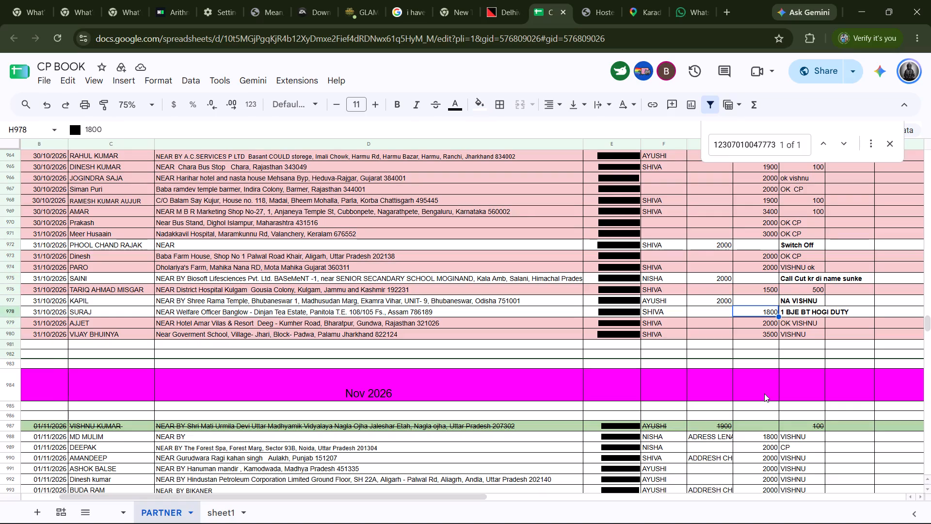
key(Right)
key(Right)
key(Right)
key(Left)
key(Left)
key(Left)
key(Right)
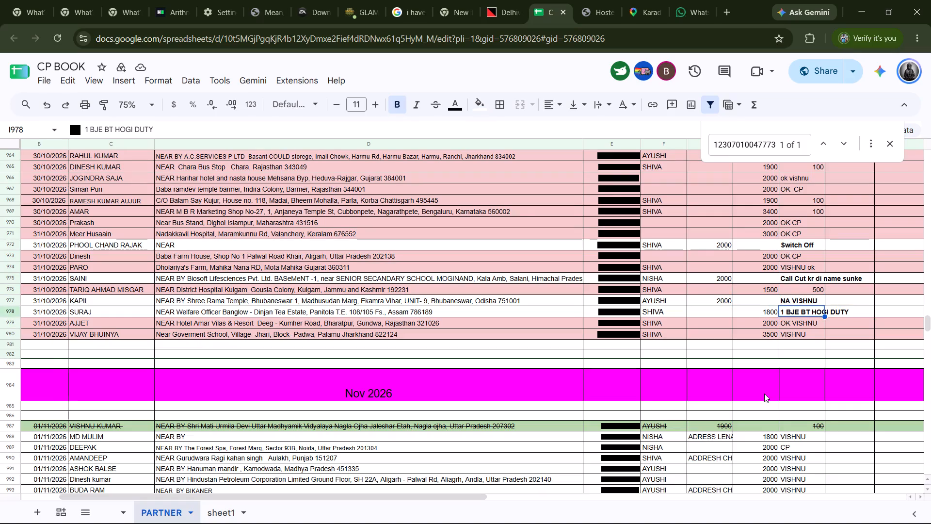
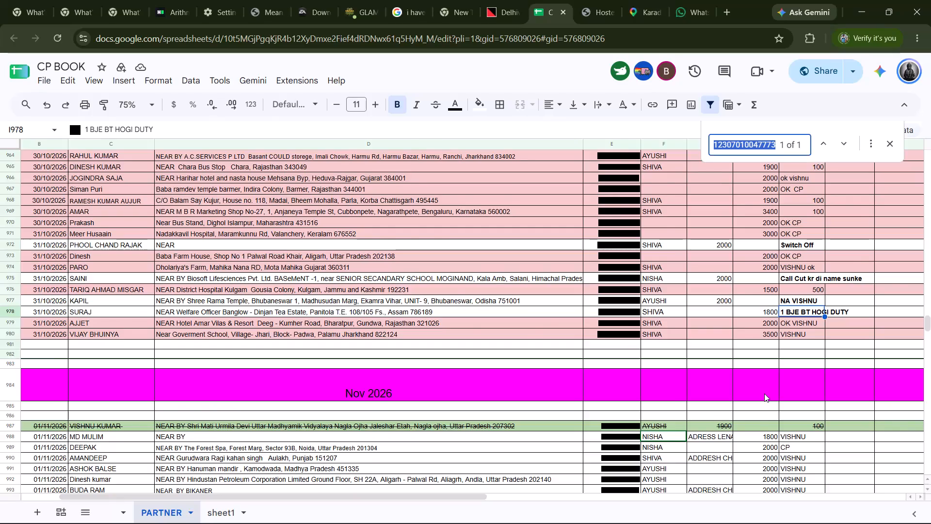
Find the order matching the AWB number already in the sheet search and select its date cell in row 913.
key(Return)
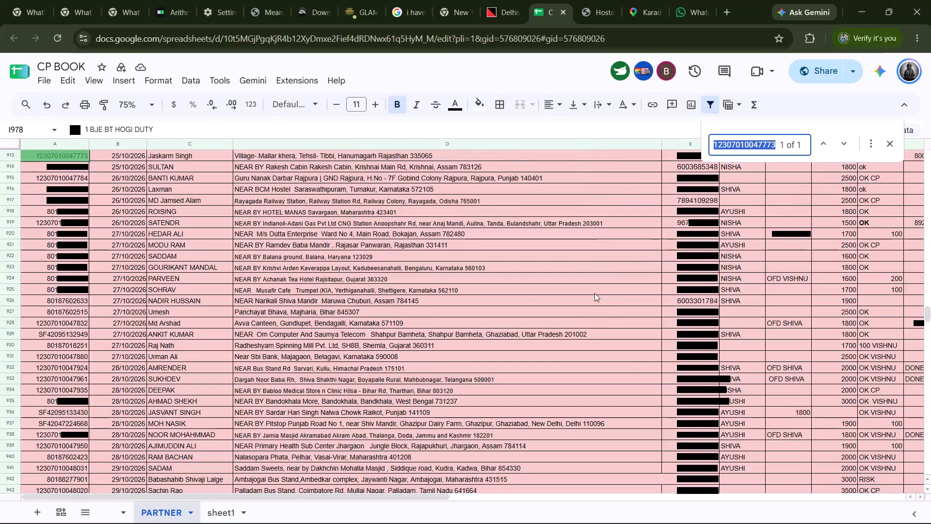
click(573, 154)
key(Up)
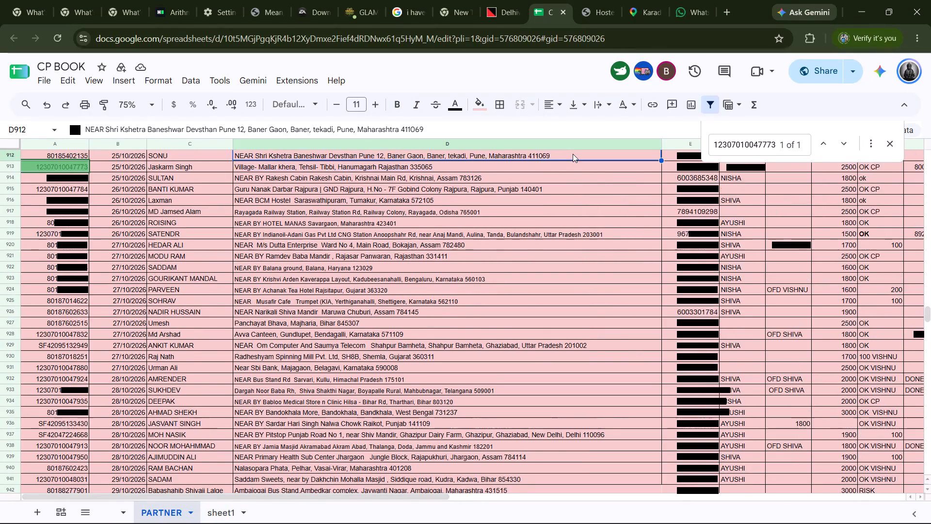
key(Up)
key(Down)
key(Down)
key(Left)
key(Left)
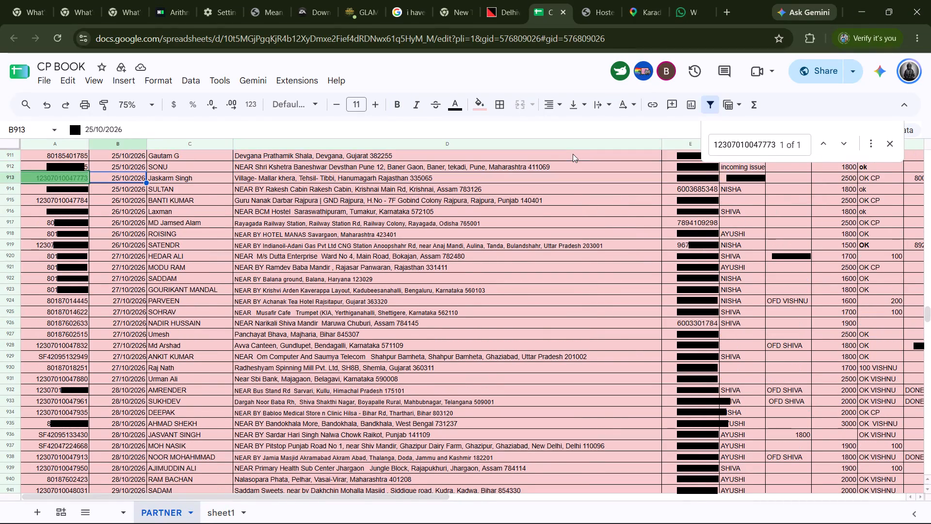
Examine the 25/10/2026 order in row 913 across its address, amount and remark cells to the number in J913.
key(Right)
key(Right)
key(Right)
key(Right)
key(Right)
key(Right)
key(Right)
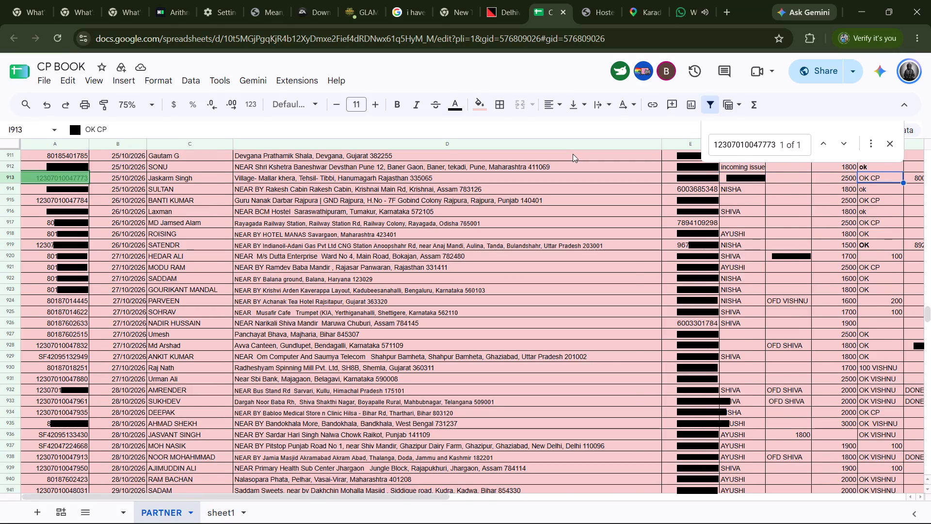
key(Right)
key(Right)
key(Left)
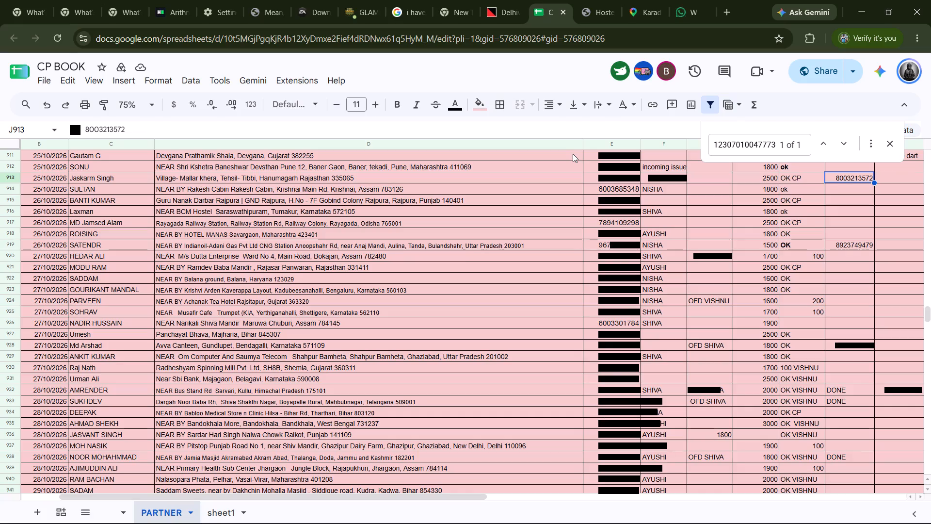
Recheck row 913's address, AWB number, amount and remark cells, ending on the entry in F913.
key(Left)
key(Left)
key(Left)
key(Left)
key(Left)
key(Left)
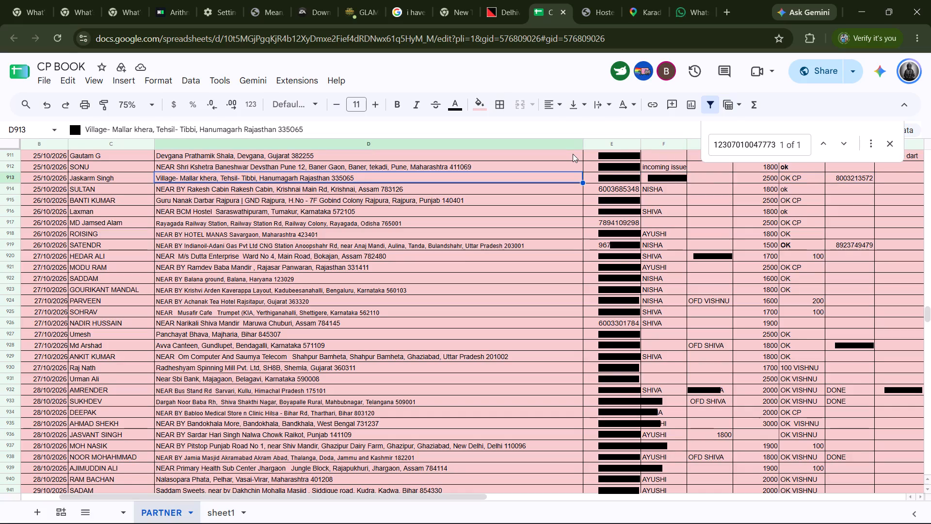
key(Left)
key(Left)
key(Left)
key(Right)
key(Right)
key(Right)
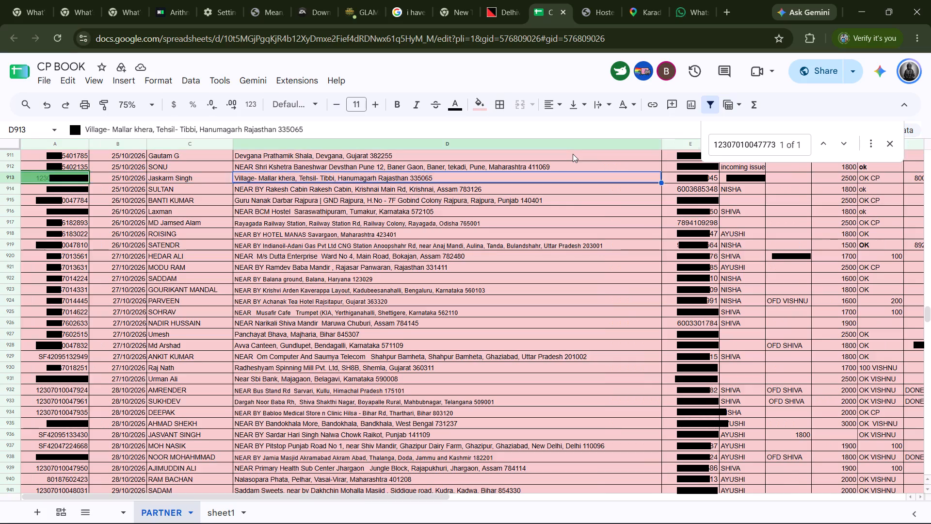
key(Right)
key(Right)
key(Right)
key(Right)
key(Right)
key(Right)
key(Right)
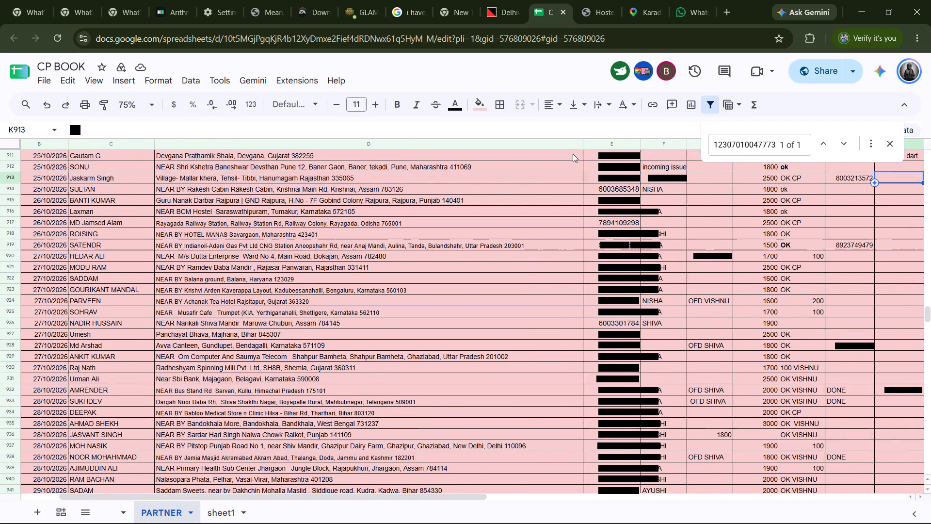
key(Left)
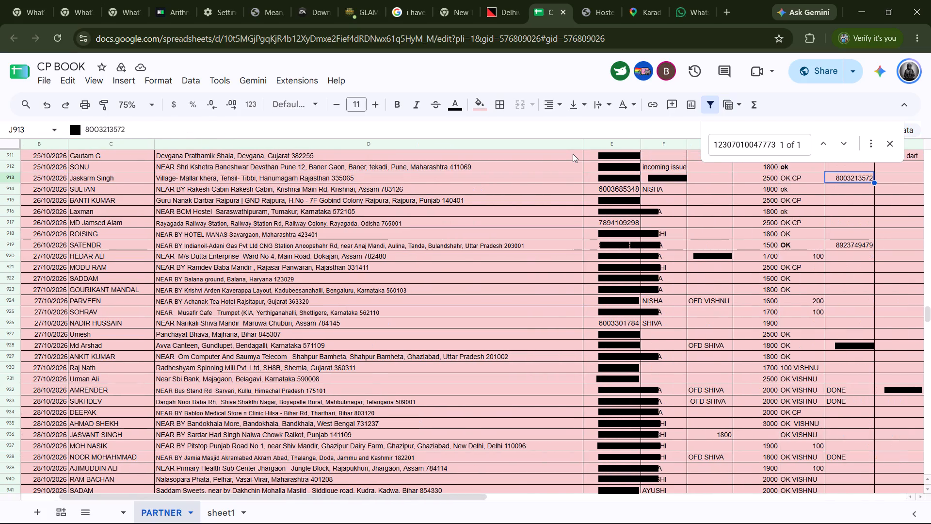
key(Left)
key(Left)
key(Left)
key(Left)
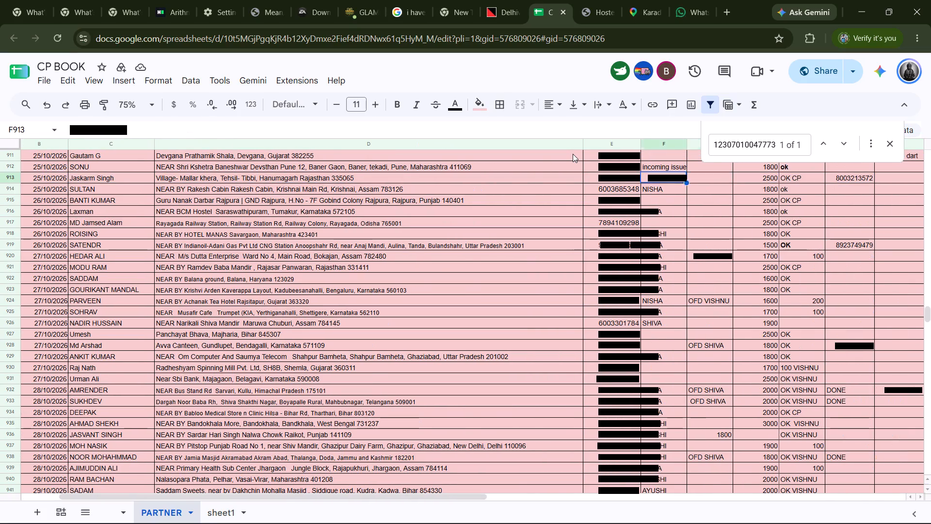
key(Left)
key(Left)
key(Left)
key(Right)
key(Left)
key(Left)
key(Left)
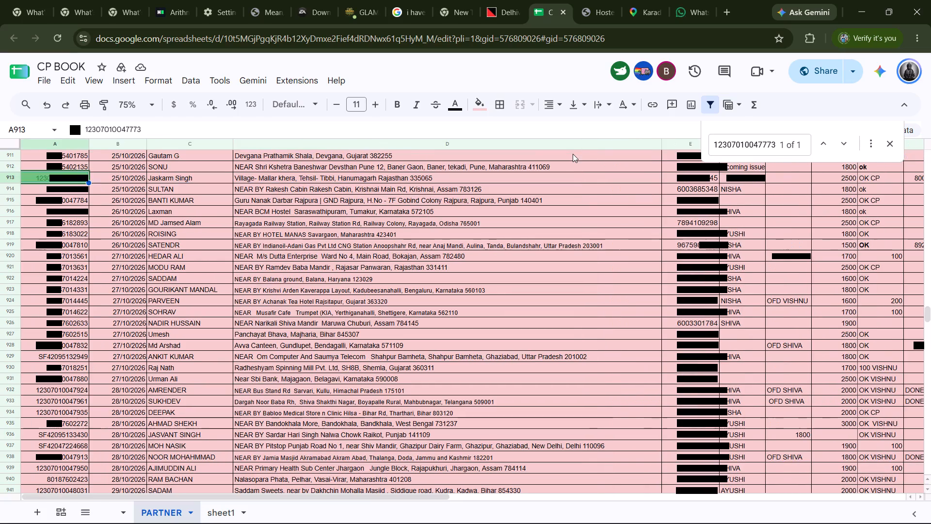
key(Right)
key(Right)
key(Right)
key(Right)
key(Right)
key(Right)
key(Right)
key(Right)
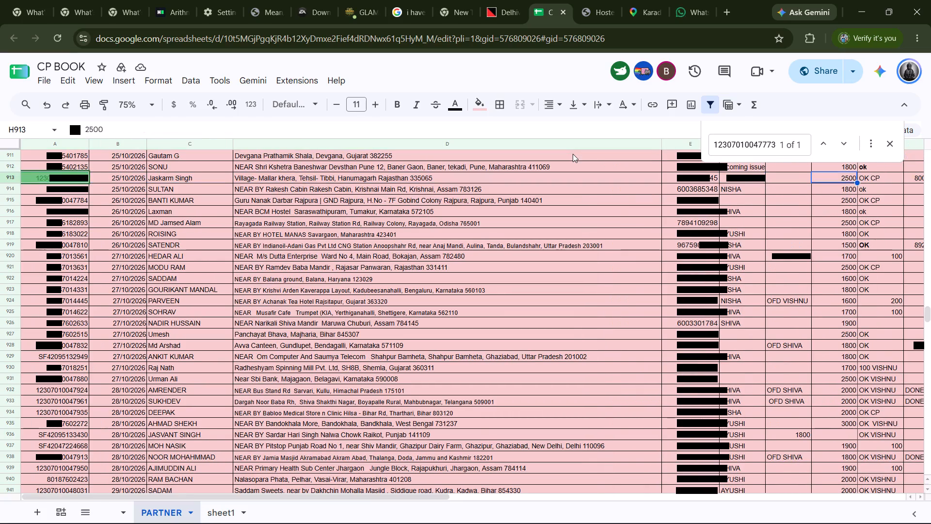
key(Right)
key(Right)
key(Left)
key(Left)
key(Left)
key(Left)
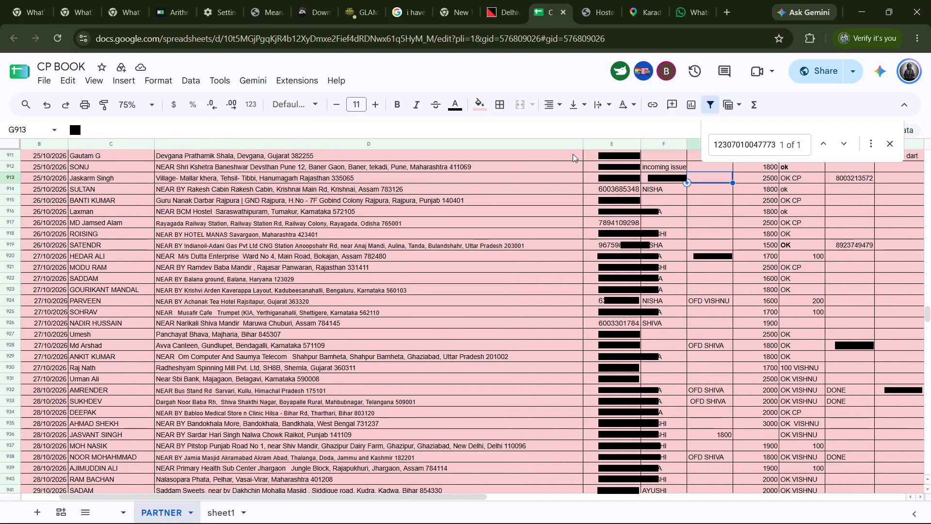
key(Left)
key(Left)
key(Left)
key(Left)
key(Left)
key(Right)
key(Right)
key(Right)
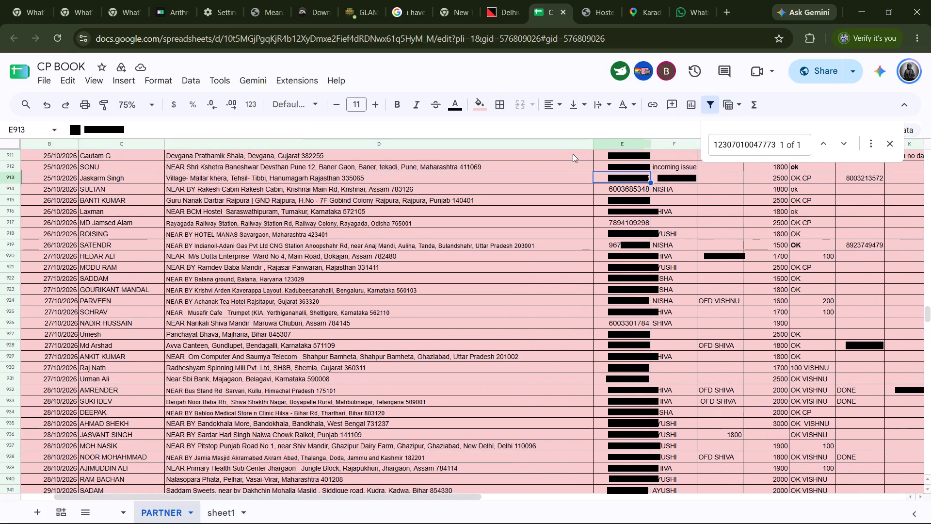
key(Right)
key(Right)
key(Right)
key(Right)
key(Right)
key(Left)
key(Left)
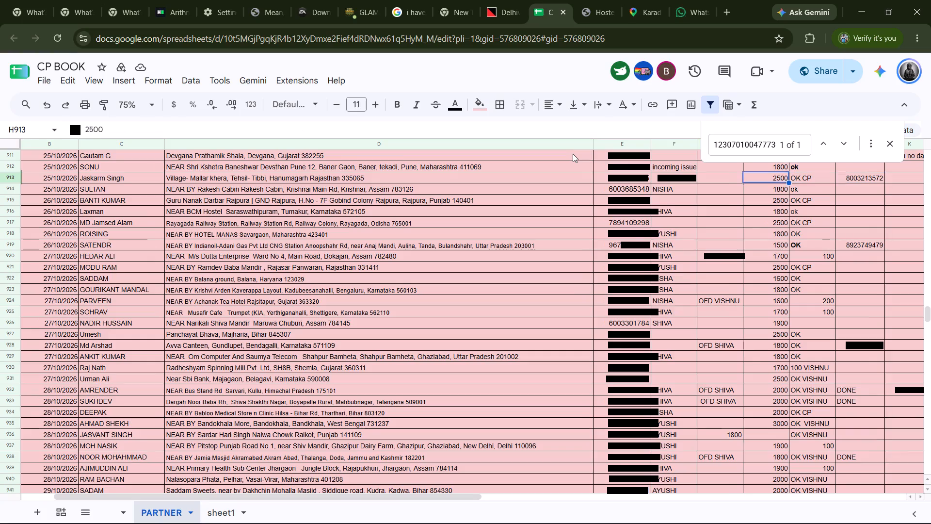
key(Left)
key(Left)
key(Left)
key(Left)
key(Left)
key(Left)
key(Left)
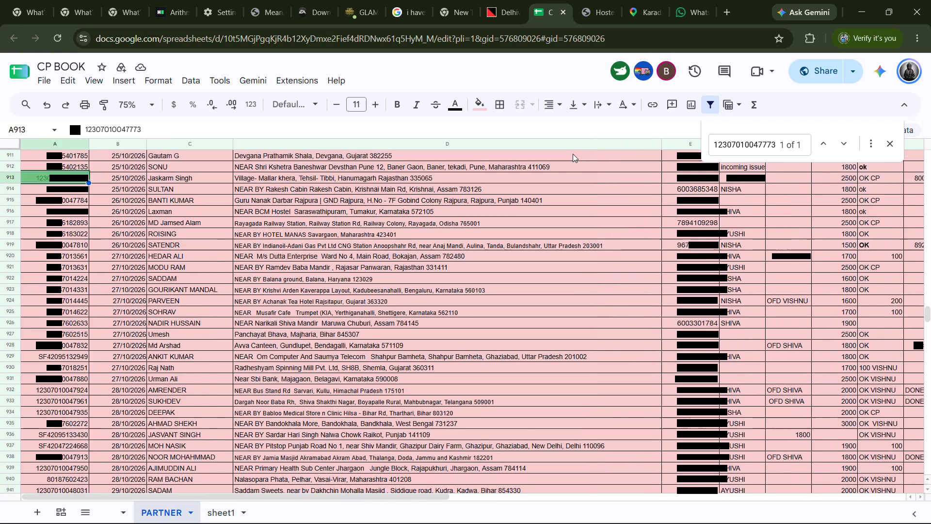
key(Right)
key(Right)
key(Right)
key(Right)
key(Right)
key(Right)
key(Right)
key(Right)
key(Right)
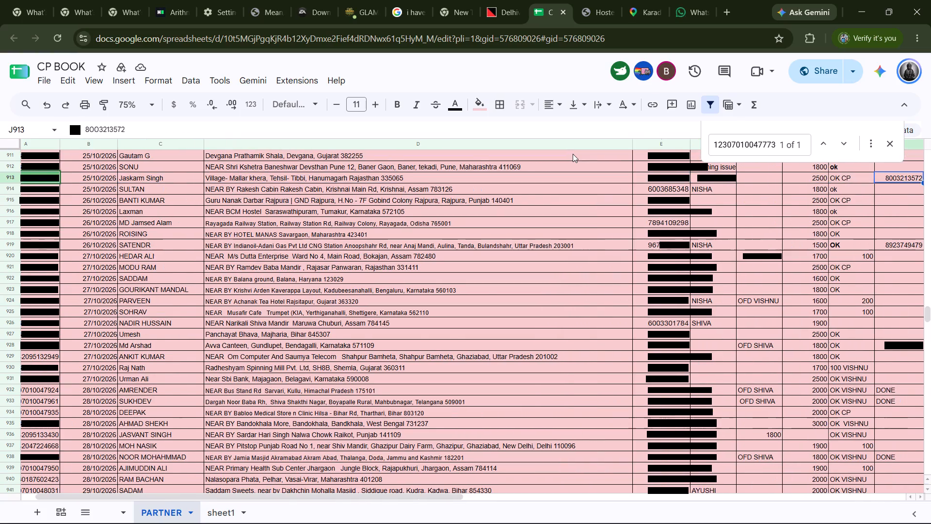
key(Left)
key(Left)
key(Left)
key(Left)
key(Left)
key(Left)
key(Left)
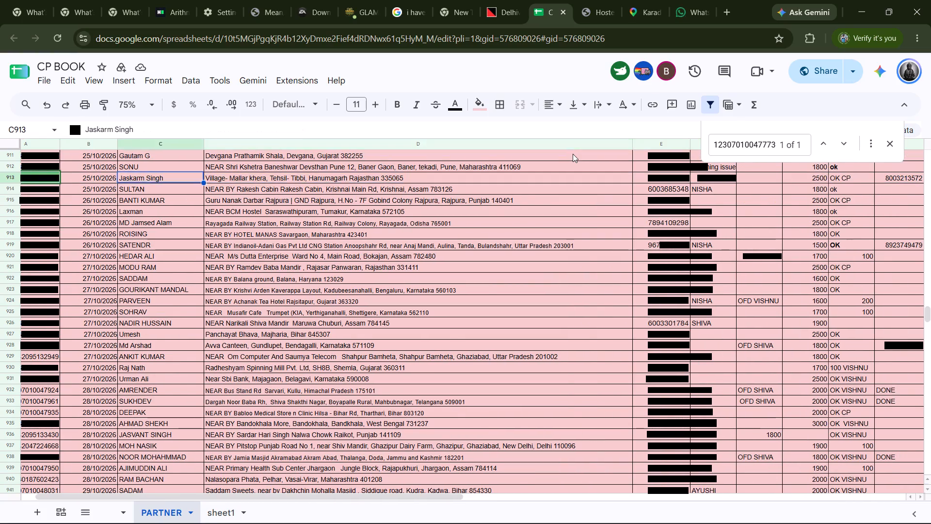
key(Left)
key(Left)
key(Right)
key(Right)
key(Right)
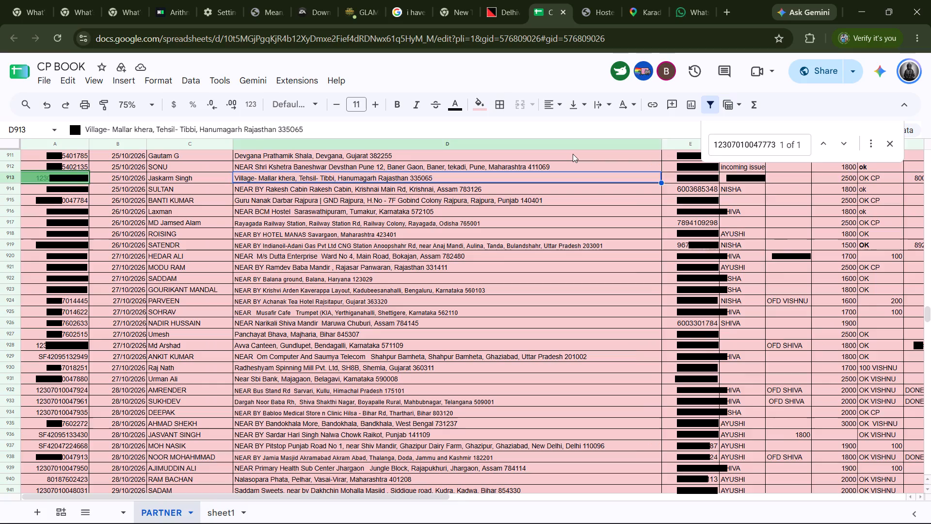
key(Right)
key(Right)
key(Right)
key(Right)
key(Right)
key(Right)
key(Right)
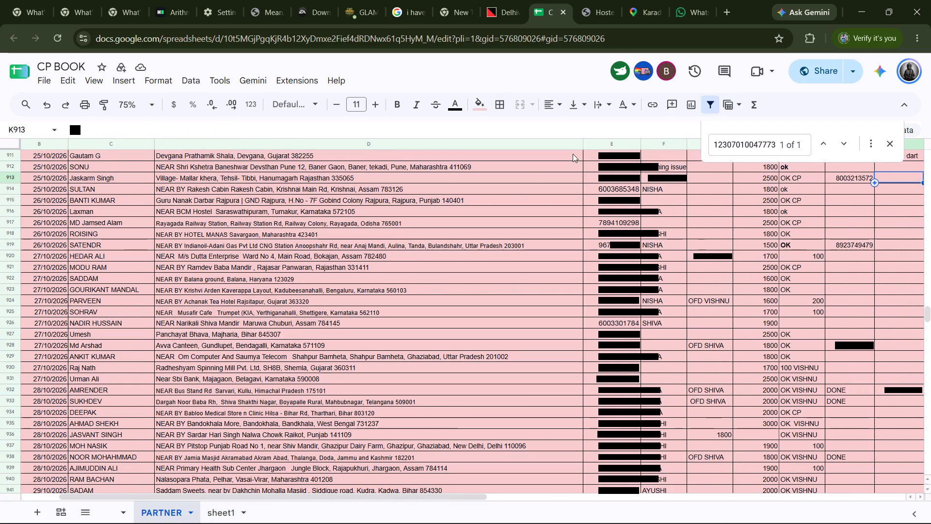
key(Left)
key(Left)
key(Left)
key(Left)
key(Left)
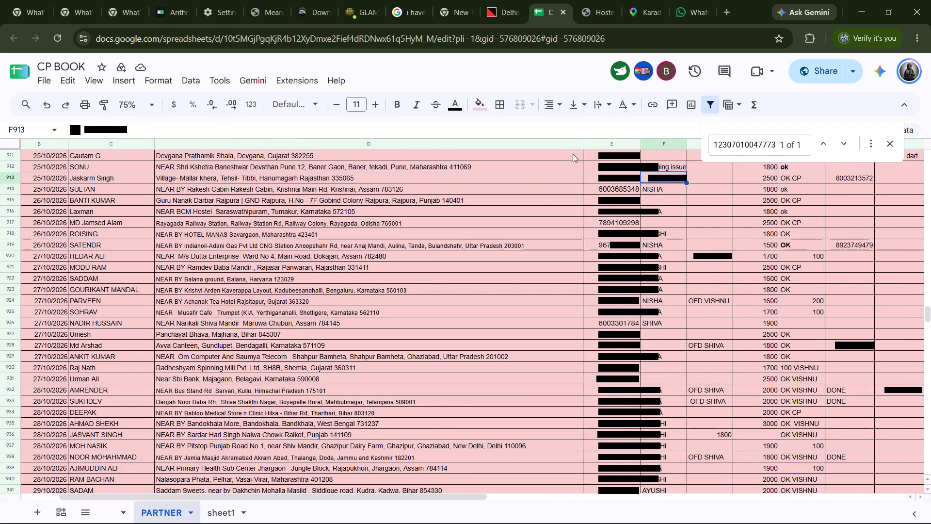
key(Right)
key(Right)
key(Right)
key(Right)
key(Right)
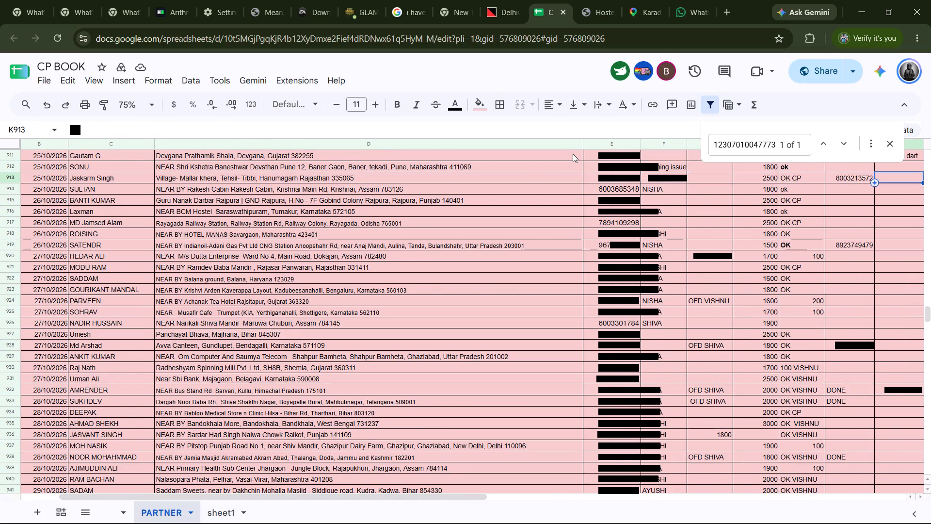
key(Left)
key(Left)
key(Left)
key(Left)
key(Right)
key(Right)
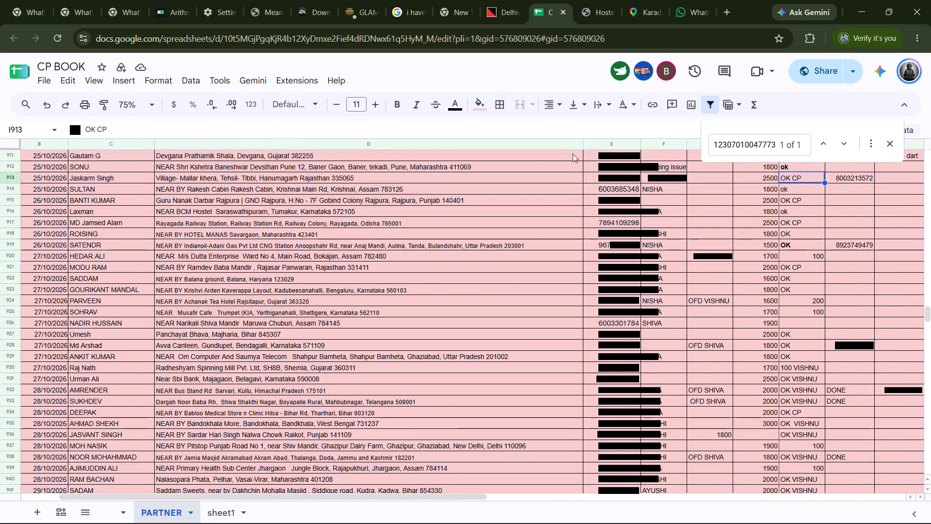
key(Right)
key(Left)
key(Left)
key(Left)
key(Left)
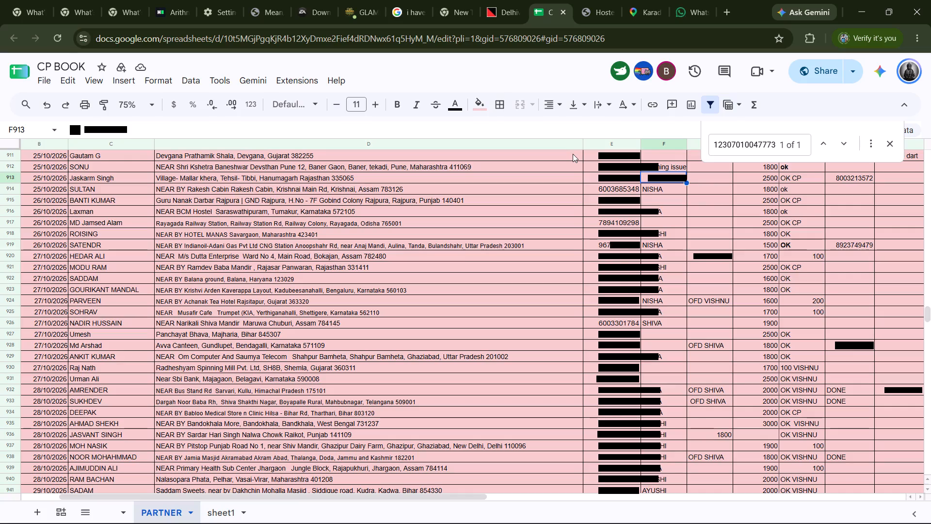
Recheck the address and contact number cells of the 25/10/2026 order in row 913, ending on F913.
key(Left)
key(Left)
key(Right)
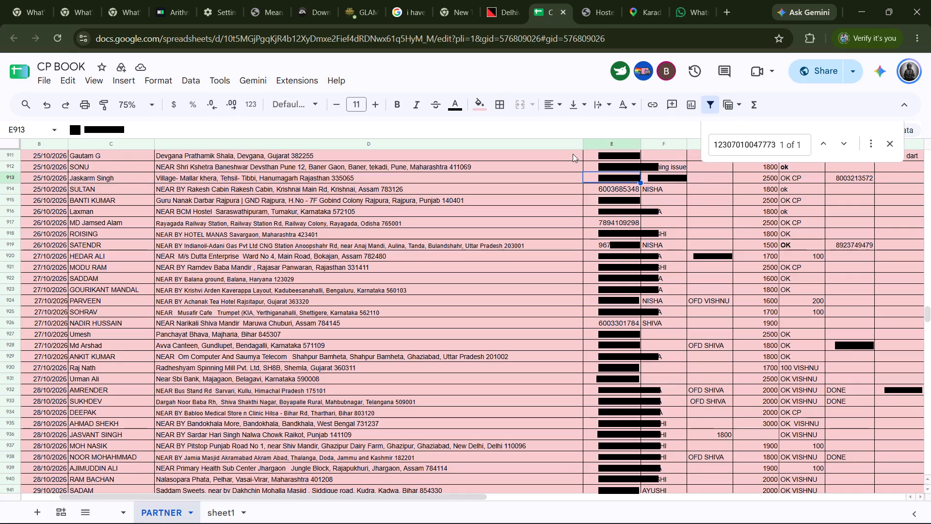
key(Right)
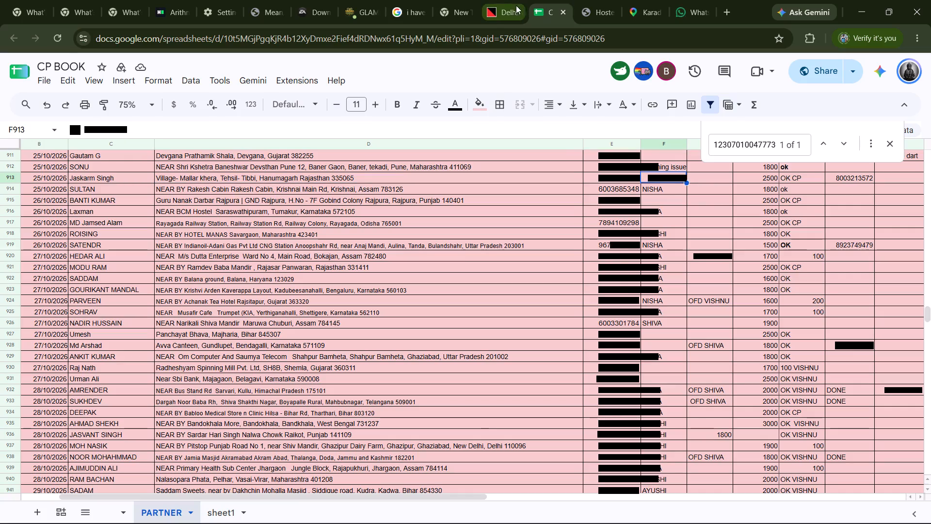
Switch to Delhivery One, examine the in-transit orders with the status filter kept on Out for delivery, and return to CP BOOK.
click(509, 7)
click(572, 105)
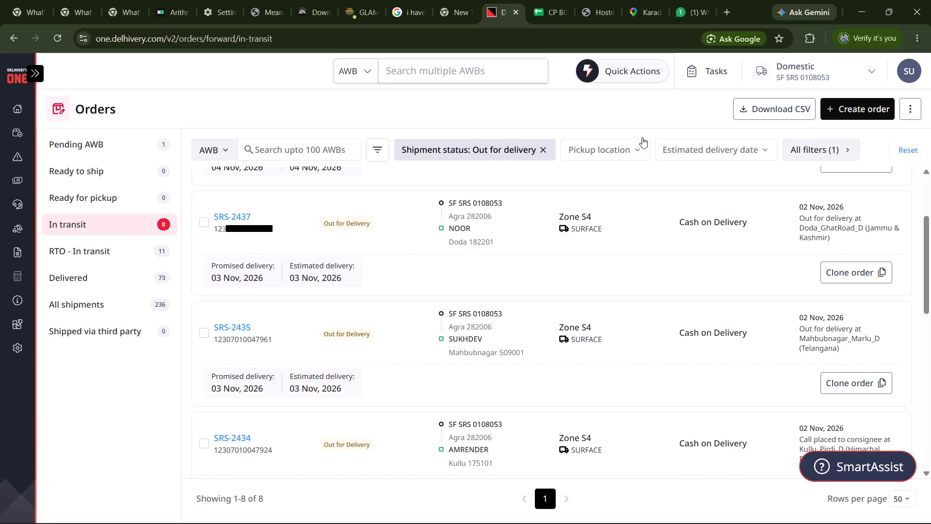
click(469, 144)
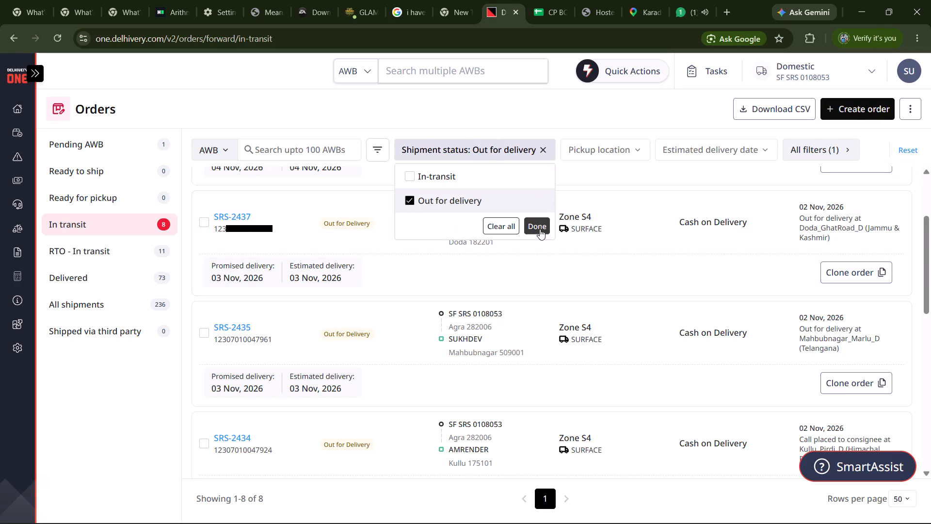
click(539, 229)
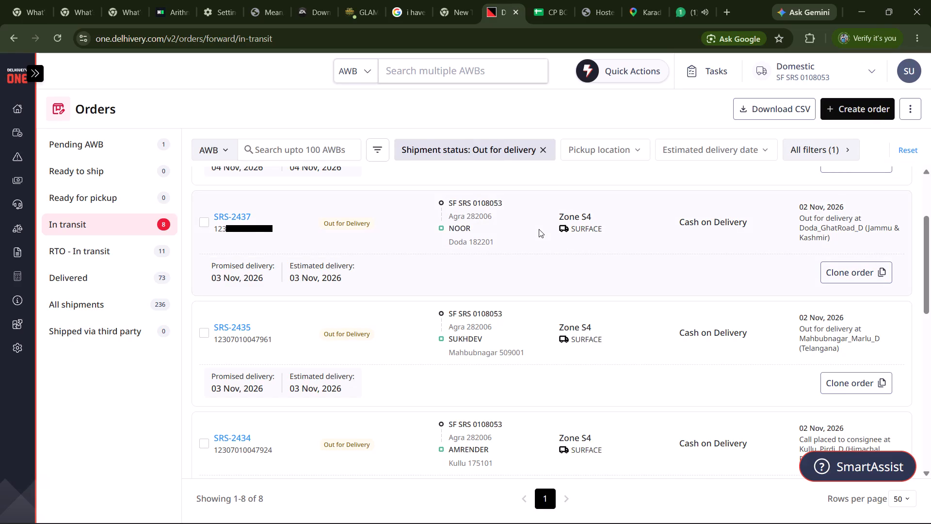
drag(930, 287, 930, 300)
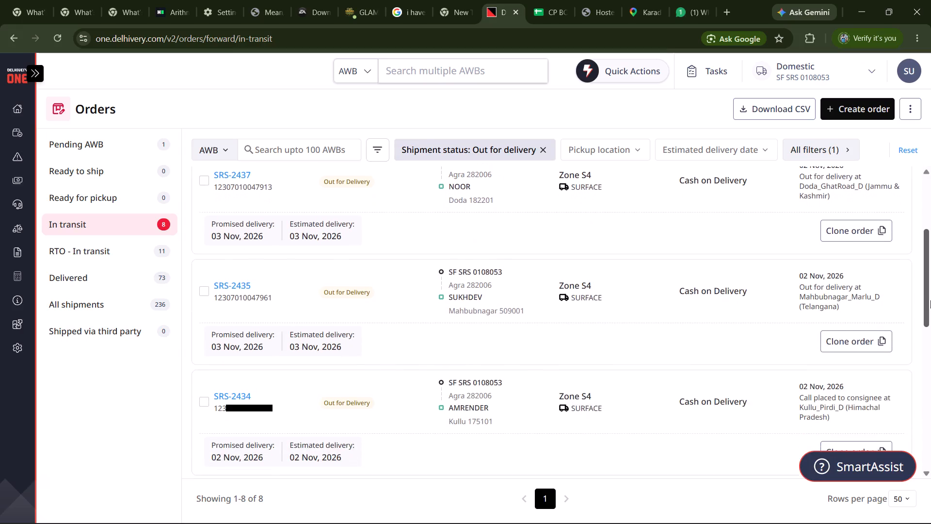
drag(930, 300, 930, 323)
drag(930, 323, 930, 402)
drag(930, 402, 930, 250)
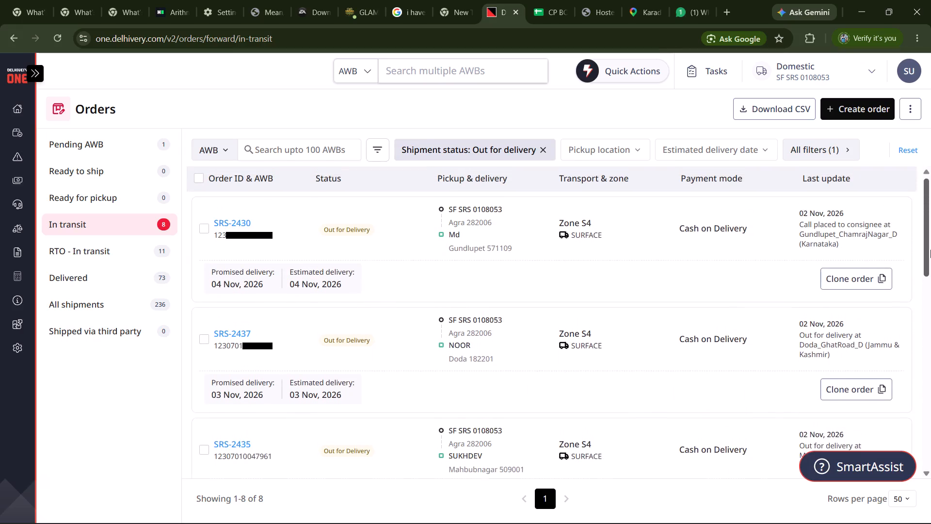
drag(930, 250, 930, 236)
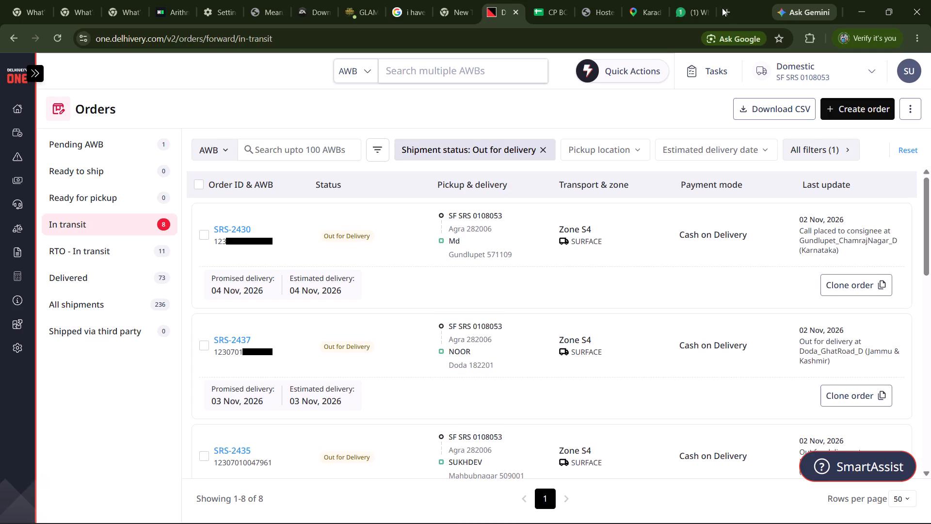
click(553, 14)
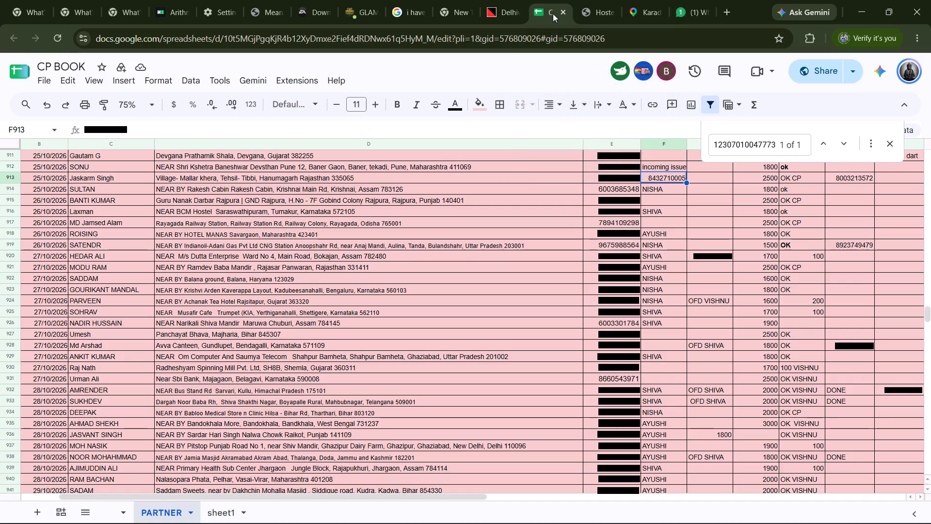
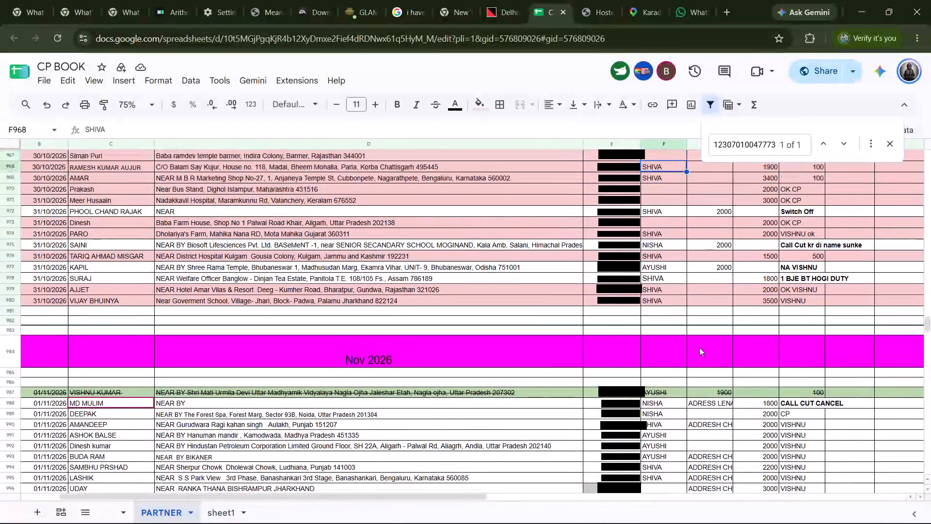
Examine the October orders upward from row 968 to row 955, ending on the AWB number in A955.
key(Up)
key(Up)
key(Up)
key(Up)
key(Up)
key(Up)
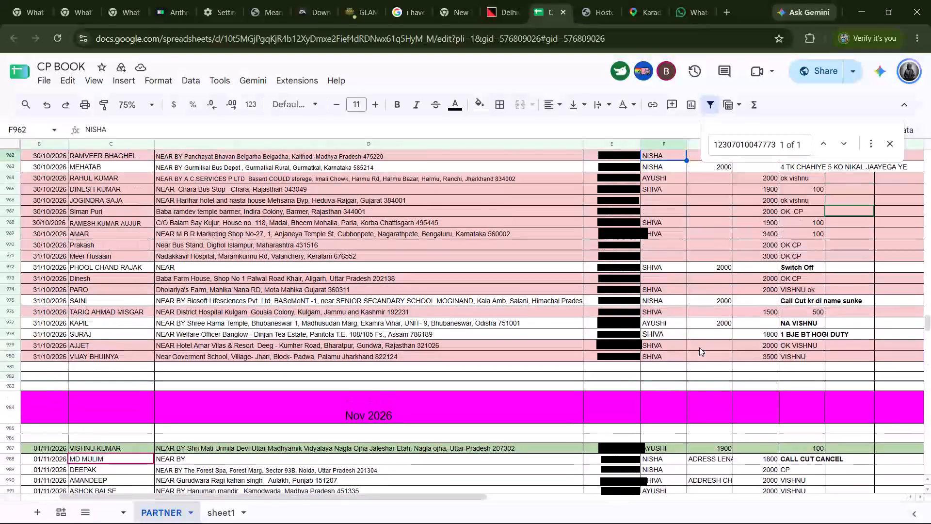
key(Up)
key(Up)
key(Up)
key(Up)
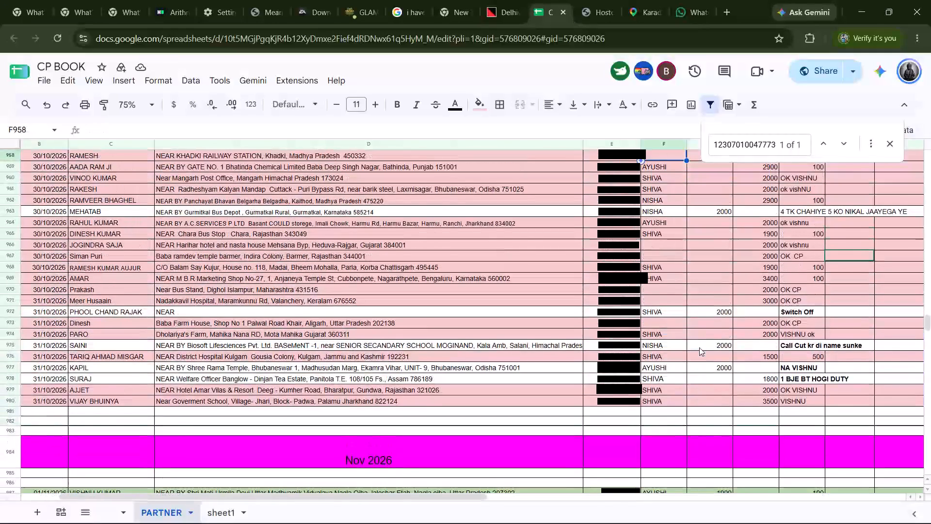
key(Up)
key(Up)
key(Up)
key(Left)
key(Left)
key(Left)
key(Left)
key(Left)
key(Left)
key(Left)
key(Left)
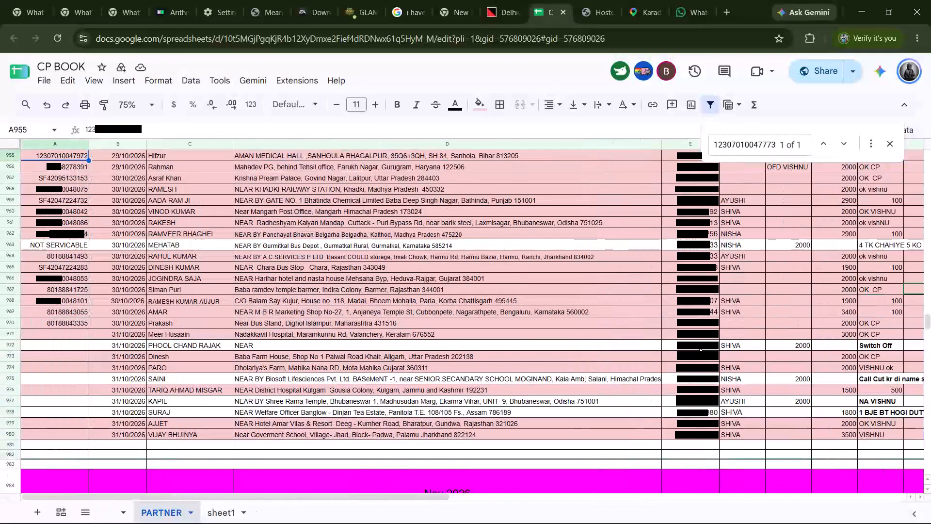
Examine the column E phone numbers of the 29/10/2026 to 31/10/2026 orders from row 955 down to row 969.
key(Right)
key(Right)
key(Right)
key(Right)
key(Down)
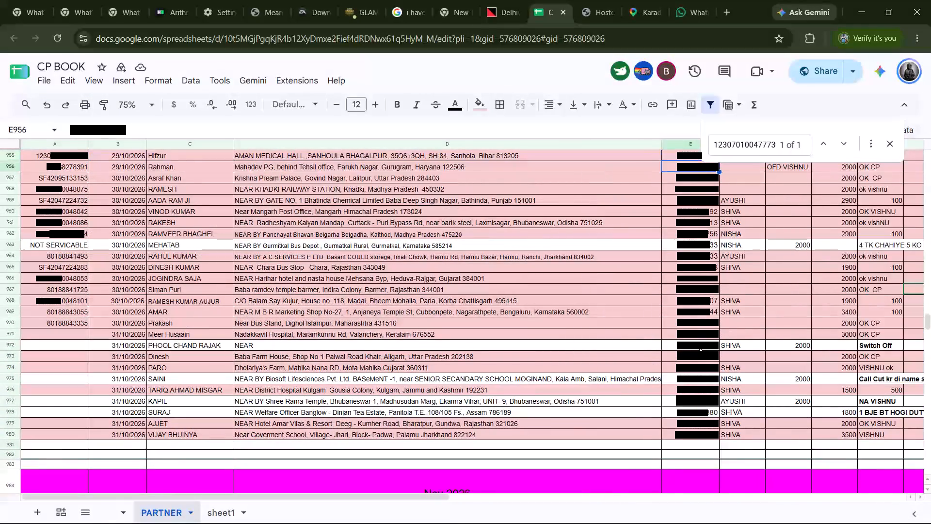
key(Down)
key(Down)
key(Down)
key(Down)
key(Down)
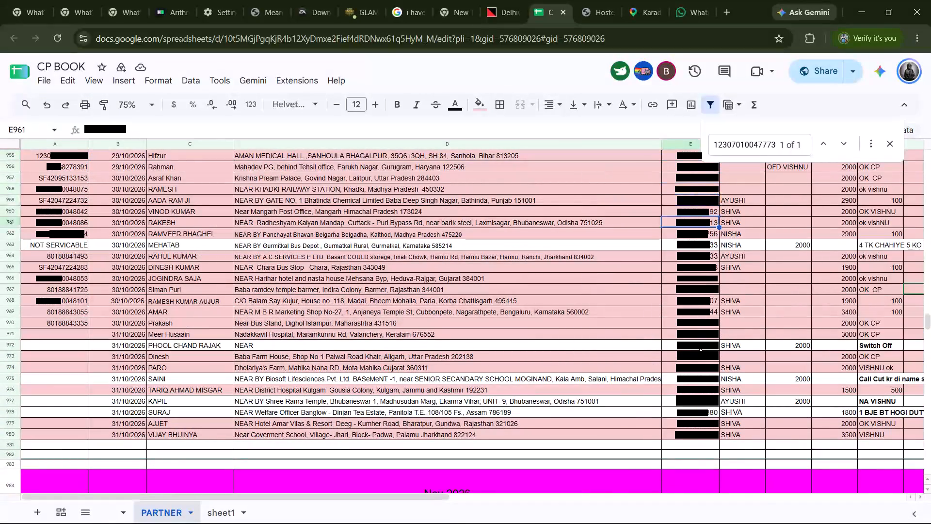
key(Down)
key(Down)
key(Down)
key(Down)
key(Down)
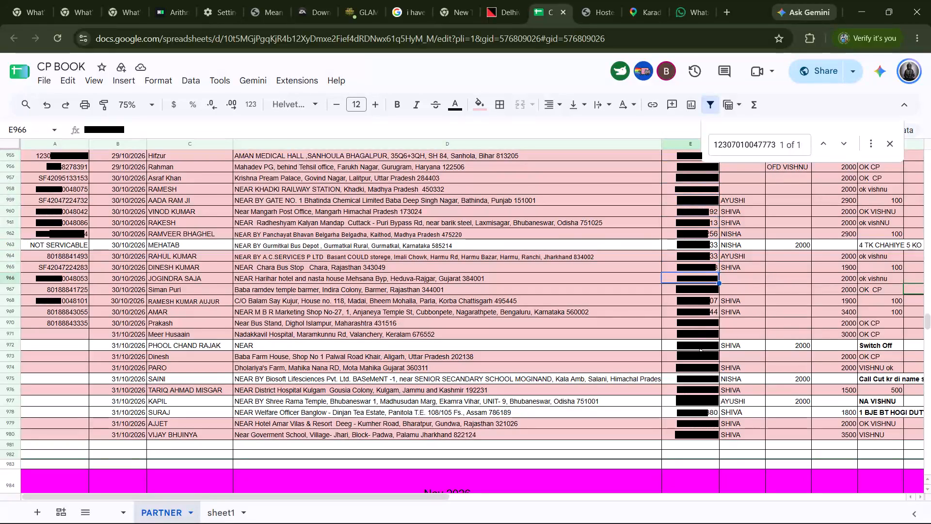
key(Up)
key(Down)
key(Down)
key(Down)
key(Down)
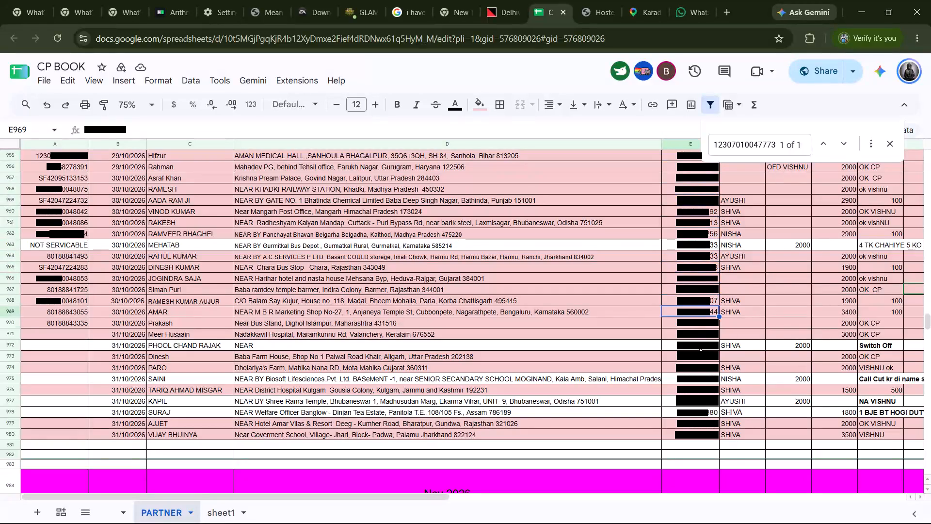
Examine the 31/10/2026 order in row 972 across its name, address, amount and remark cells, ending on the contact cell E972.
key(Down)
key(Down)
key(Down)
key(Left)
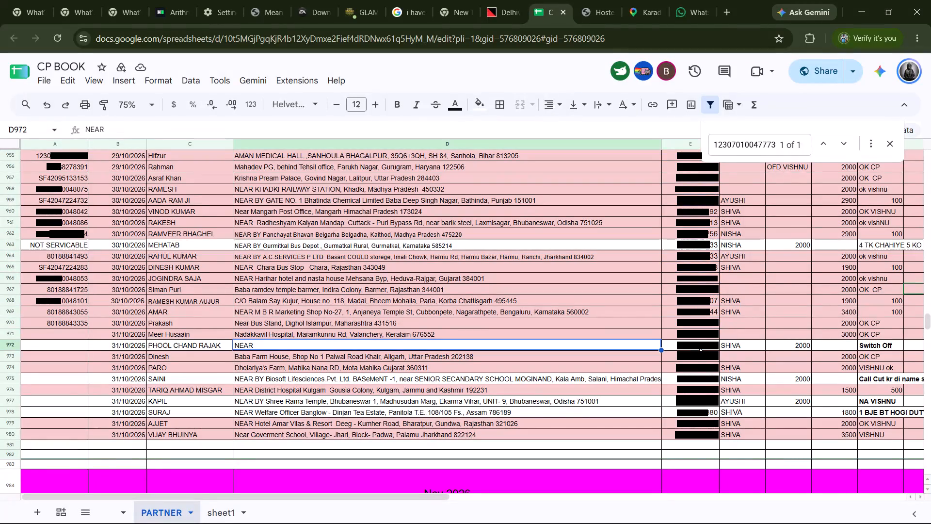
key(Left)
key(Right)
key(Right)
key(Right)
key(Right)
key(Right)
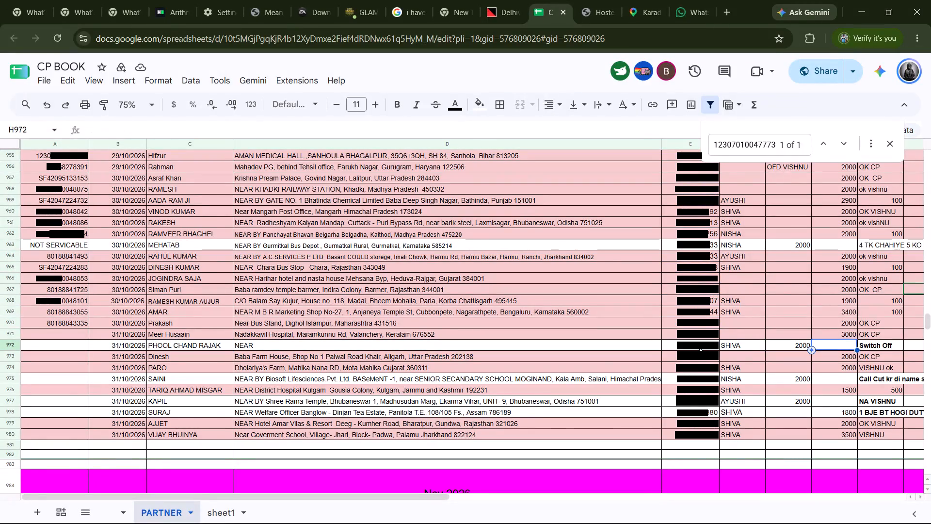
key(Right)
key(Right)
key(Left)
key(Left)
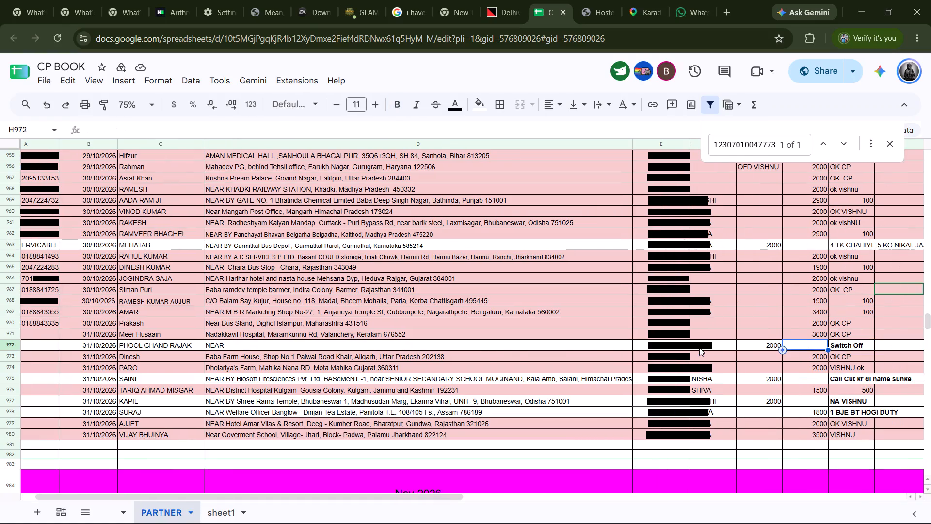
key(Left)
key(Left)
key(Left)
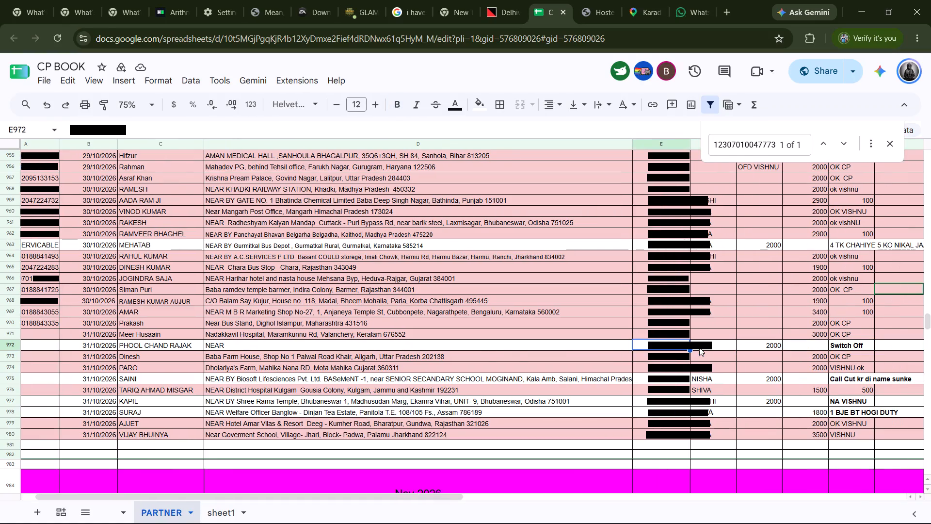
Review the column F entries of the 31/10/2026 orders from row 972 down to F979, checking the address in D974 along the way.
key(Right)
key(Down)
key(Down)
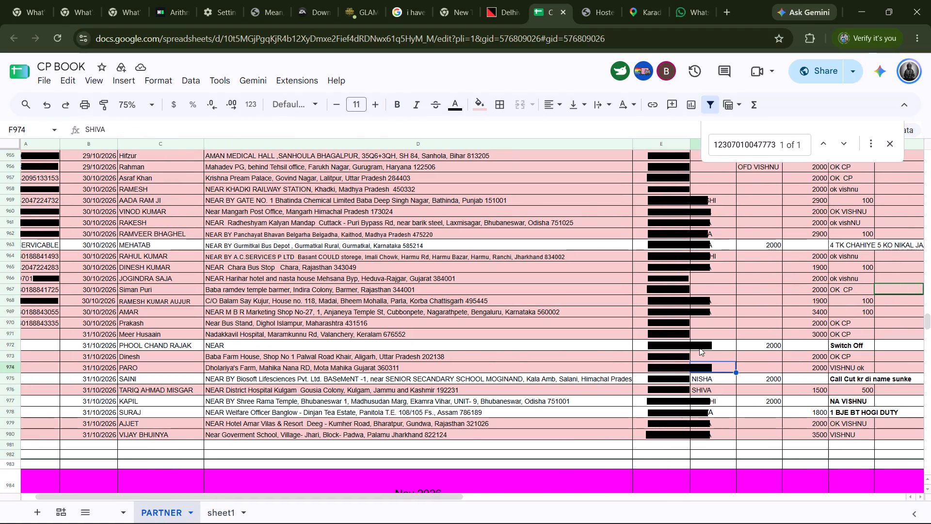
key(Down)
key(Down)
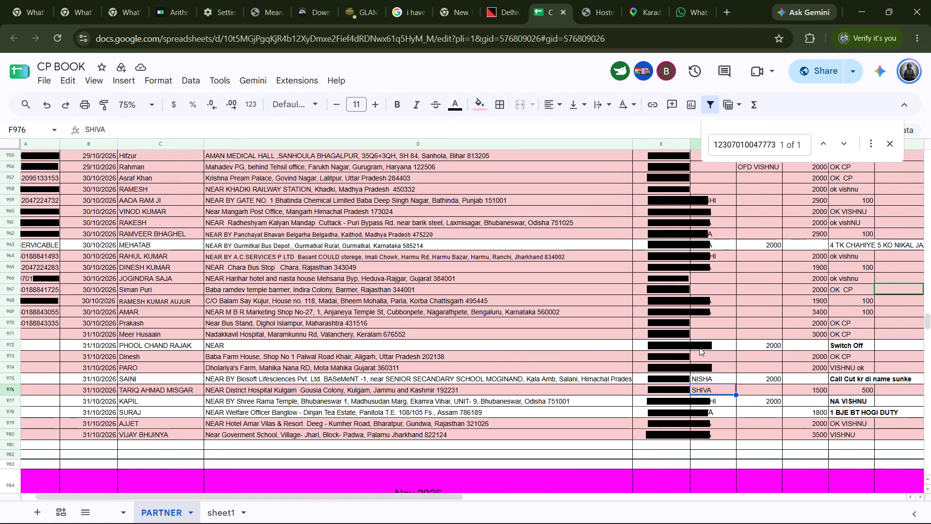
key(Up)
key(Up)
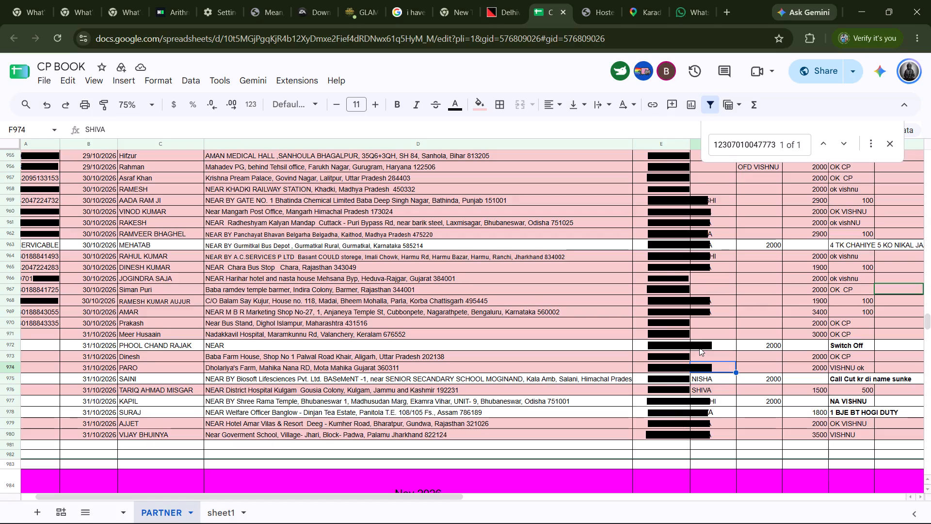
key(Left)
key(Left)
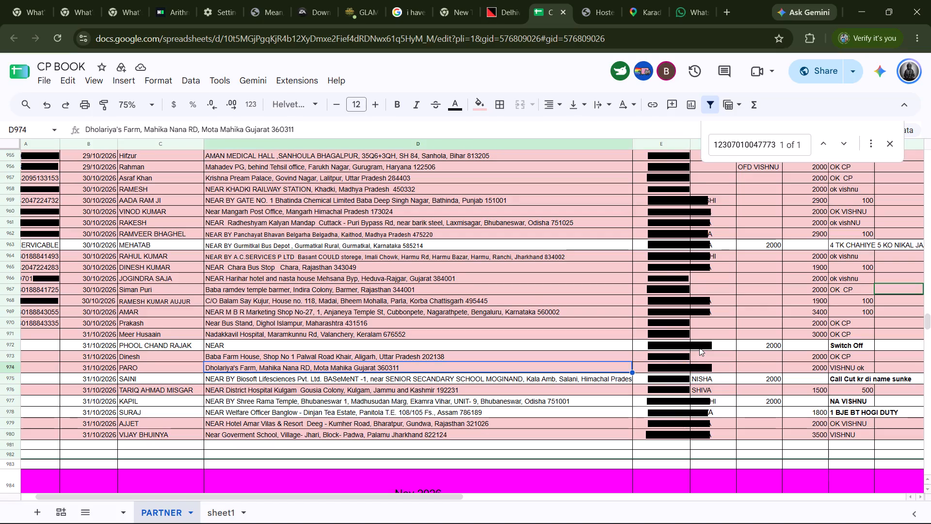
key(Right)
key(Right)
key(Down)
key(Down)
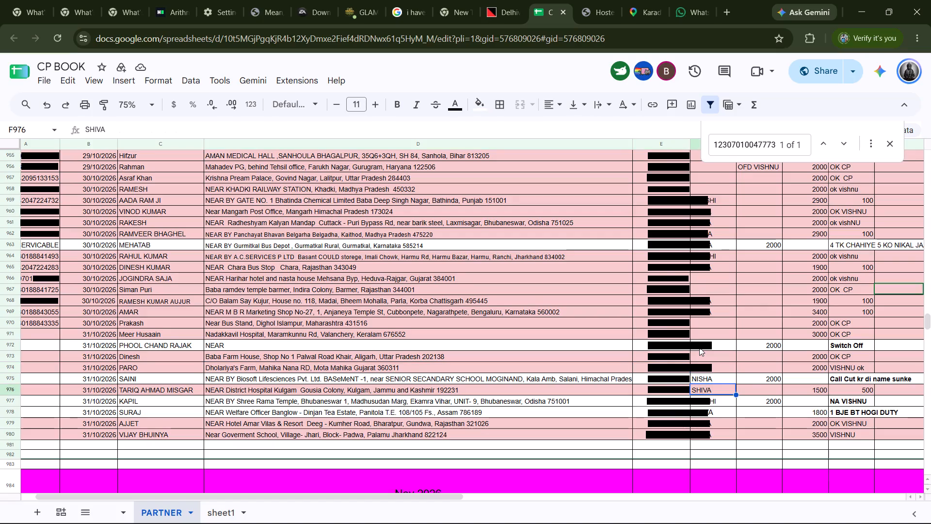
key(Down)
key(Down)
key(Down)
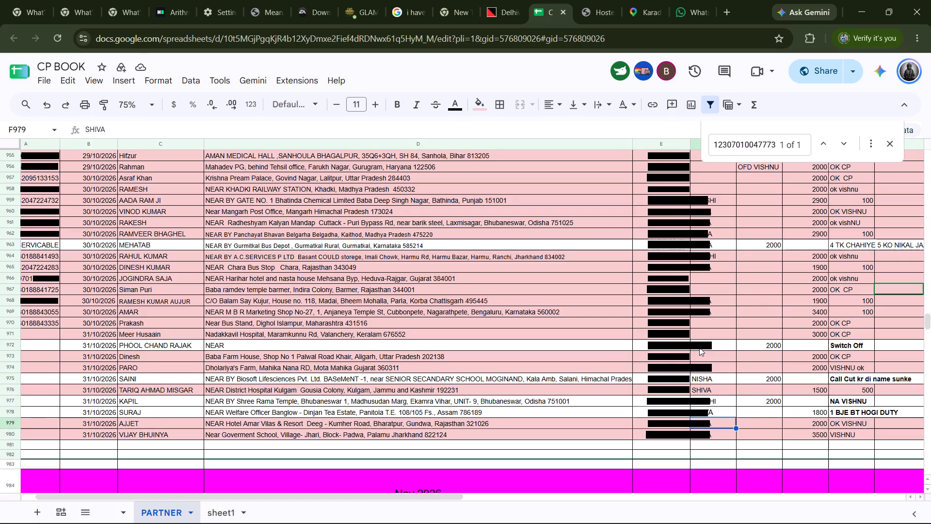
Check the contact cells in column E from row 978 back up to the 31/10/2026 order in row 972.
key(Up)
key(Left)
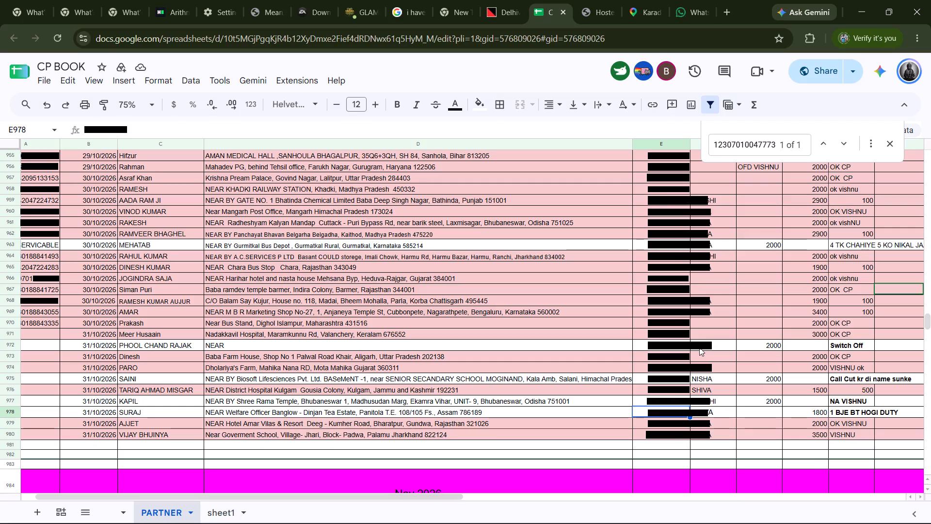
key(Up)
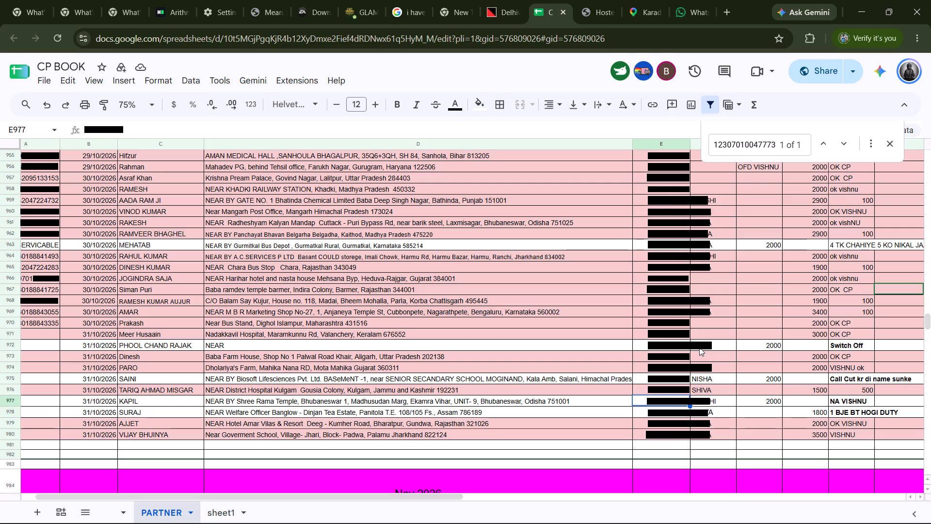
key(Up)
key(Up)
key(Up)
key(Up)
key(Up)
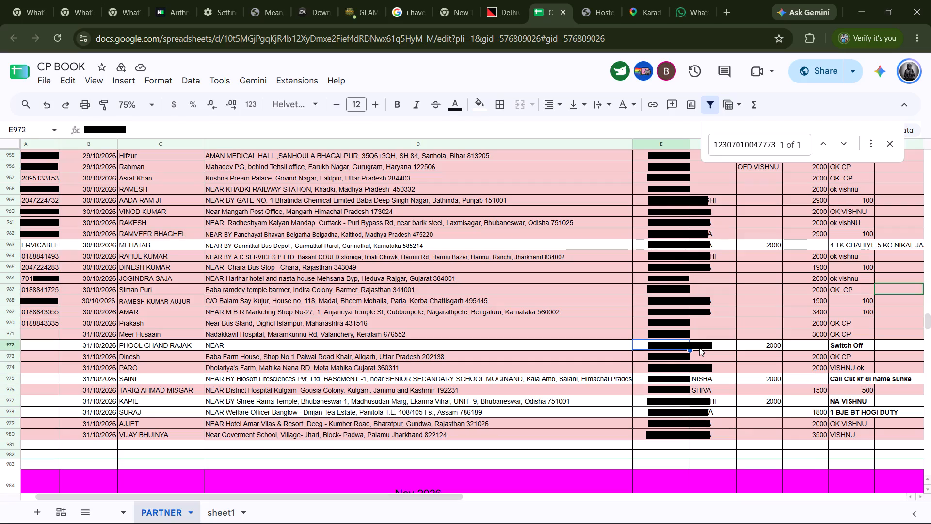
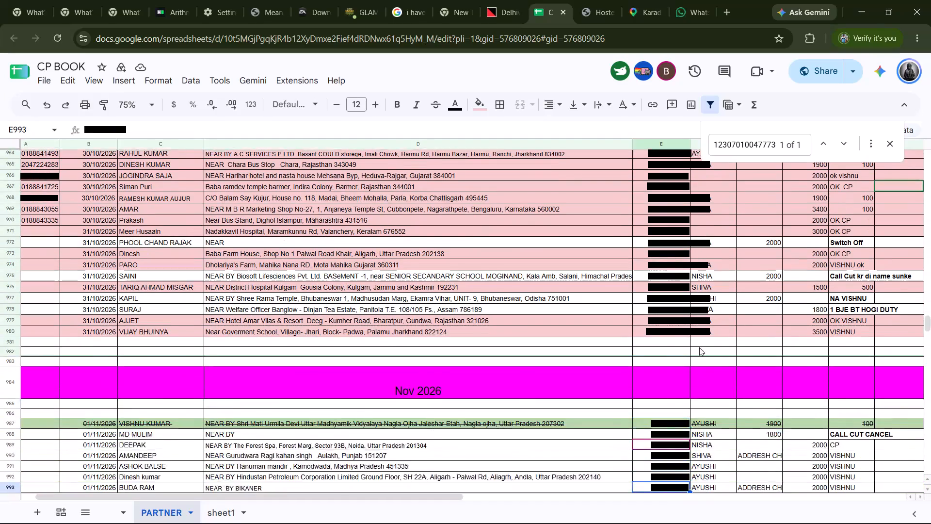
Check the remark of the 01/11/2026 order in I998, and review the amounts in column H up to row 988.
key(Right)
key(Right)
key(Right)
key(Right)
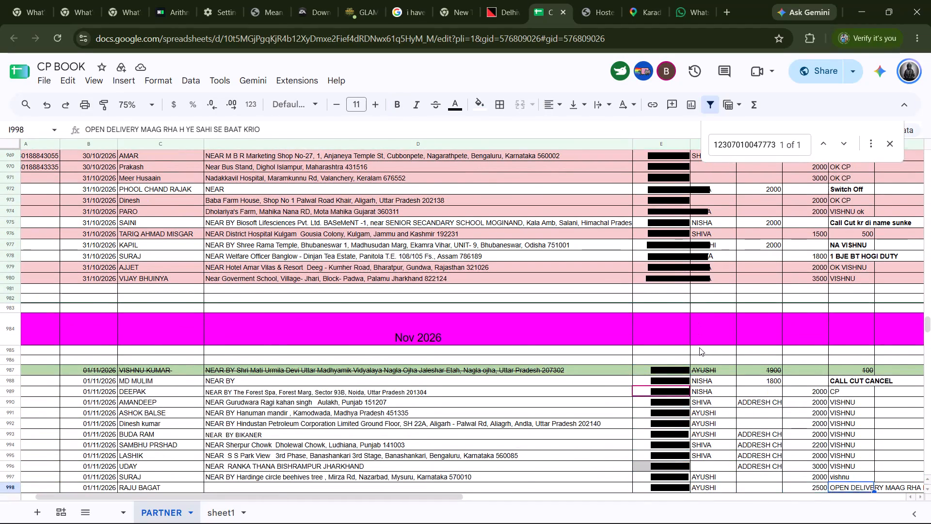
key(Right)
key(Left)
key(Left)
key(Up)
key(Up)
key(Up)
key(Up)
key(Up)
key(Up)
key(Up)
key(Up)
key(Up)
key(Up)
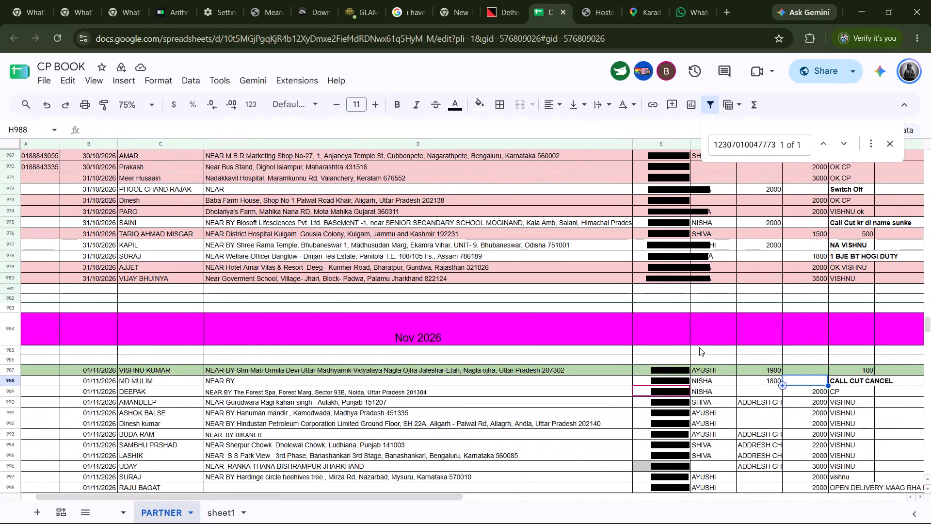
Examine the 01/11/2026 order in row 990 across its name, address and contact cells, ending on F990.
key(Down)
key(Down)
key(Left)
key(Left)
key(Left)
key(Left)
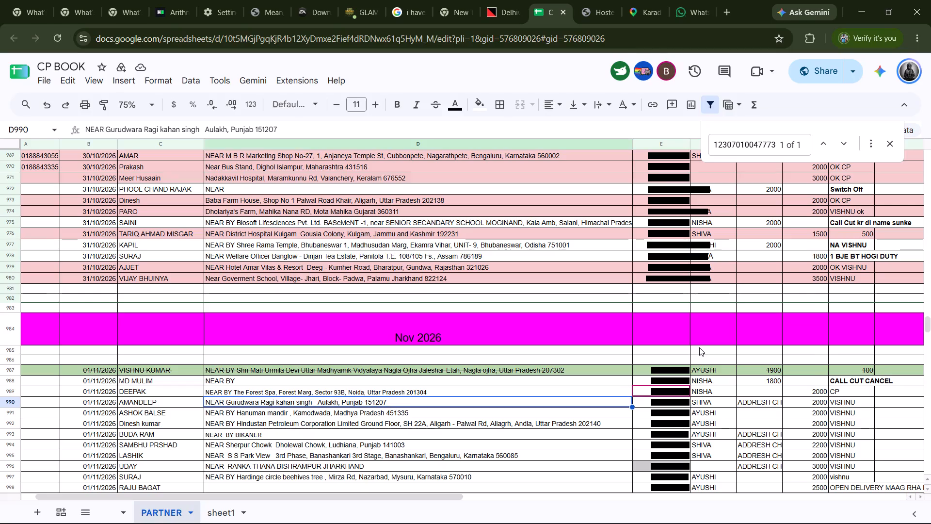
key(Right)
key(Left)
key(Left)
key(Right)
key(Right)
key(Right)
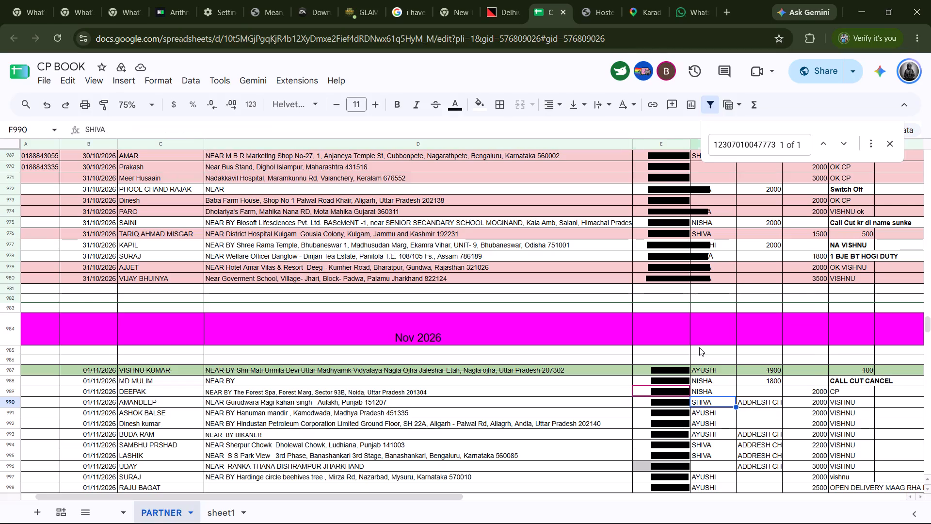
Review the column I remarks from row 990 down through the 02/11/2026 orders to the empty cell I1021.
key(Right)
key(Right)
key(Right)
key(Down)
key(Down)
key(Down)
key(Down)
key(Down)
key(Down)
key(Down)
key(Down)
key(Down)
key(Down)
key(Down)
key(Down)
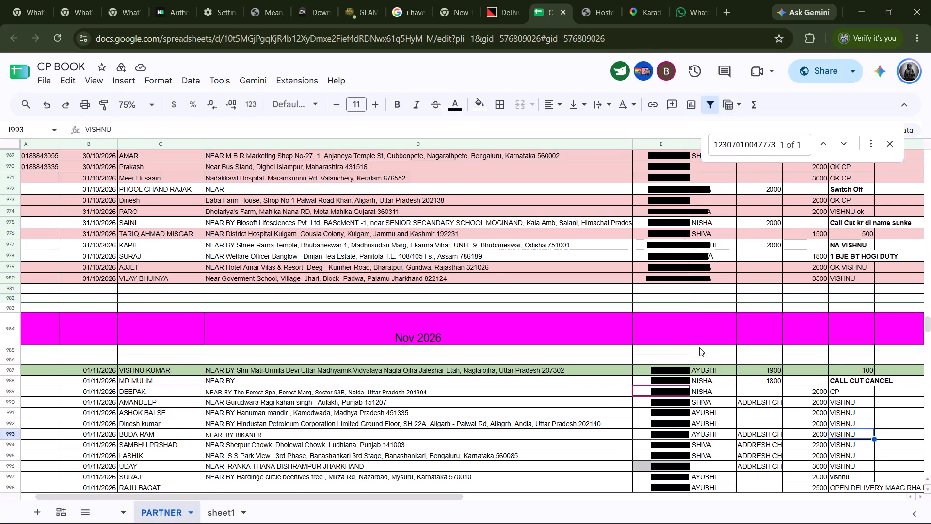
key(Down)
key(Down)
key(Down)
key(Down)
key(Down)
key(Down)
key(Down)
key(Down)
key(Down)
key(Down)
key(Down)
key(Down)
key(Down)
key(Down)
key(Down)
key(Down)
key(Down)
key(Down)
key(Down)
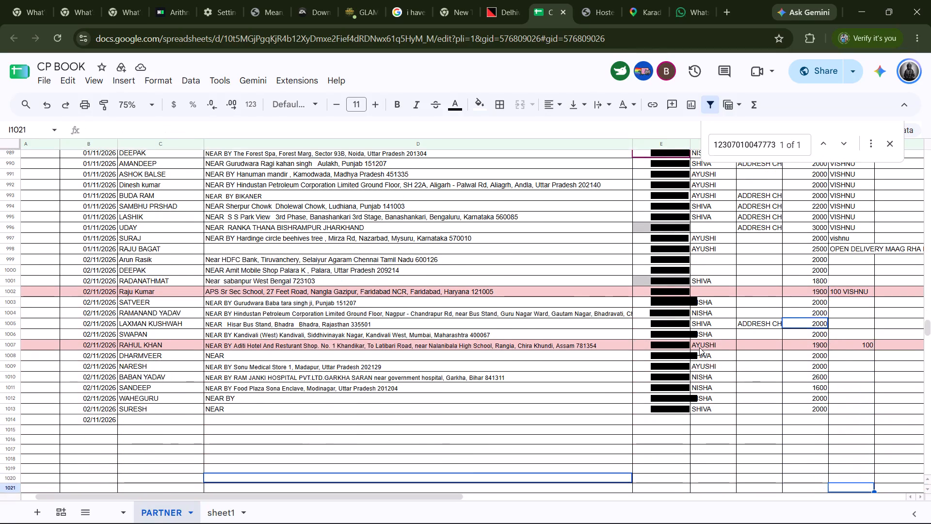
Review the contact cells of the 02/11/2026 orders in column E from row 1014 up to row 1001.
key(Up)
key(Up)
key(Up)
key(Up)
key(Up)
key(Left)
key(Up)
key(Up)
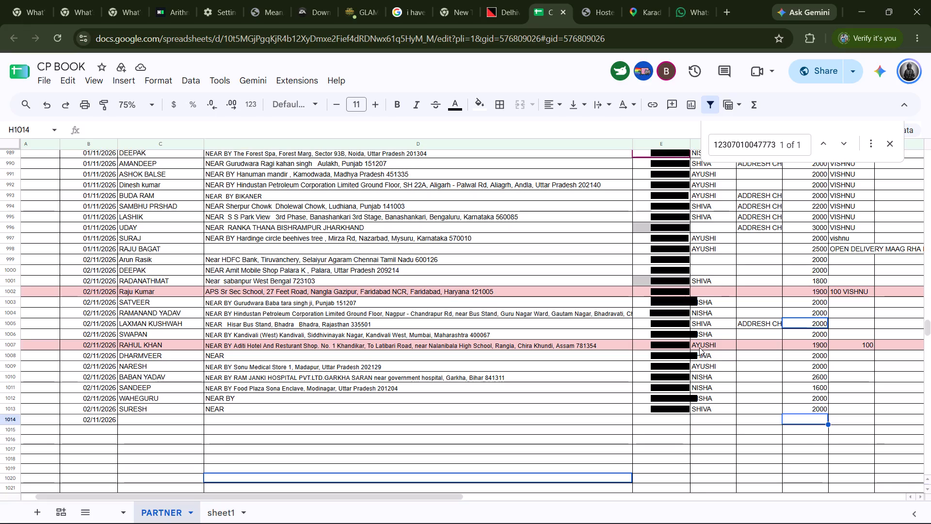
key(Left)
key(Left)
key(Left)
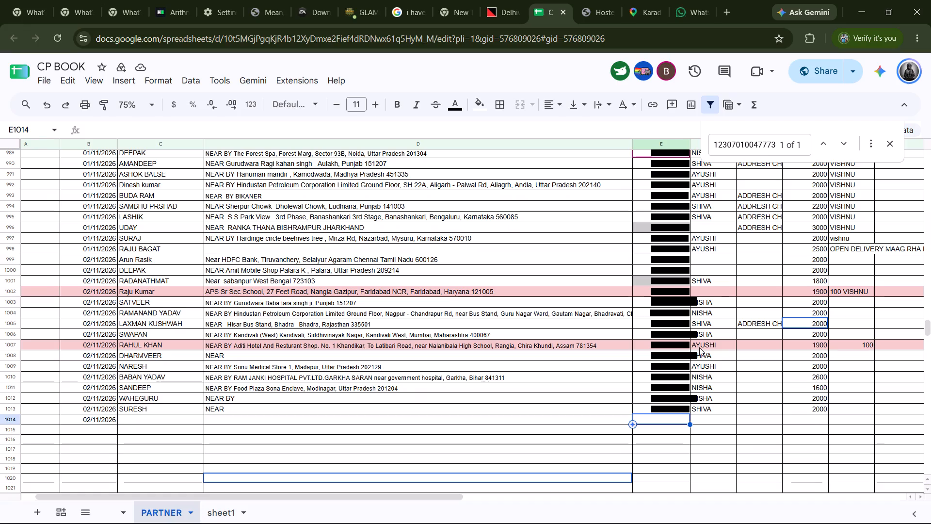
key(Up)
key(Up)
key(Up)
key(Up)
key(Up)
key(Up)
key(Up)
key(Up)
key(Up)
key(Up)
key(Up)
key(Up)
key(Up)
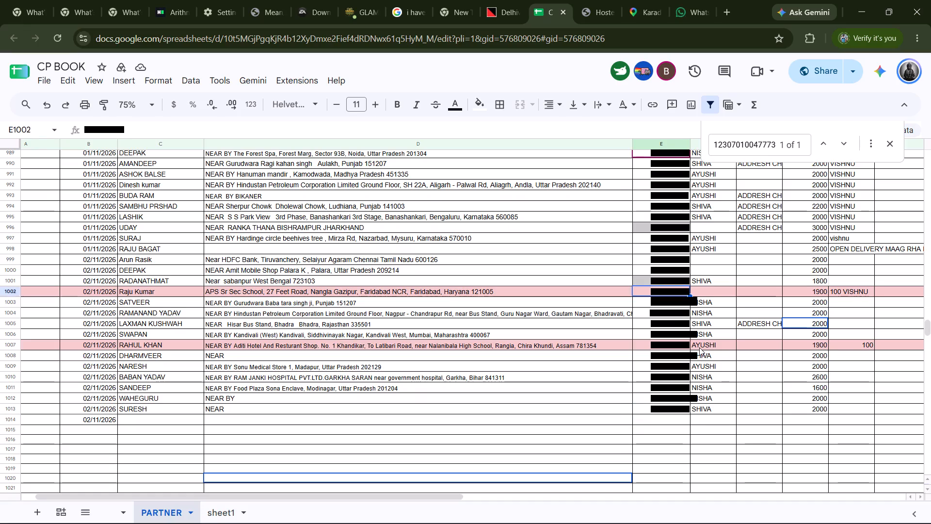
Examine the name, address and contact cells of the 02/11/2026 orders in rows 1001 to 1004, ending on E1001.
key(Down)
key(Down)
key(Down)
key(Left)
key(Left)
key(Up)
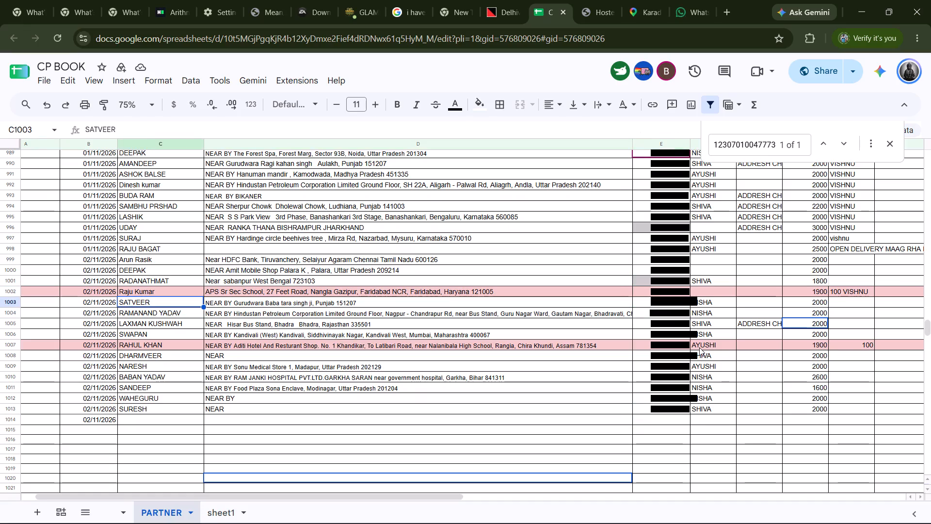
key(Right)
key(Right)
key(Right)
key(Up)
key(Up)
key(Left)
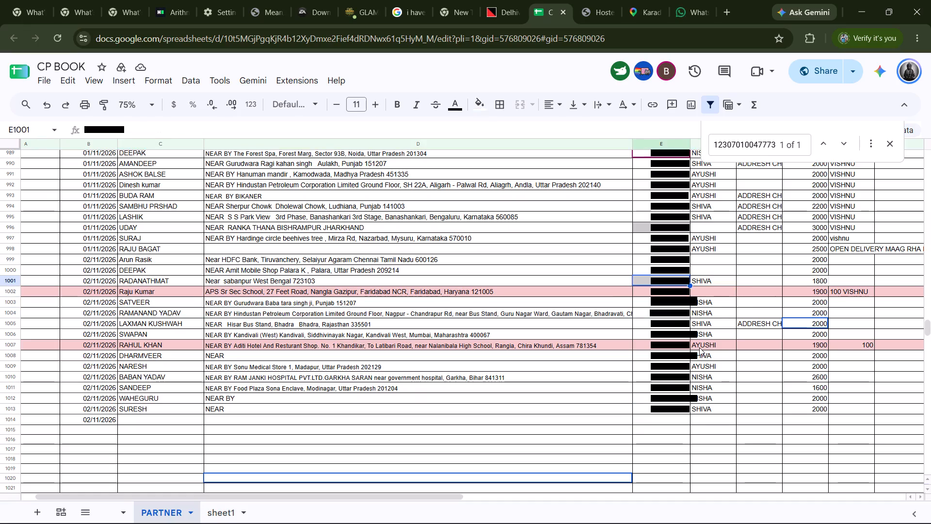
key(Left)
key(Left)
key(Right)
key(Right)
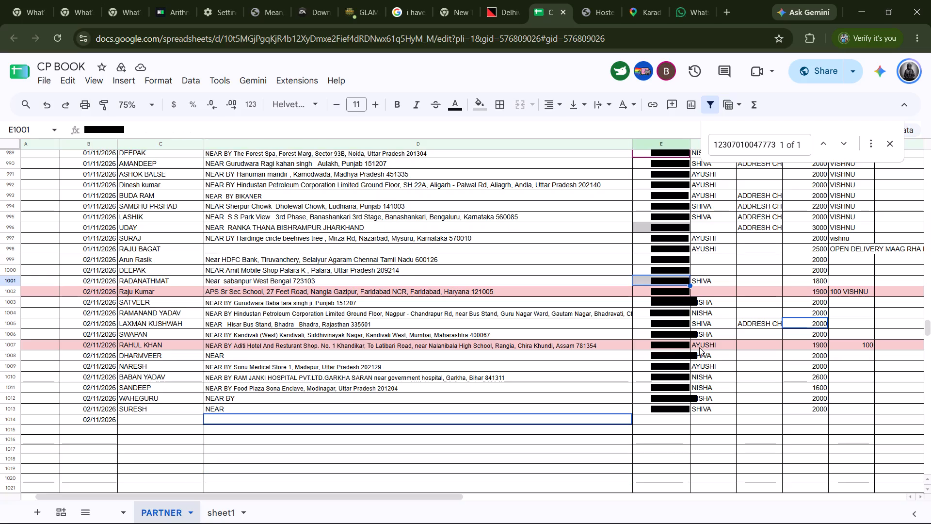
key(Right)
key(Left)
Compare the contact cells of the 02/11/2026 orders between E1001 and E1005, ending on E1005.
key(Down)
key(Down)
key(Down)
key(Down)
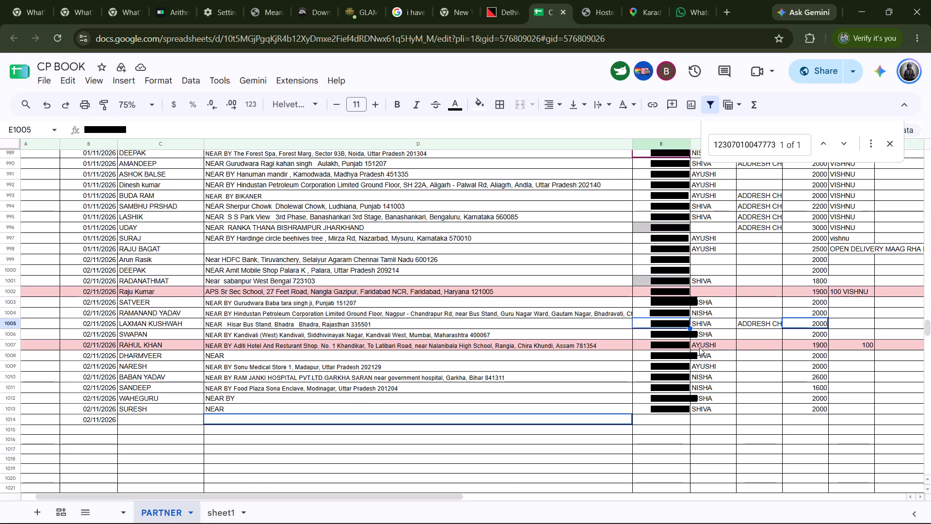
key(Up)
key(Up)
key(Up)
key(Up)
key(Down)
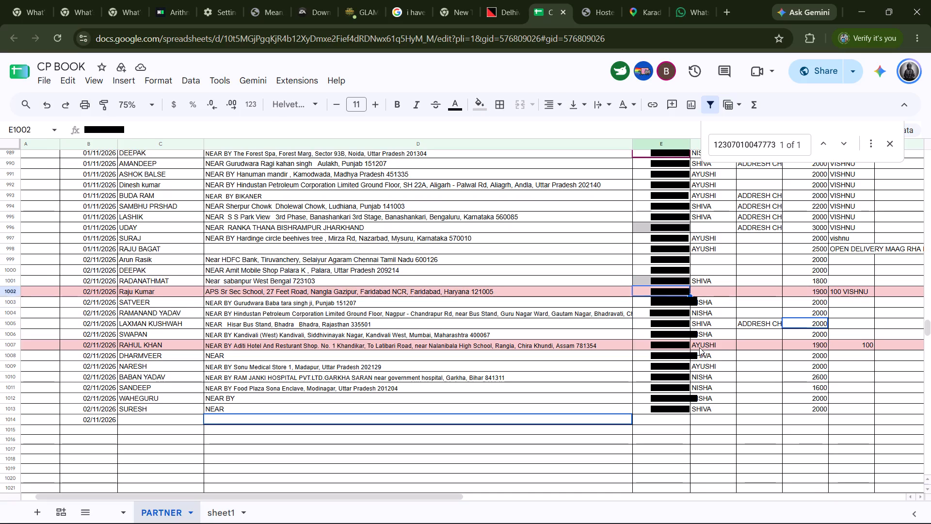
key(Down)
key(Down)
key(Down)
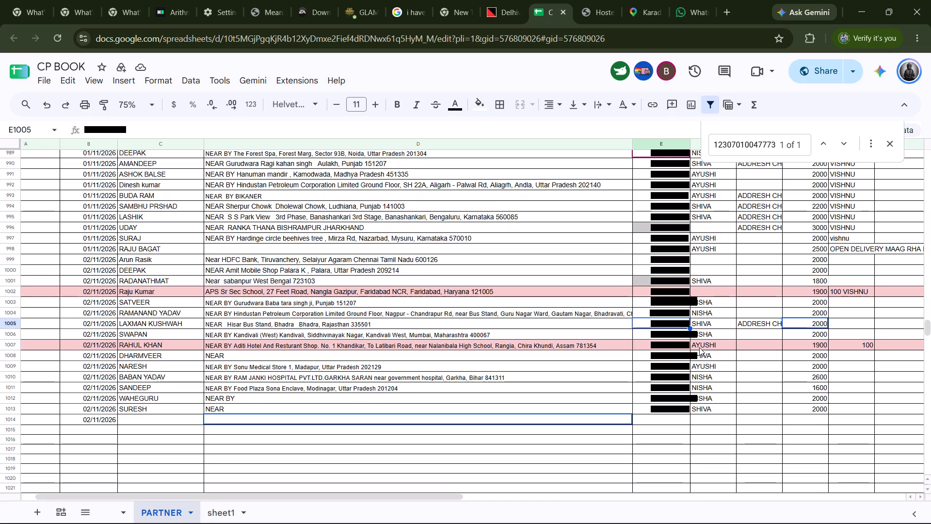
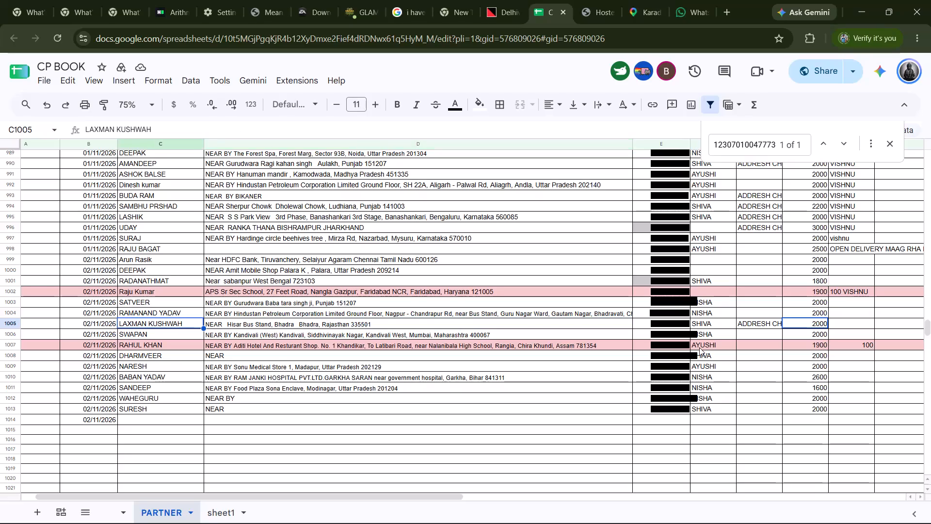
Examine the contact and agent cells of the 02/11/2026 orders in rows 1005 to 1008, ending on E1008.
key(Right)
key(Right)
key(Right)
key(Left)
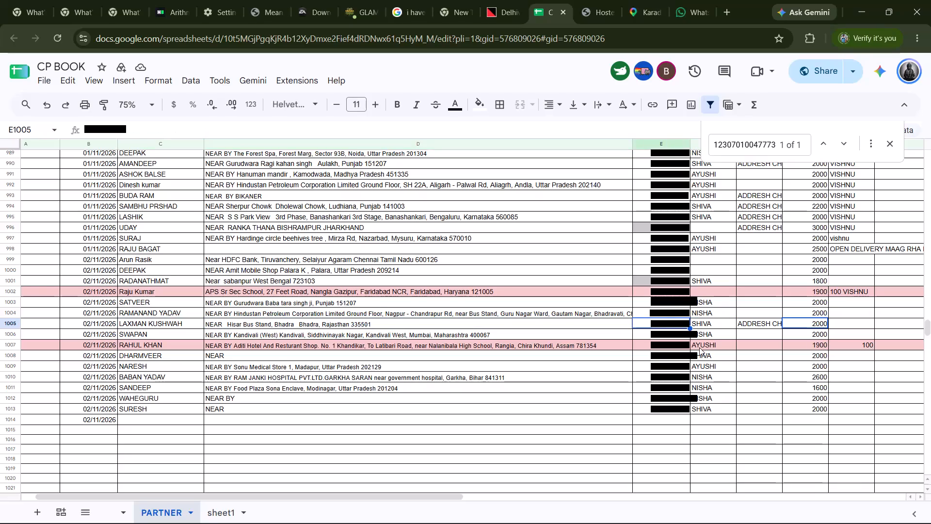
key(Right)
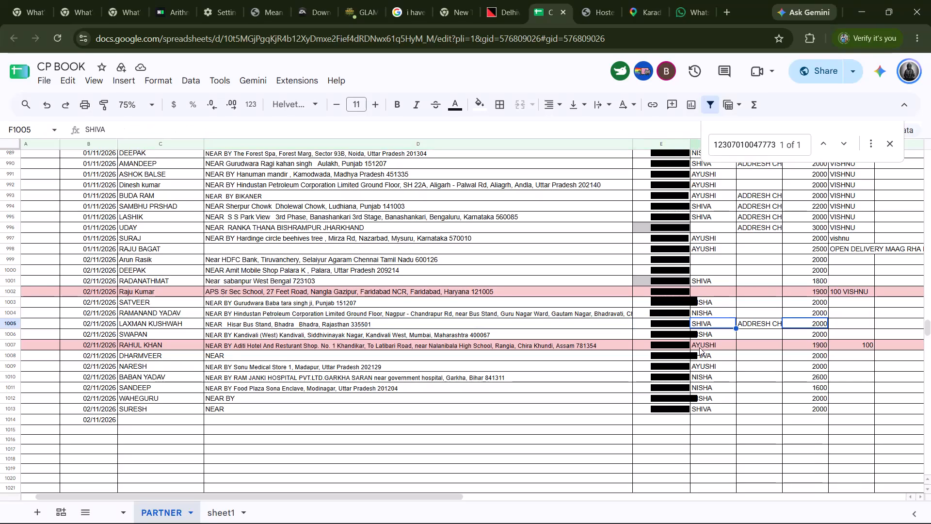
key(Left)
key(Down)
key(Down)
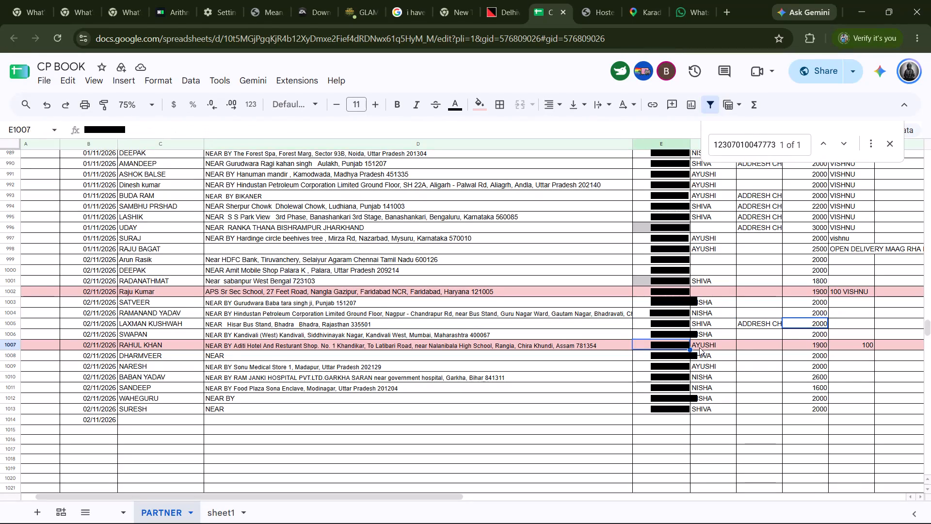
key(Down)
click(699, 347)
key(Down)
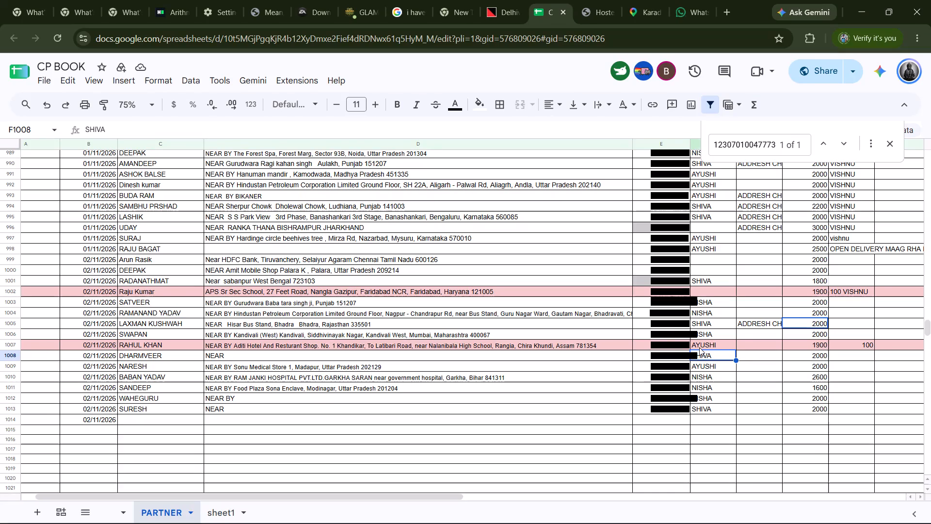
key(Left)
key(Left)
key(Right)
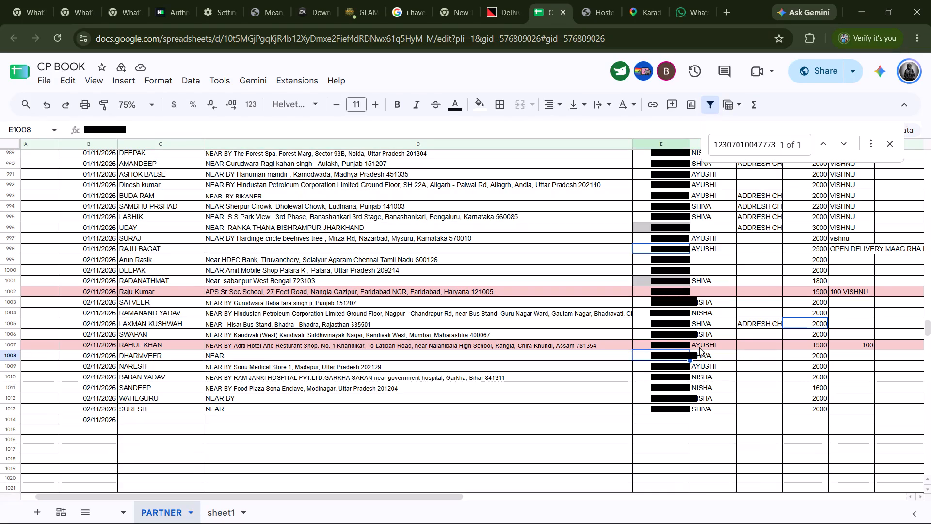
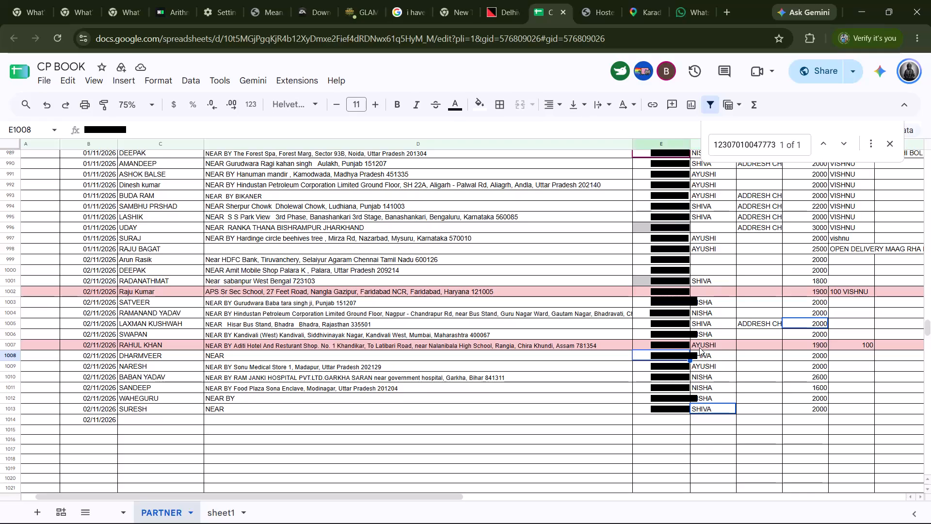
Examine the address, contact, agent and amount cells of the 02/11/2026 order in row 1008.
key(Right)
key(Right)
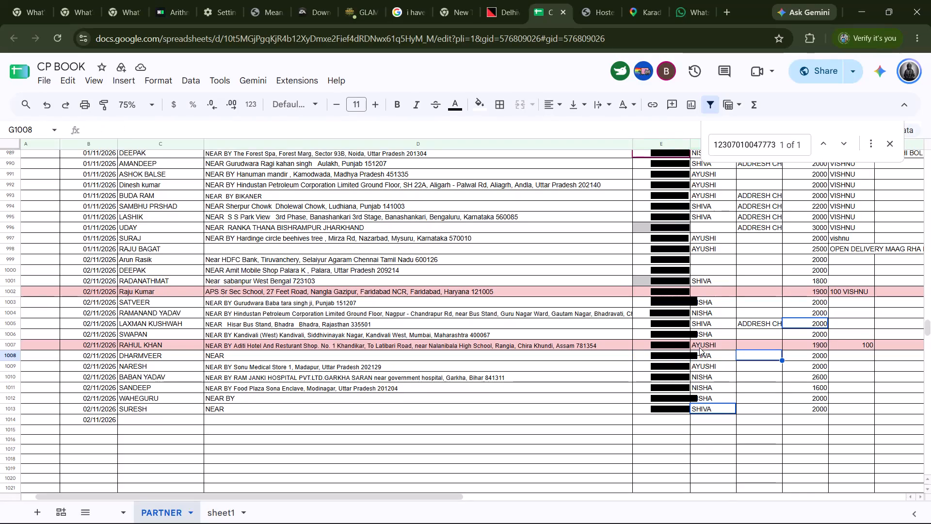
key(Left)
key(Left)
key(Left)
key(Right)
key(Right)
key(Right)
key(Right)
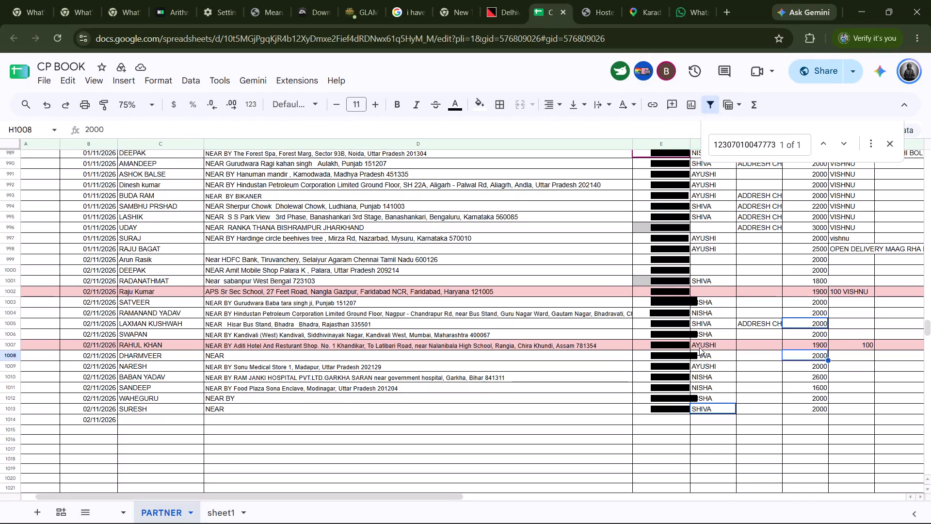
key(Right)
key(Left)
key(Left)
key(Left)
key(Left)
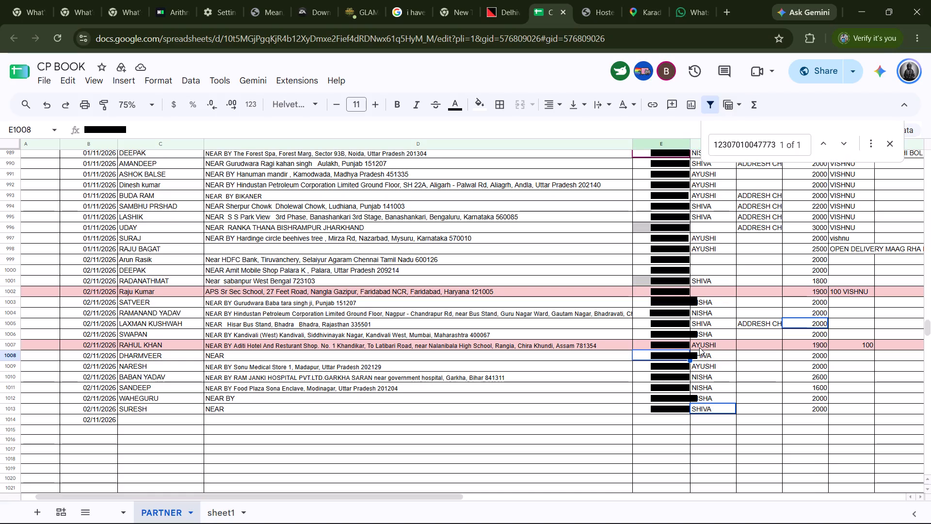
Examine the name, address, contact, agent, amount and remark cells of the 02/11/2026 order in row 1013.
key(Down)
key(Down)
key(Down)
key(Down)
key(Down)
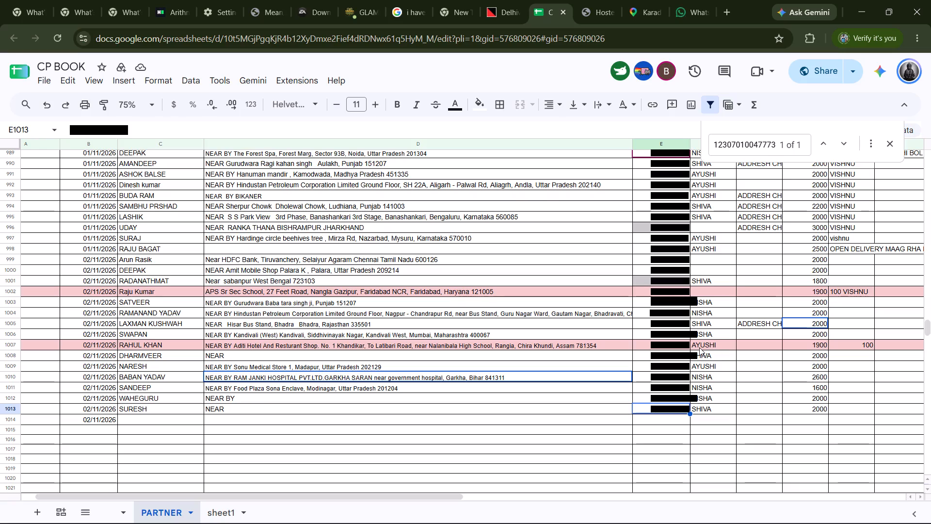
key(Left)
key(Left)
key(Right)
key(Right)
key(Right)
key(Right)
key(Right)
key(Left)
key(Left)
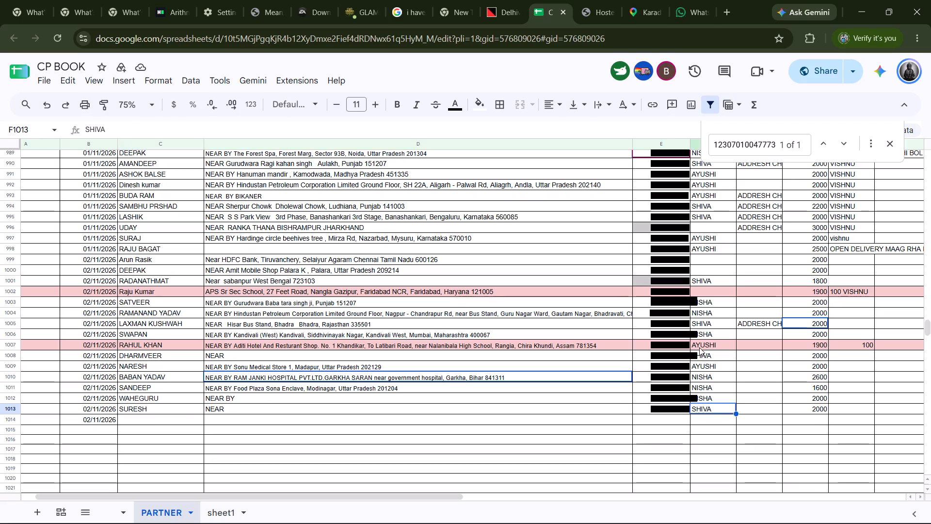
key(Left)
key(Left)
key(Left)
key(Right)
key(Right)
key(Right)
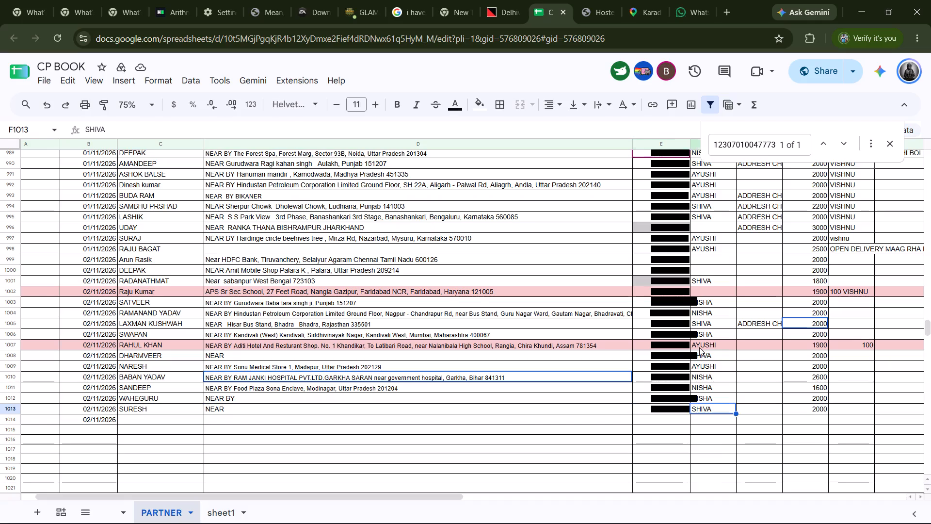
key(Right)
key(Right)
key(Left)
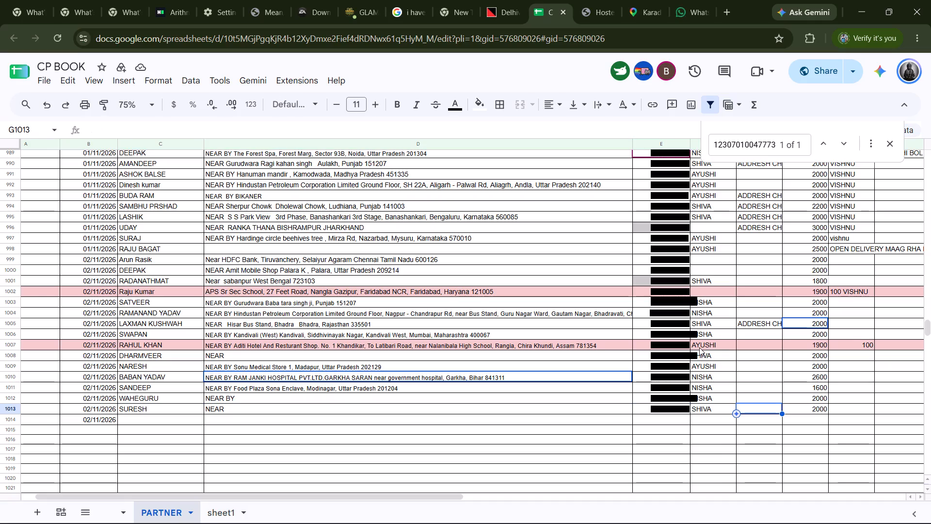
key(Left)
key(Left)
key(Left)
key(Right)
key(Right)
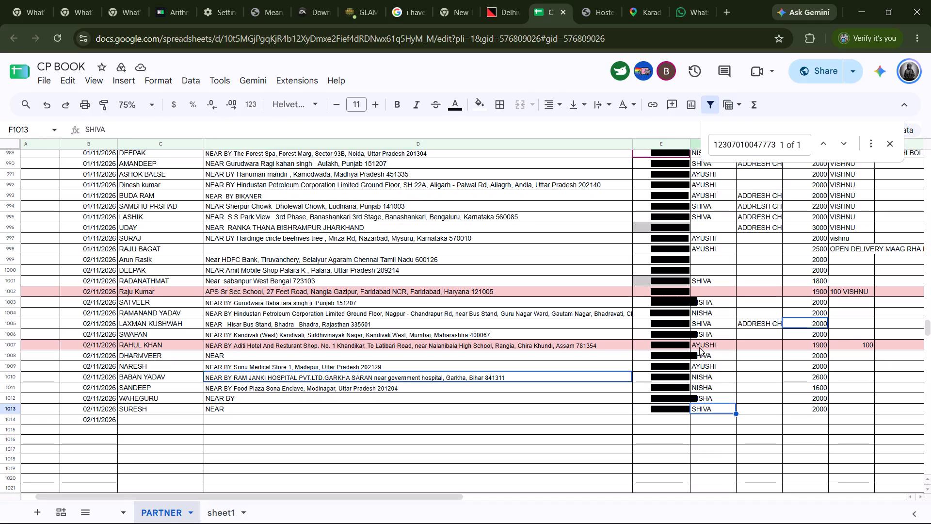
key(Right)
key(Right)
key(Left)
key(Left)
key(Left)
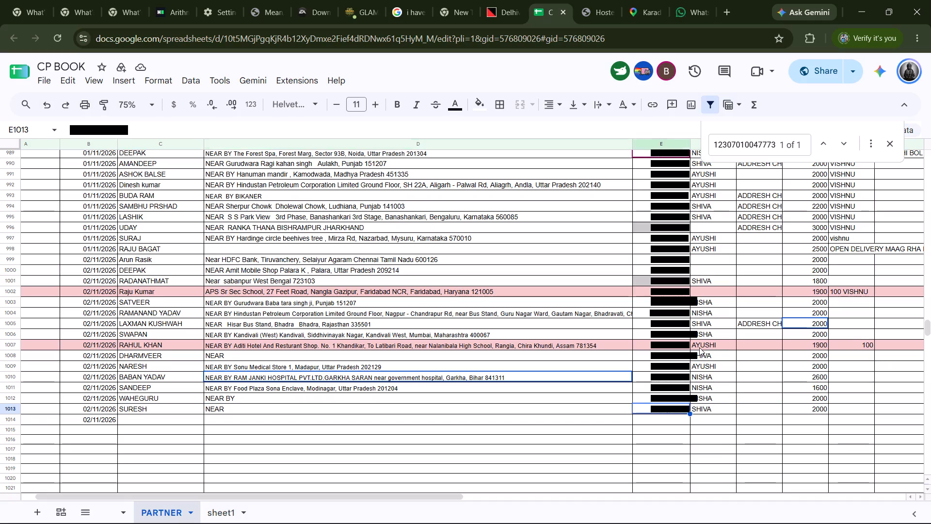
key(Left)
key(Left)
key(Right)
key(Right)
key(Right)
key(Right)
key(Right)
key(Right)
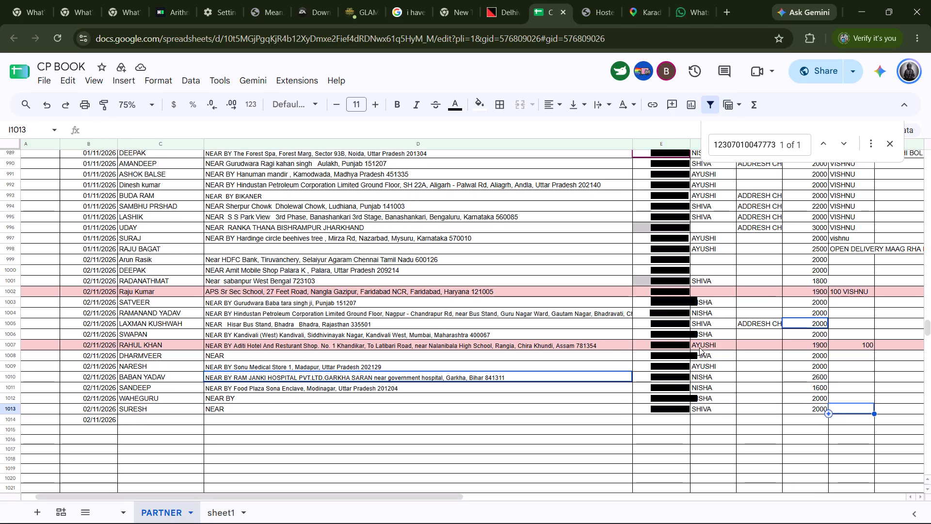
key(Left)
key(Left)
key(Left)
key(Left)
key(Left)
key(Left)
key(Right)
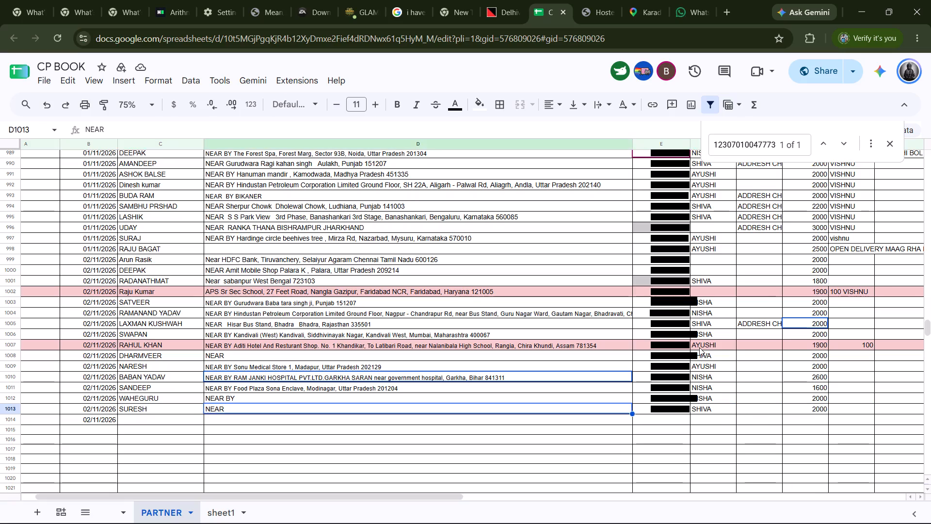
key(Right)
key(Right)
key(Right)
key(Left)
key(Right)
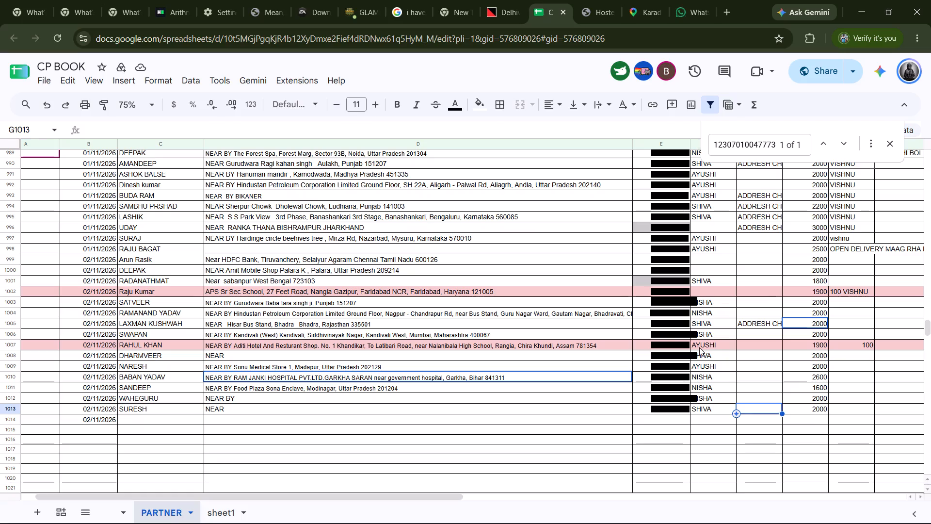
Clear the agent, amount, contact, customer name and address cells of the order in row 1013, leaving its date.
key(Left)
key(Left)
key(Right)
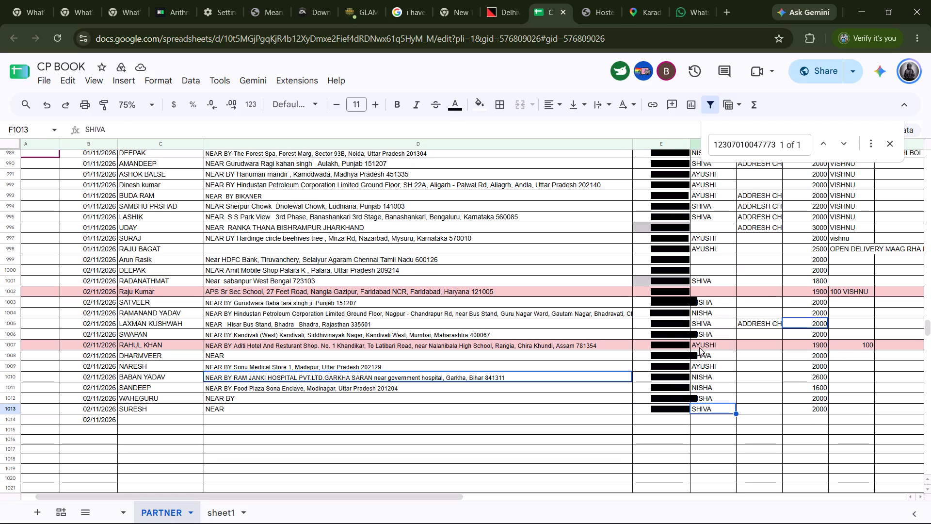
key(BackSpace)
key(Right)
key(Right)
key(BackSpace)
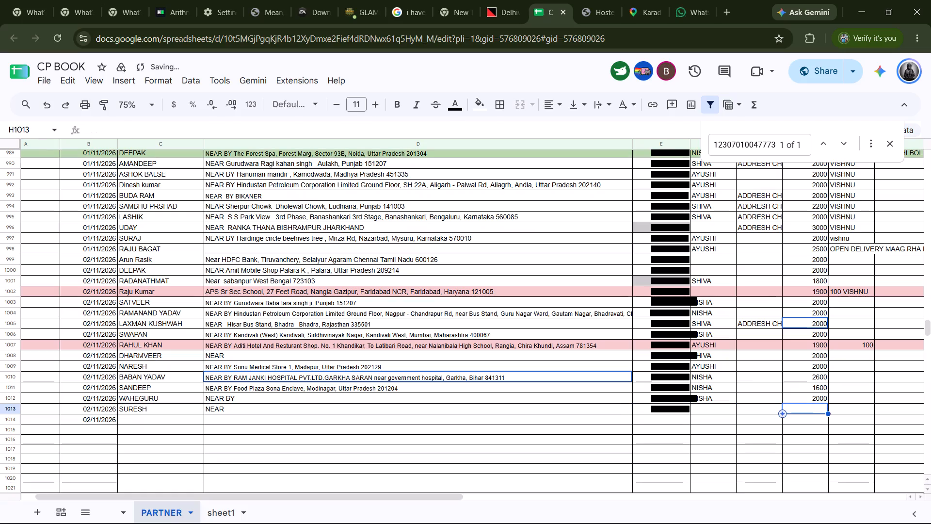
key(Left)
key(Left)
key(Left)
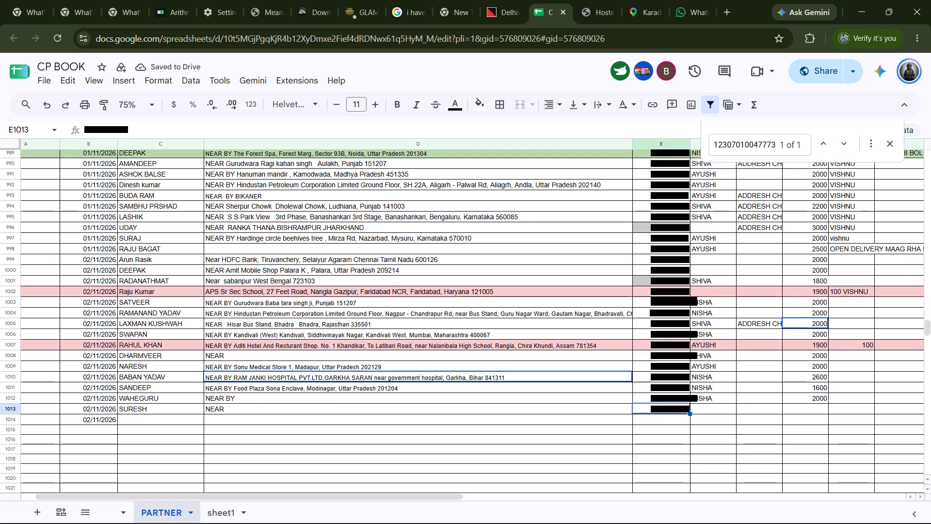
key(BackSpace)
key(Left)
key(Left)
key(Left)
key(Right)
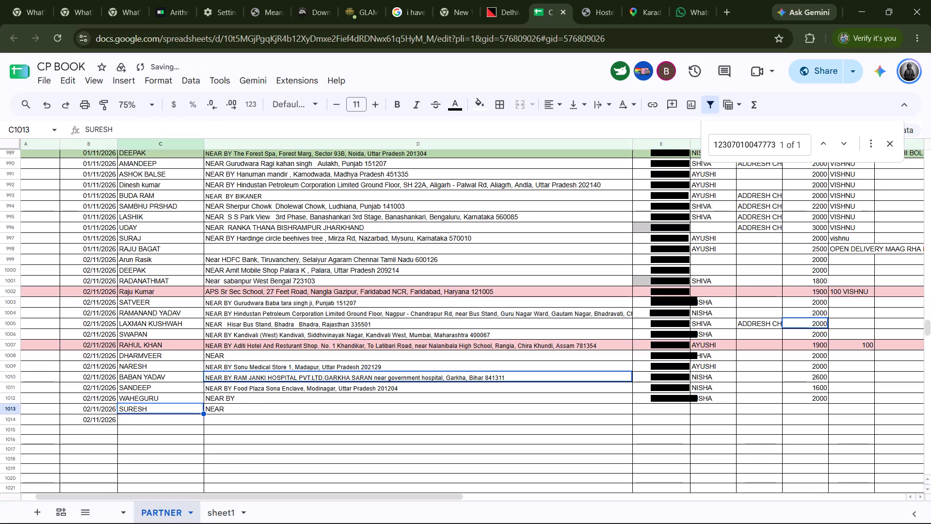
key(BackSpace)
key(Right)
key(BackSpace)
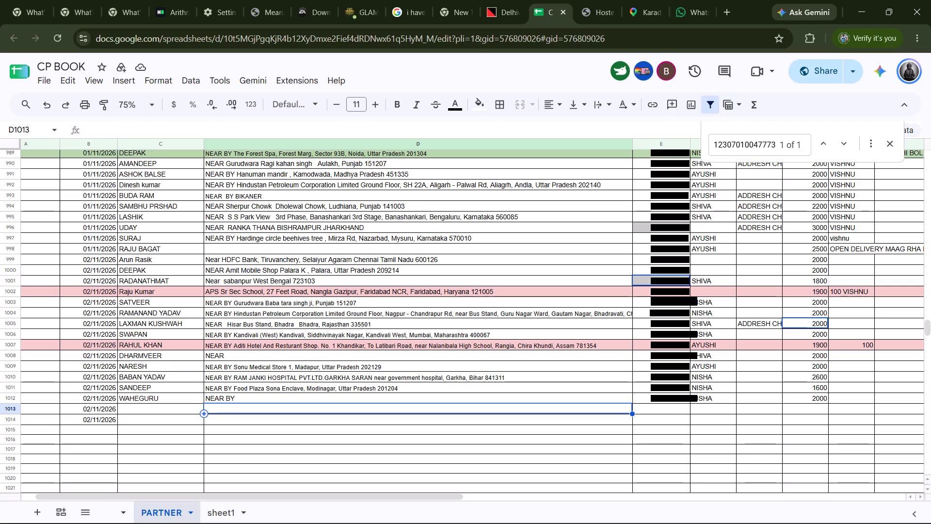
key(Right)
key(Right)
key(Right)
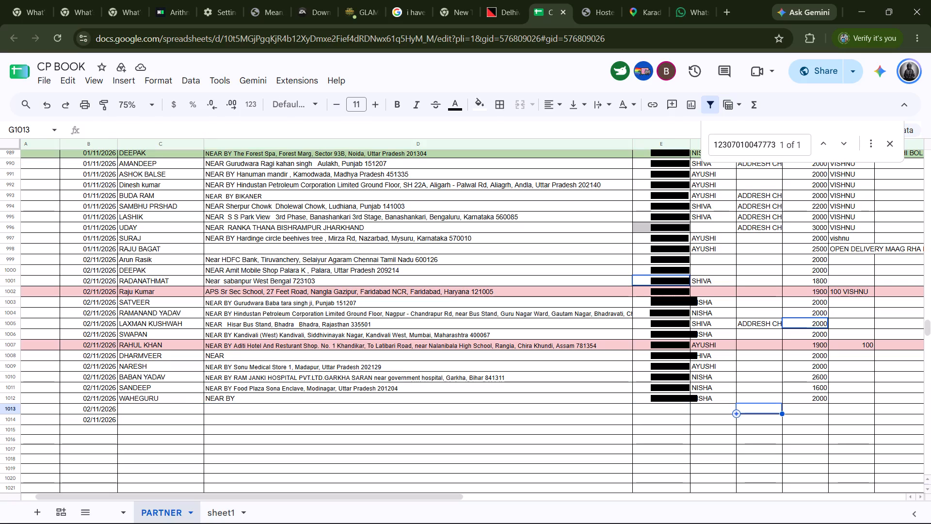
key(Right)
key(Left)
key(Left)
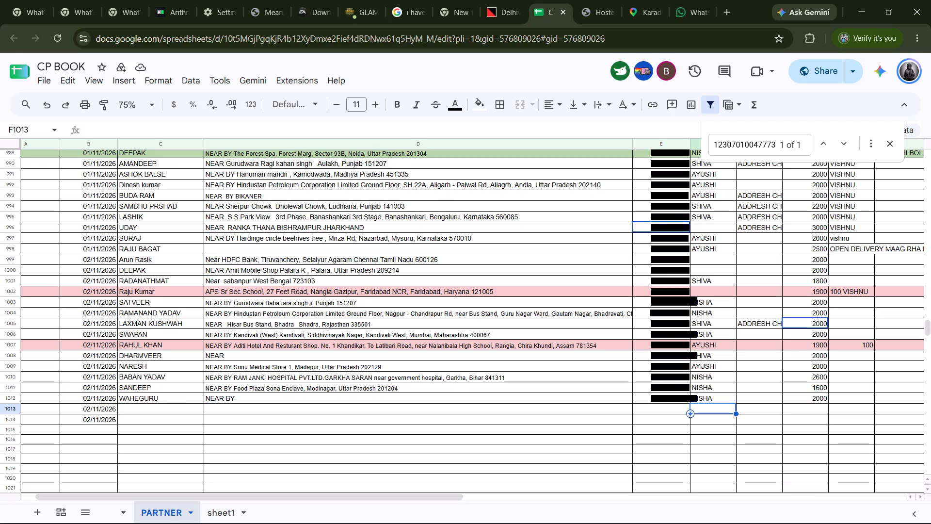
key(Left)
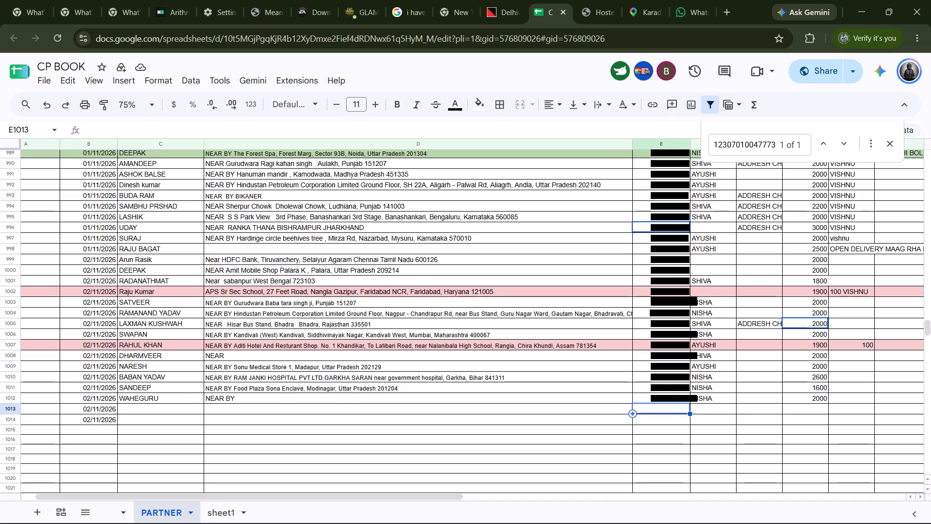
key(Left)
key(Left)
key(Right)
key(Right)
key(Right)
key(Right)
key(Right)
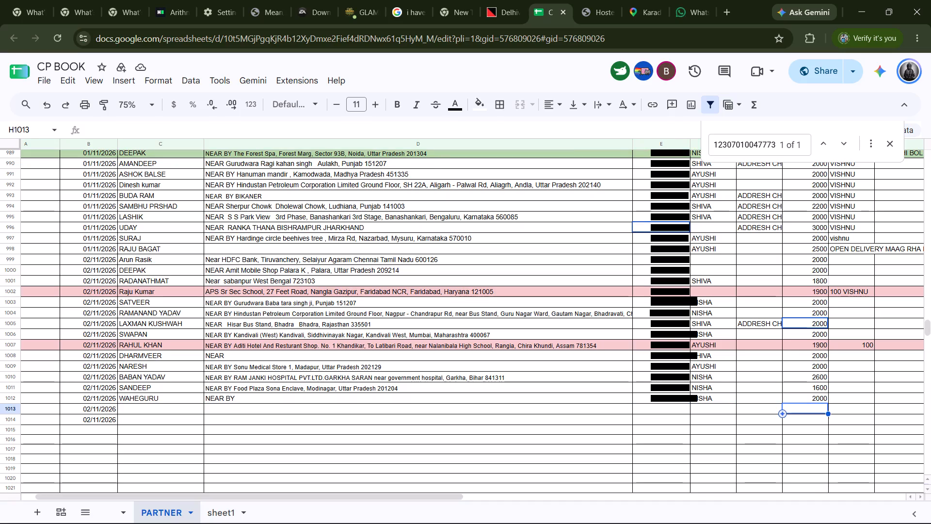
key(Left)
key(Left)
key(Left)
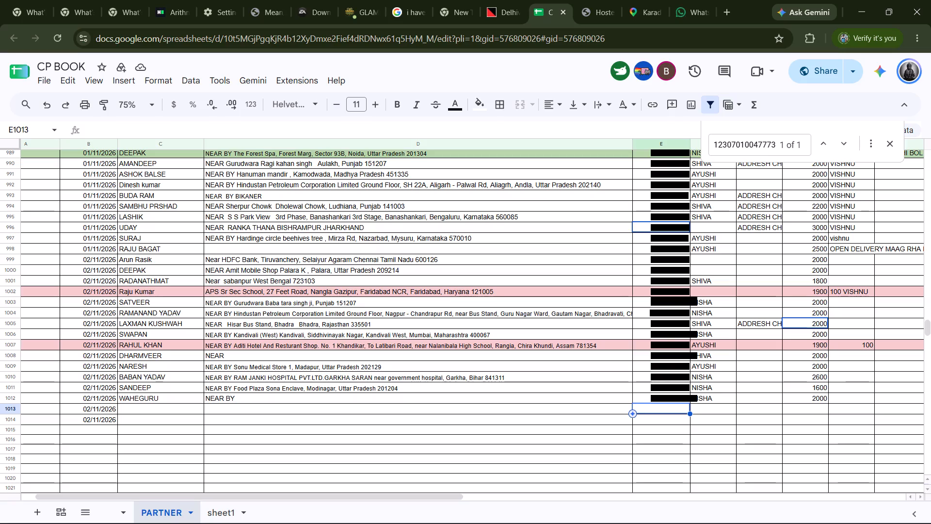
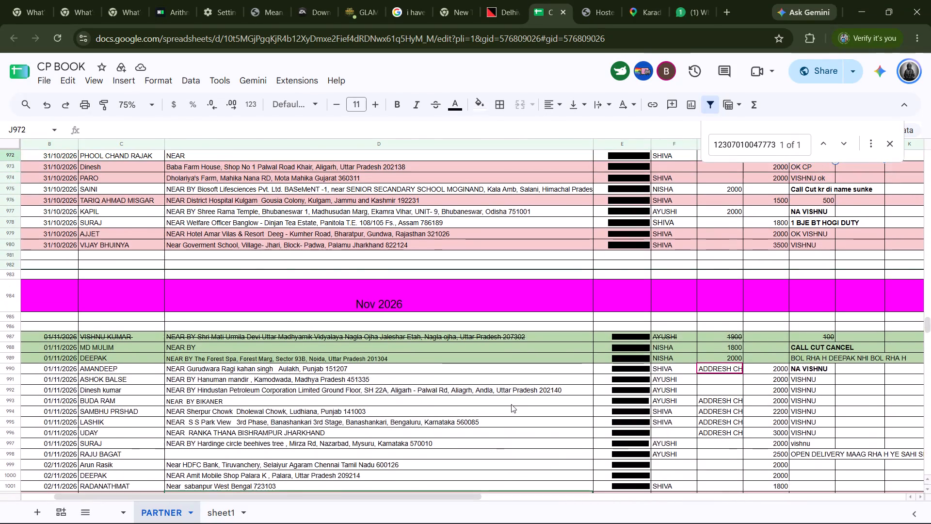
Examine the order rows from 30/10/2026 across the Nov 2026 heading to the first 01/11/2026 orders.
key(Up)
key(Up)
key(Up)
key(Up)
key(Down)
key(Down)
key(Down)
key(Down)
key(Down)
key(Down)
key(Down)
key(Down)
key(Down)
key(Down)
key(Down)
key(Down)
key(Down)
key(Down)
key(Down)
key(Down)
key(Down)
key(Down)
key(Down)
key(Down)
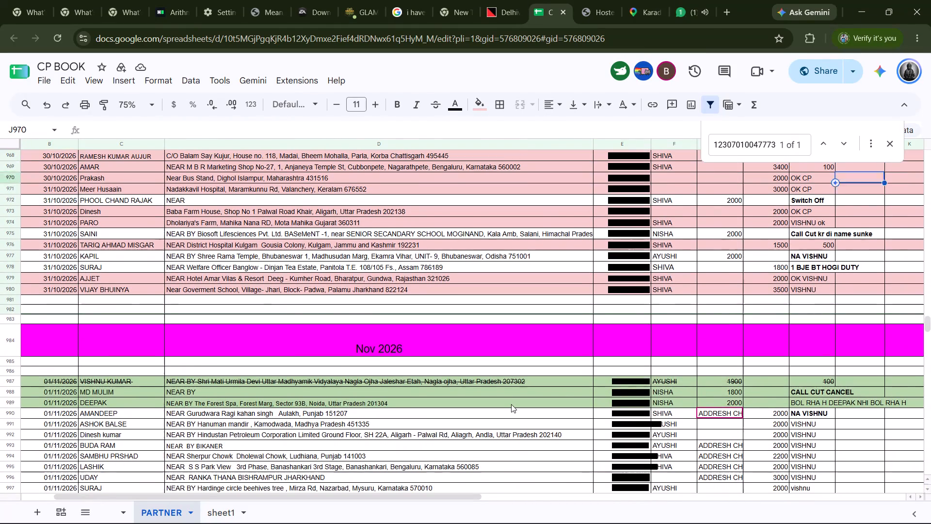
Examine the remark, contact, agent, name, address and amount cells of the 01/11/2026 order in row 990.
key(Up)
key(Up)
key(Left)
key(Up)
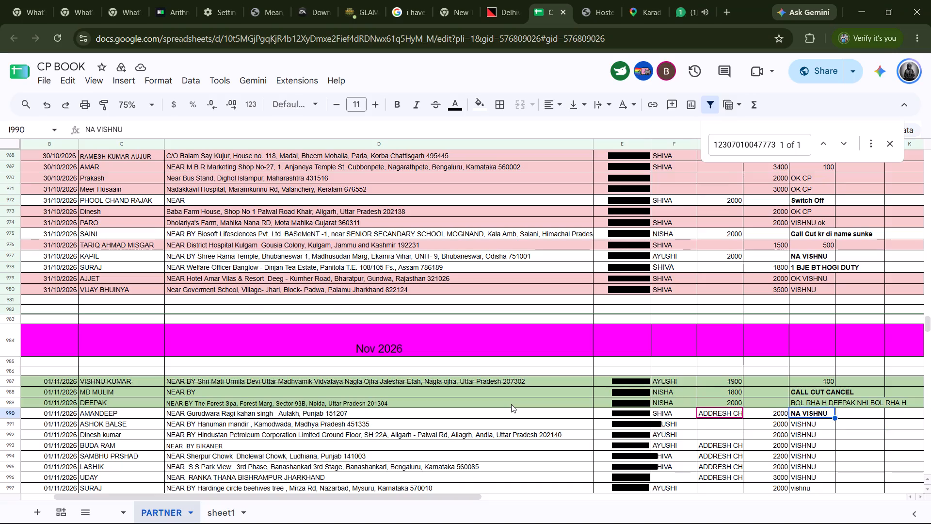
key(Left)
key(Left)
key(Left)
key(Left)
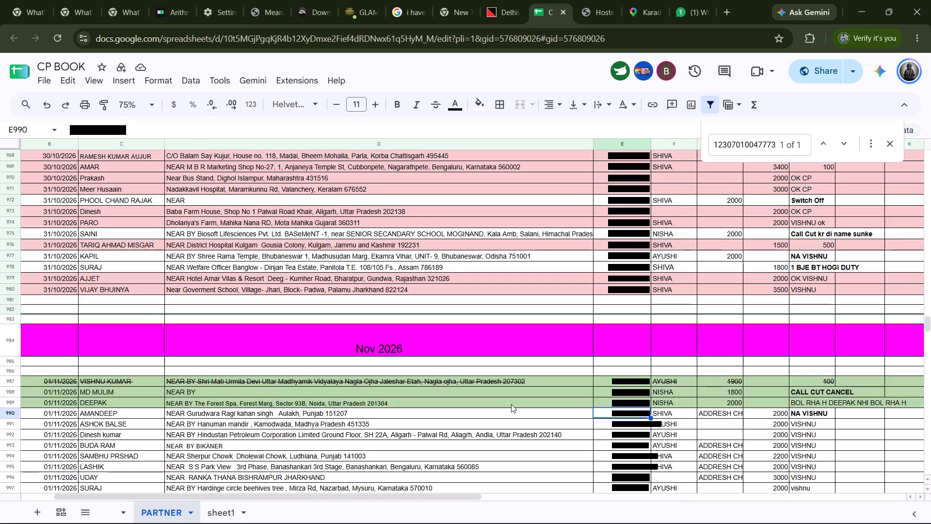
key(Left)
key(Left)
key(Left)
key(Right)
key(Right)
key(Right)
key(Right)
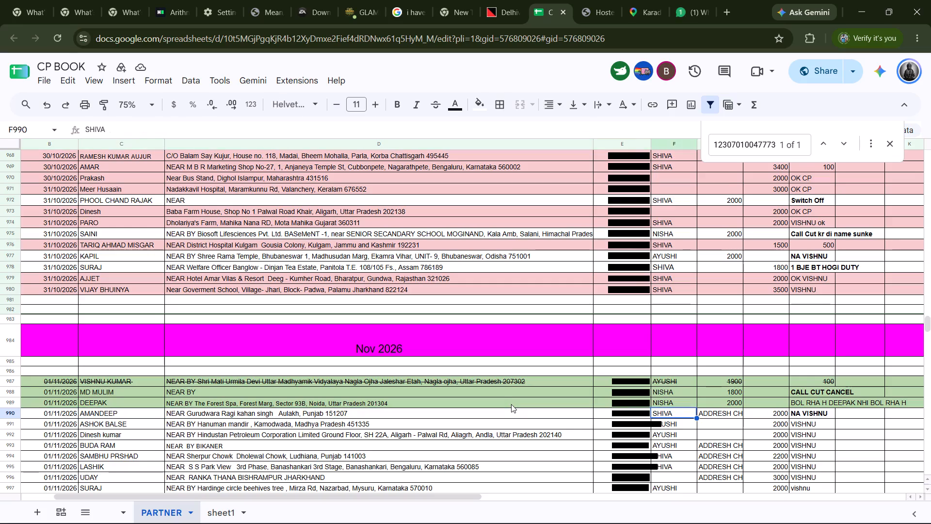
key(Right)
key(Right)
key(Right)
key(Left)
key(Left)
key(Left)
key(Left)
key(Left)
key(Left)
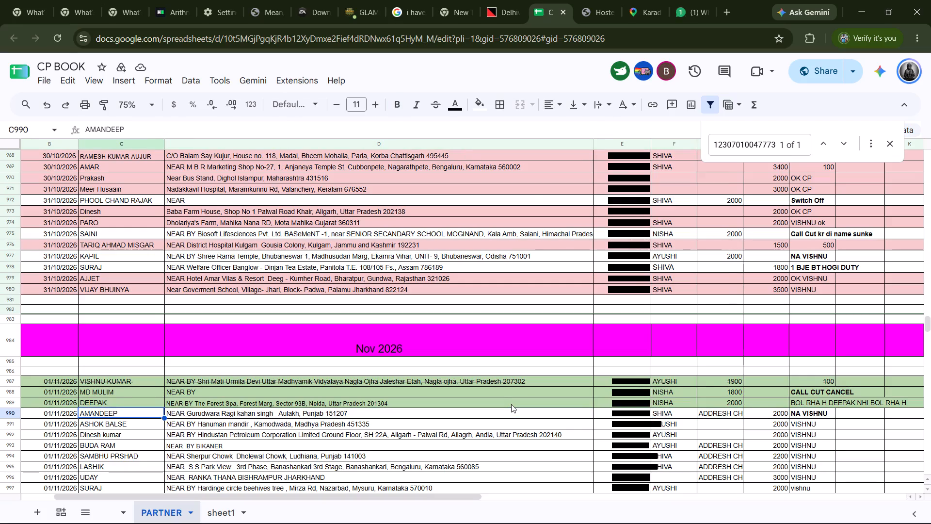
key(Right)
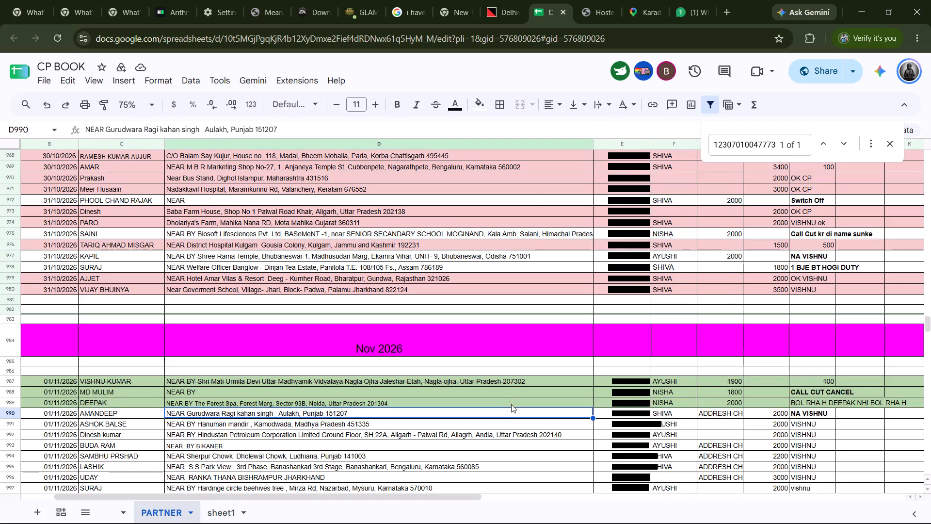
key(Right)
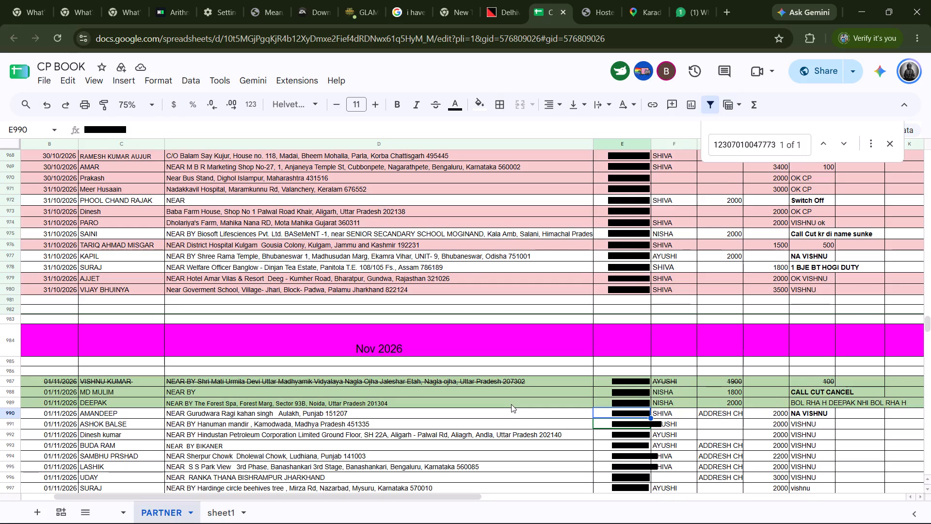
key(Right)
key(Right)
key(Right)
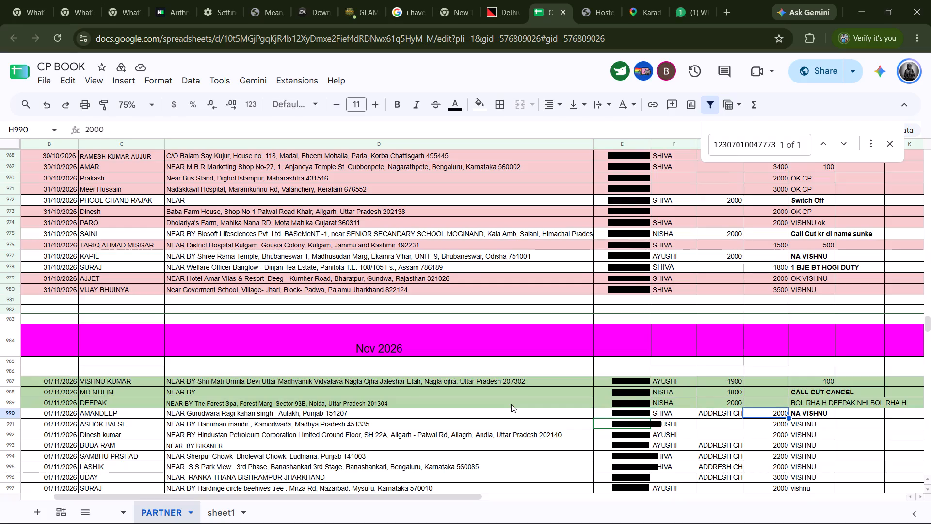
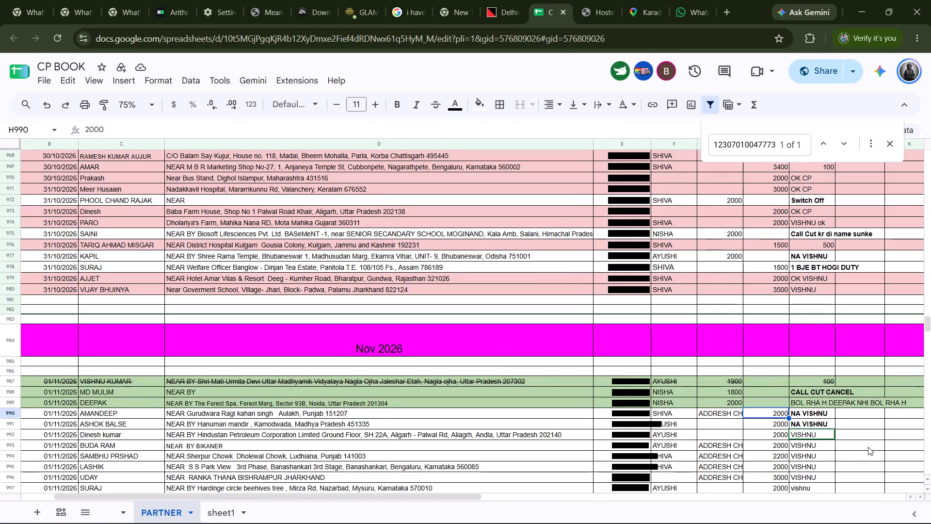
Examine the 01/11/2026 and 02/11/2026 orders from row 990 down to the first unfilled 02/11/2026 row, 1013.
key(Down)
key(Down)
key(Down)
key(Down)
key(Down)
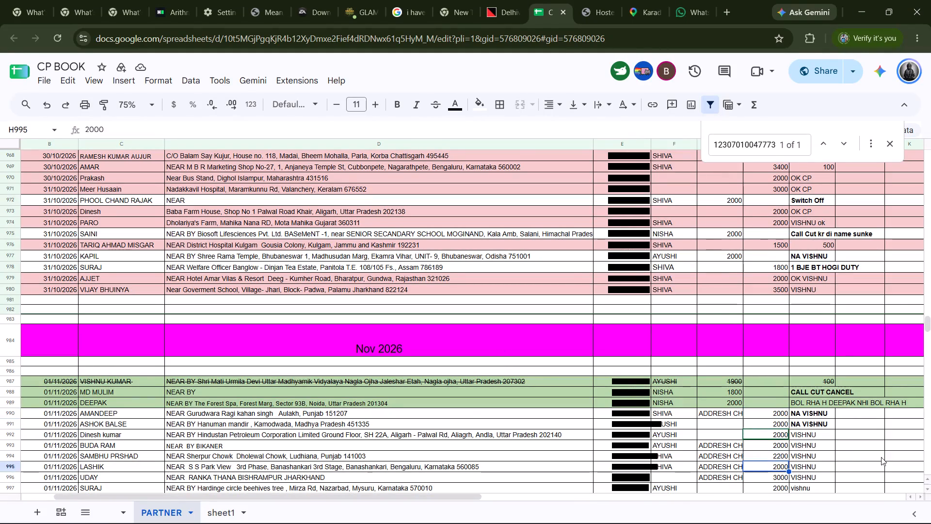
key(Down)
key(Down)
key(Down)
key(Down)
key(Down)
key(Down)
key(Down)
key(Down)
key(Down)
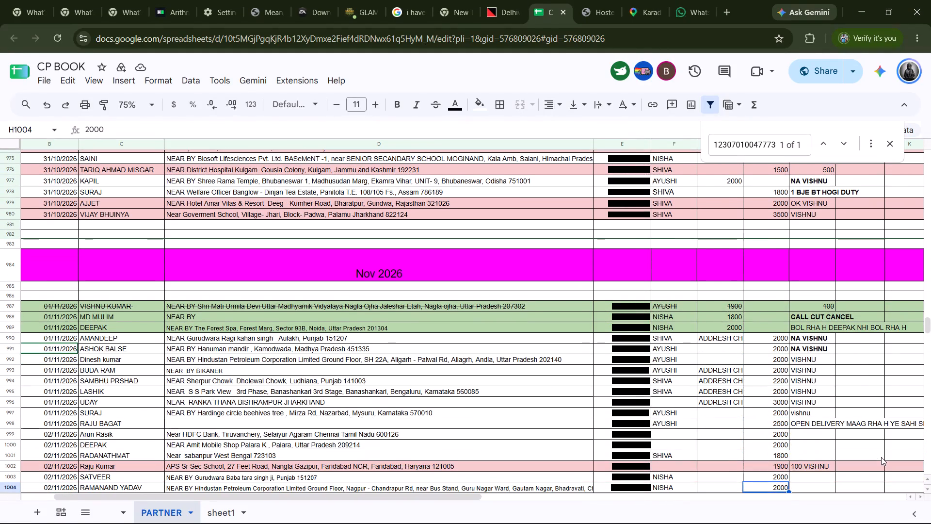
key(Down)
key(Down)
key(Down)
key(Down)
key(Down)
key(Down)
key(Down)
key(Down)
key(Down)
key(Down)
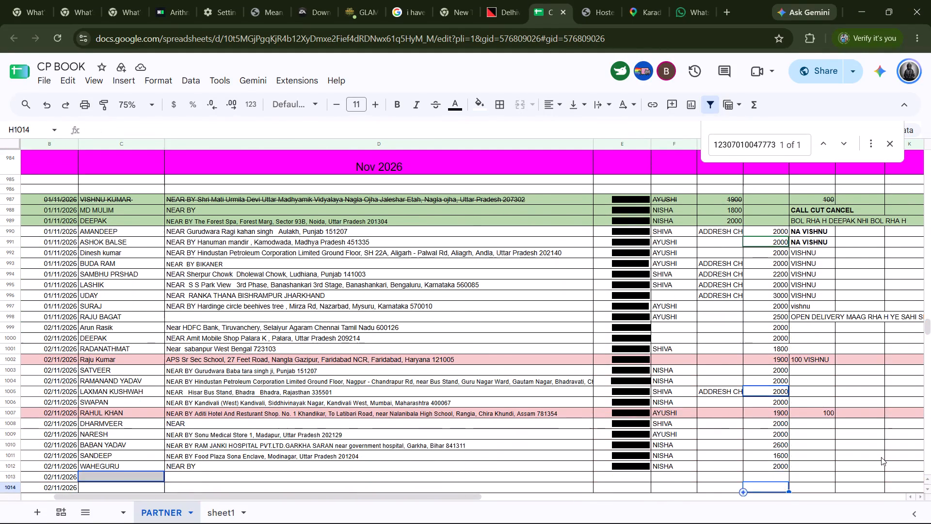
key(Down)
key(Up)
key(Up)
key(Left)
key(Left)
key(Left)
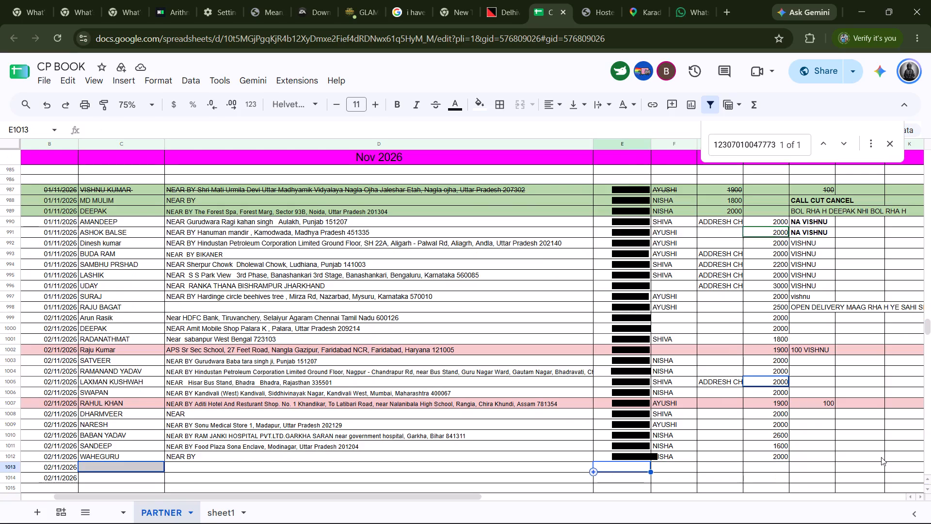